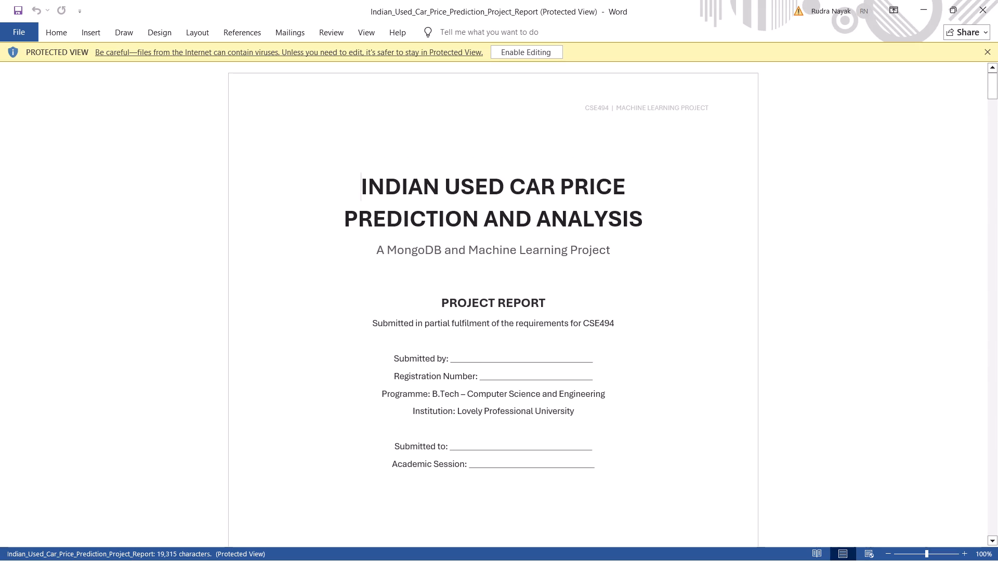
Enable editing of the protected project report.
click(516, 48)
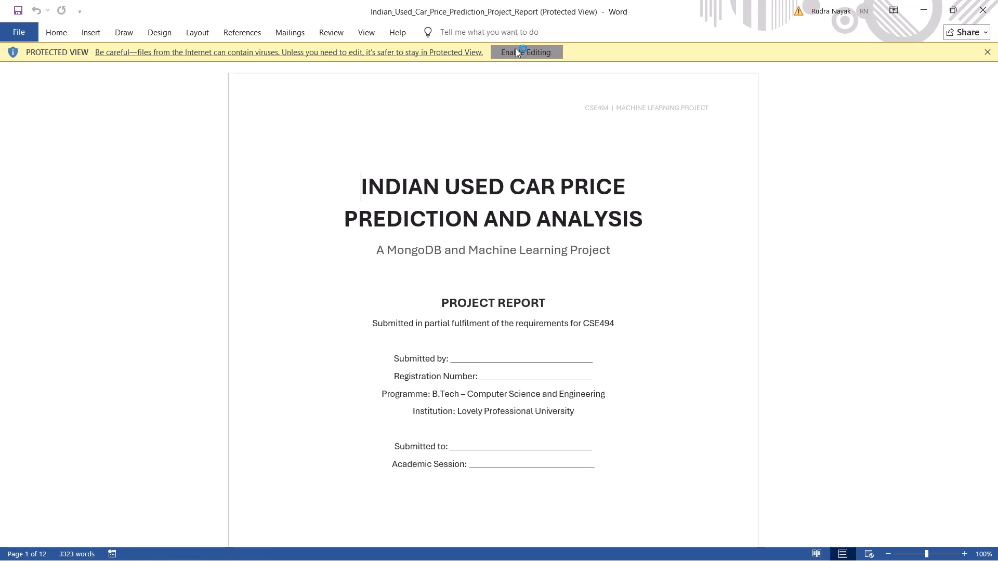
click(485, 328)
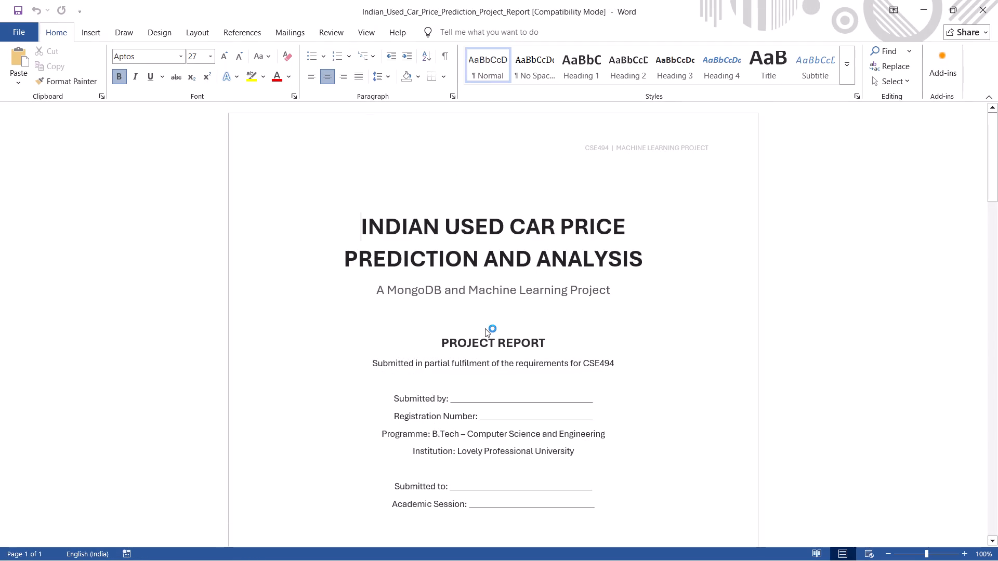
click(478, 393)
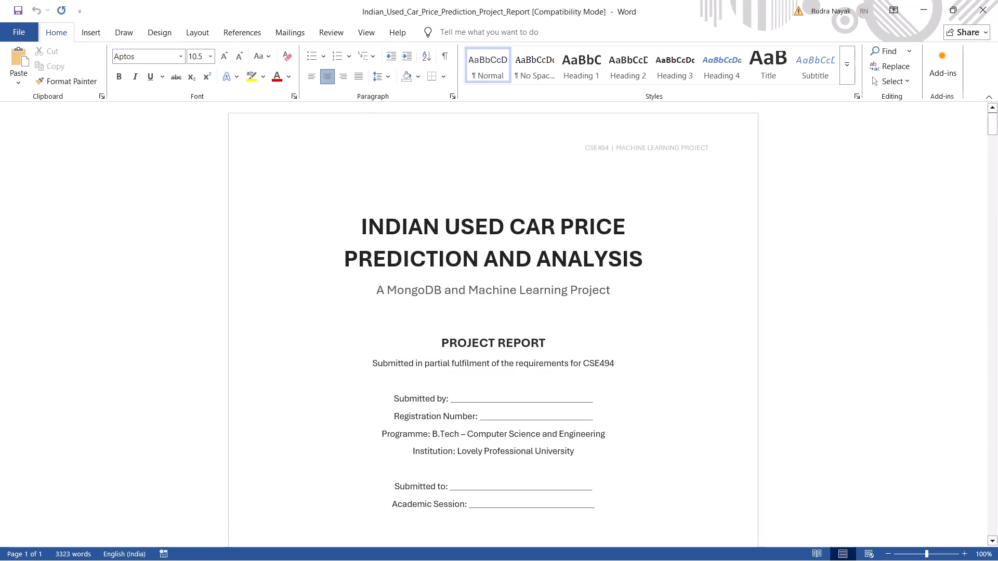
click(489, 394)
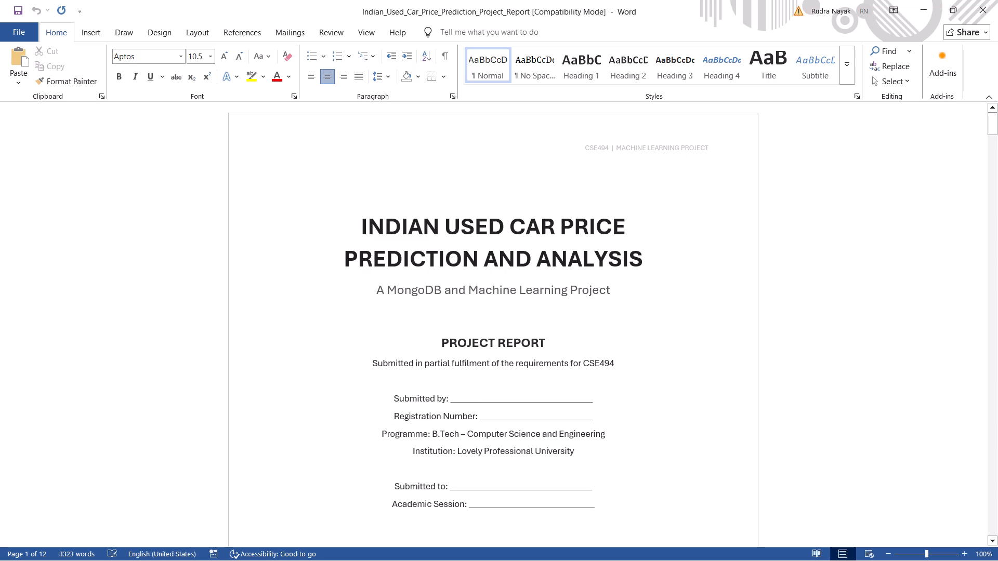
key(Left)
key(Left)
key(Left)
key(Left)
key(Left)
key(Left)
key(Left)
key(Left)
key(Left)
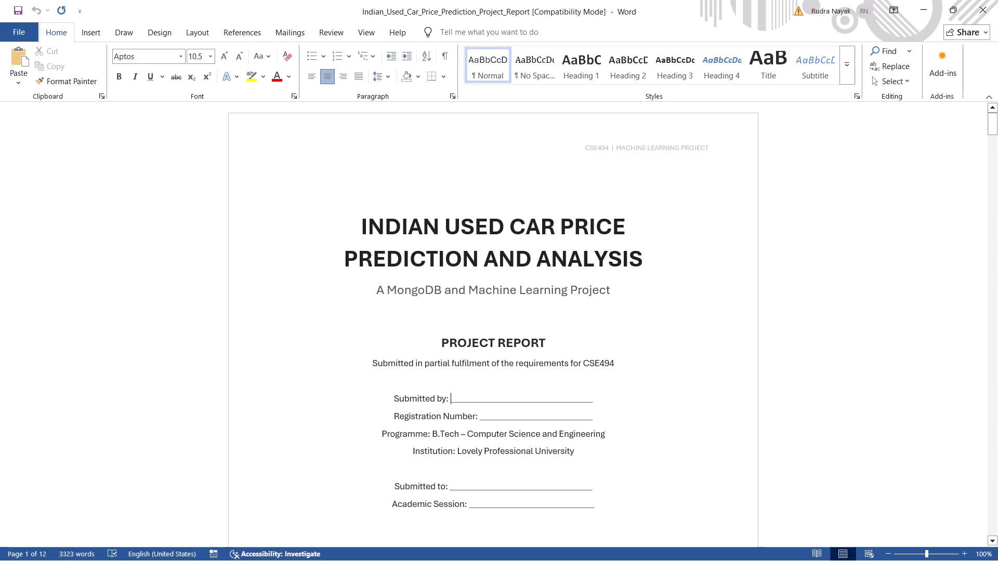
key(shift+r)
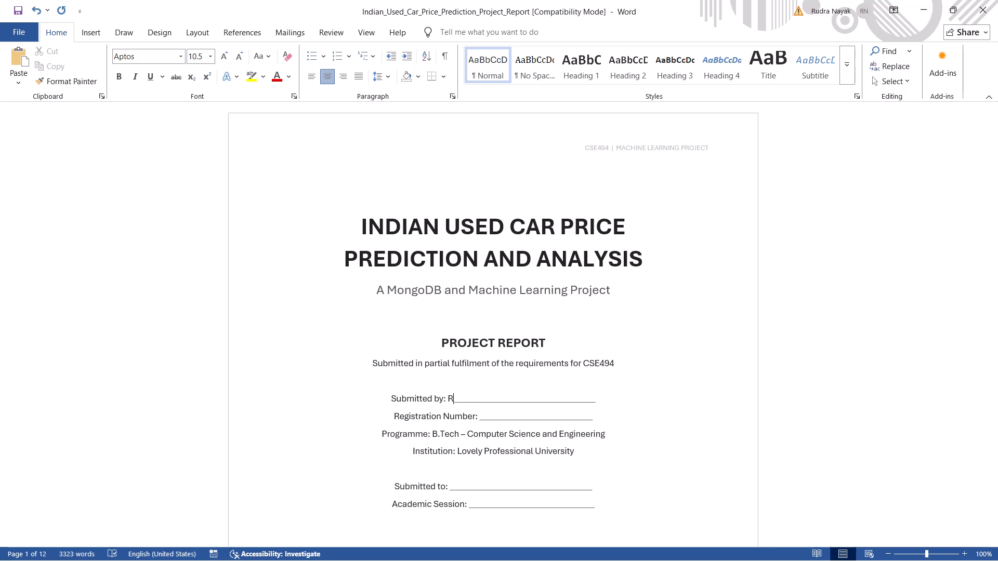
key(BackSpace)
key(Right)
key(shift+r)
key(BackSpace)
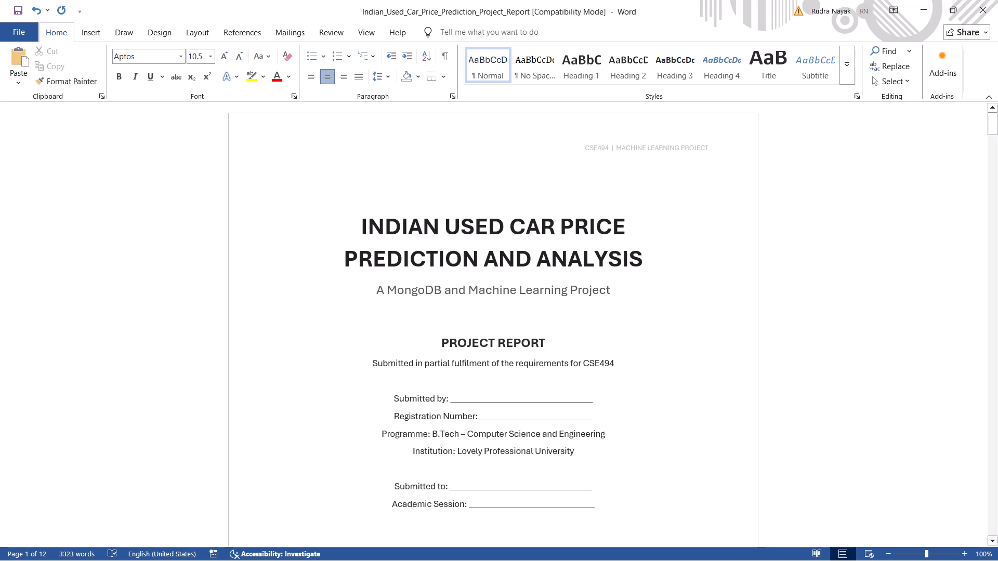
Replace the blank line after "Submitted by:" on the cover page with the student's full name.
drag(595, 397, 457, 397)
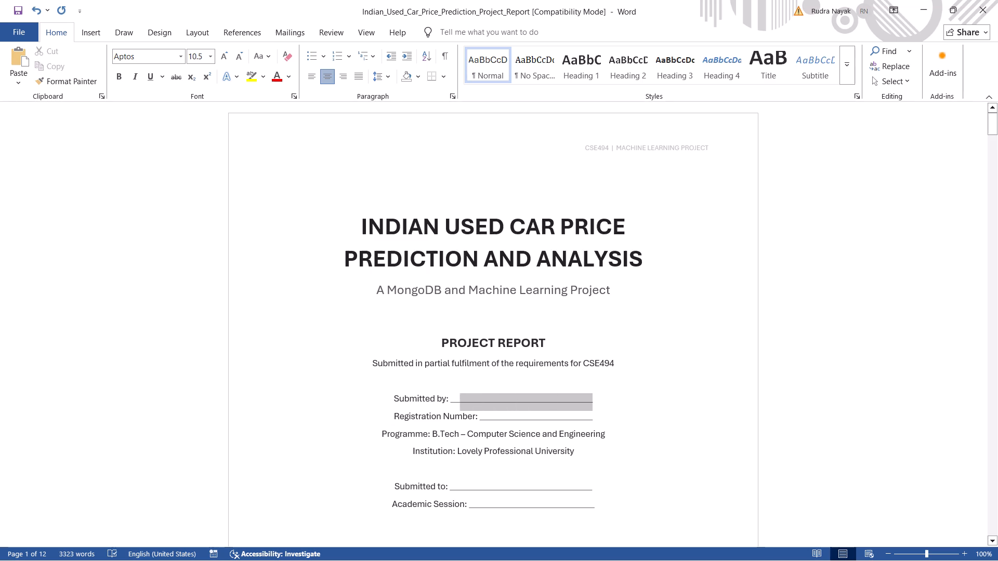
drag(457, 397, 451, 396)
key(BackSpace)
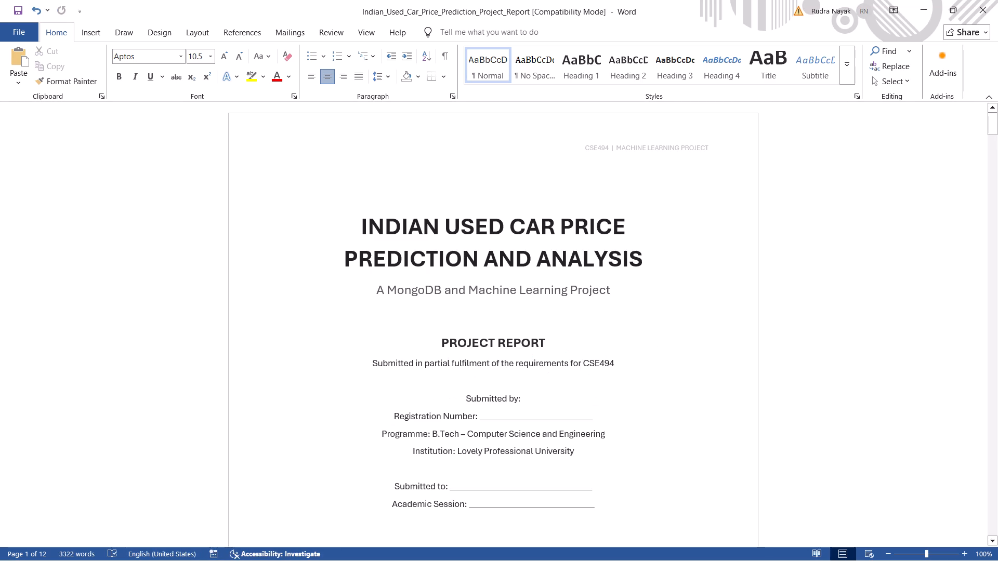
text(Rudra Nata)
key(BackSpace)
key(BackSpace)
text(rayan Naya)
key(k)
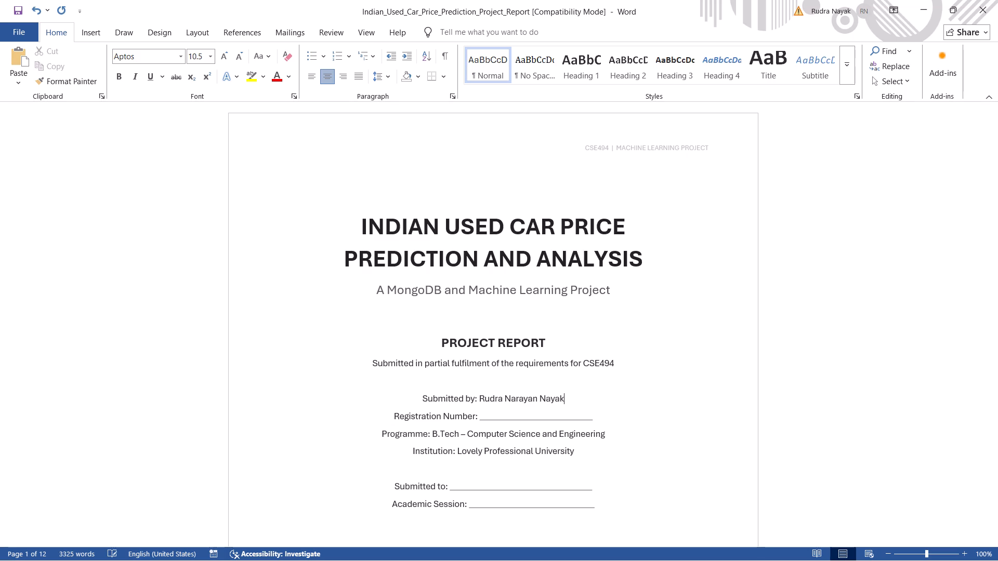
Replace the blank line after "Registration Number:" on the cover page with the student's registration number.
drag(597, 420, 477, 422)
key(BackSpace)
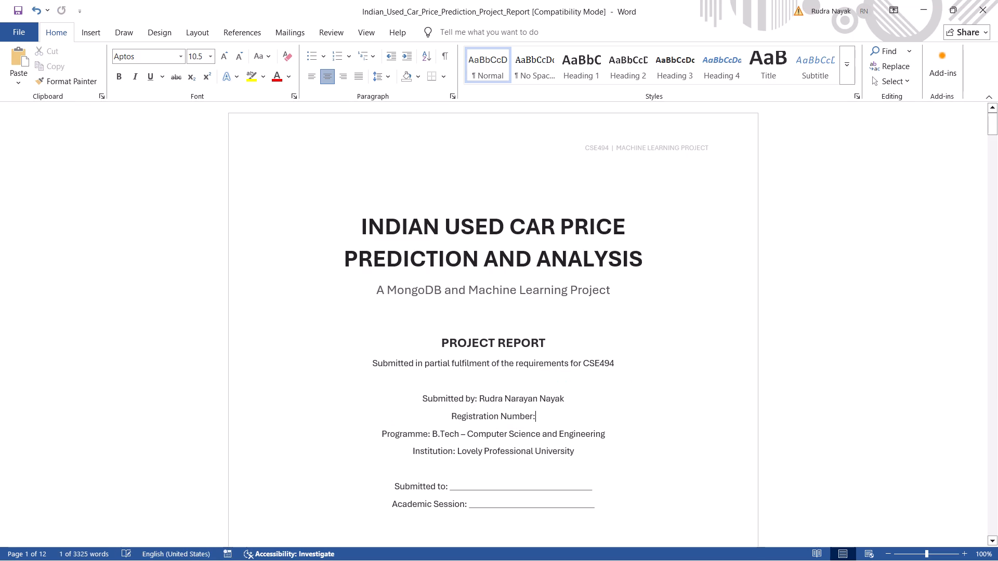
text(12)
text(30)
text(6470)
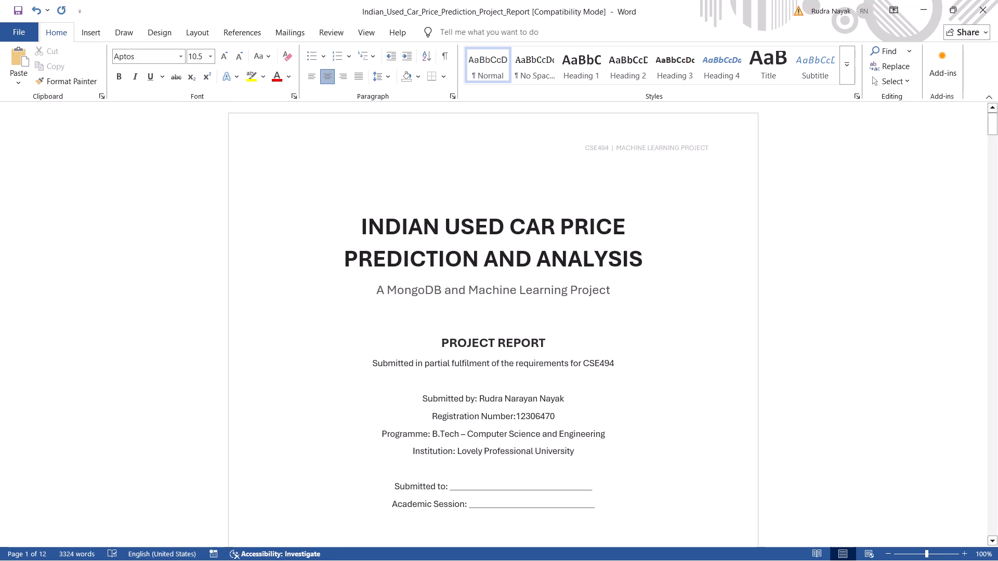
Select the blank line after "Academic Session:" on the cover page.
drag(596, 505, 440, 501)
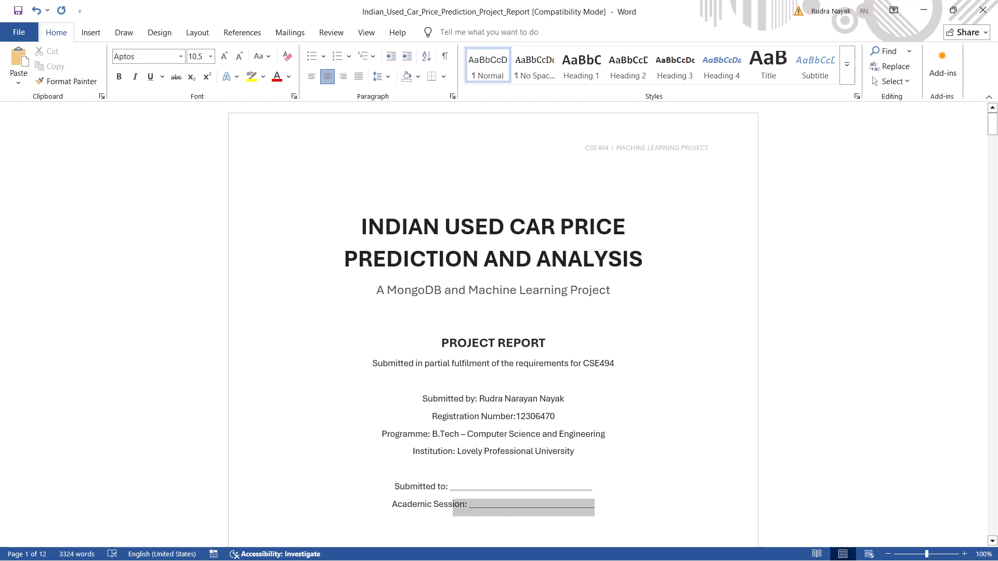
Delete the "Academic Session" line, including its blank, from the report's cover page.
drag(440, 501, 413, 501)
key(BackSpace)
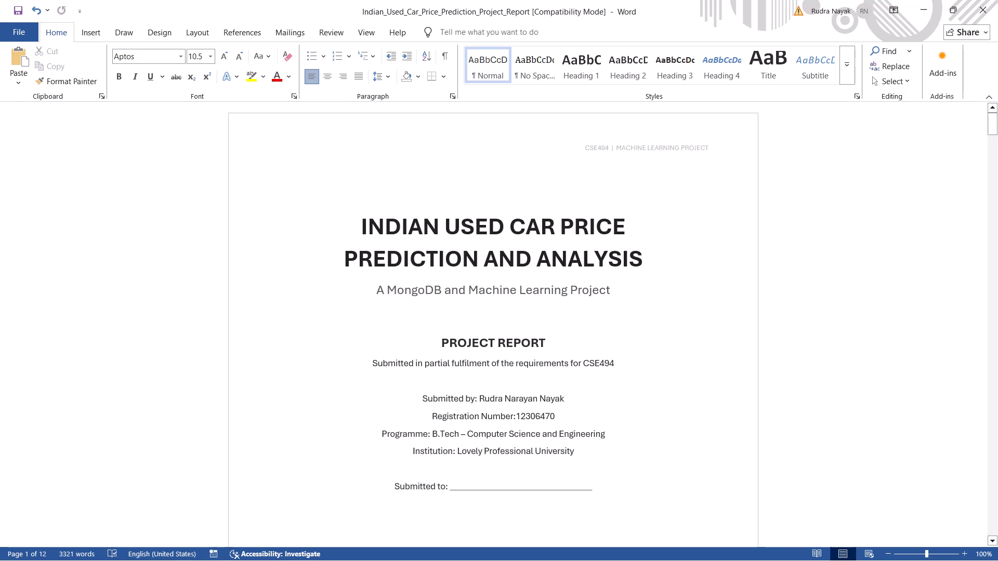
Examine the report's second page, covering the Declaration, Acknowledgement and start of the Abstract, and return to the cover page.
scroll(522, 469, down, 4)
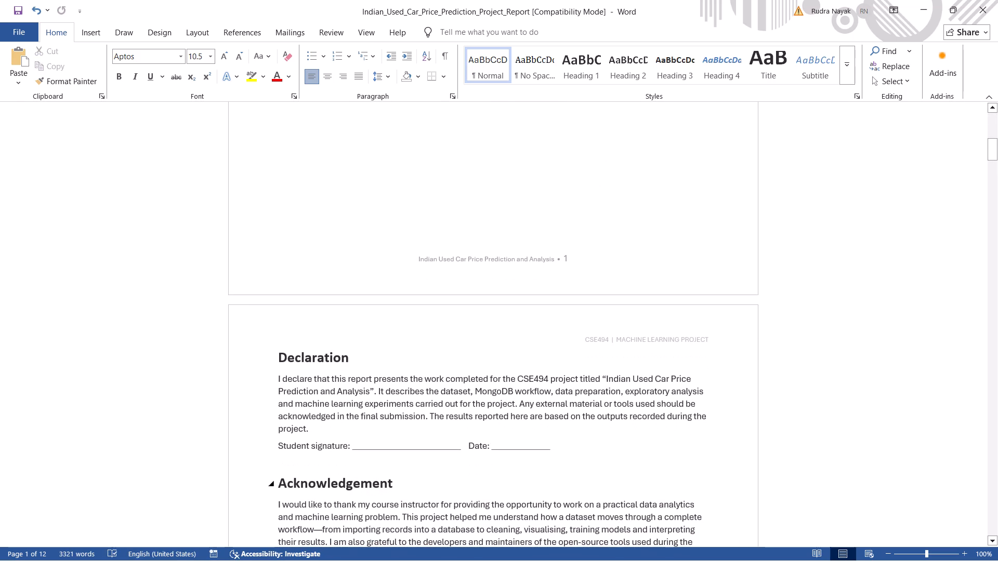
scroll(522, 469, down, 1)
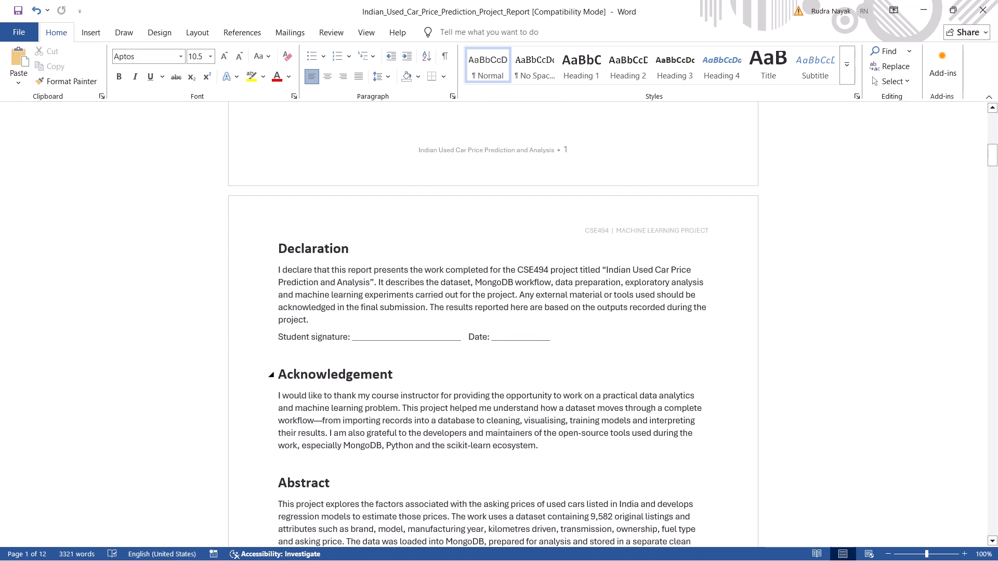
scroll(491, 402, down, 1)
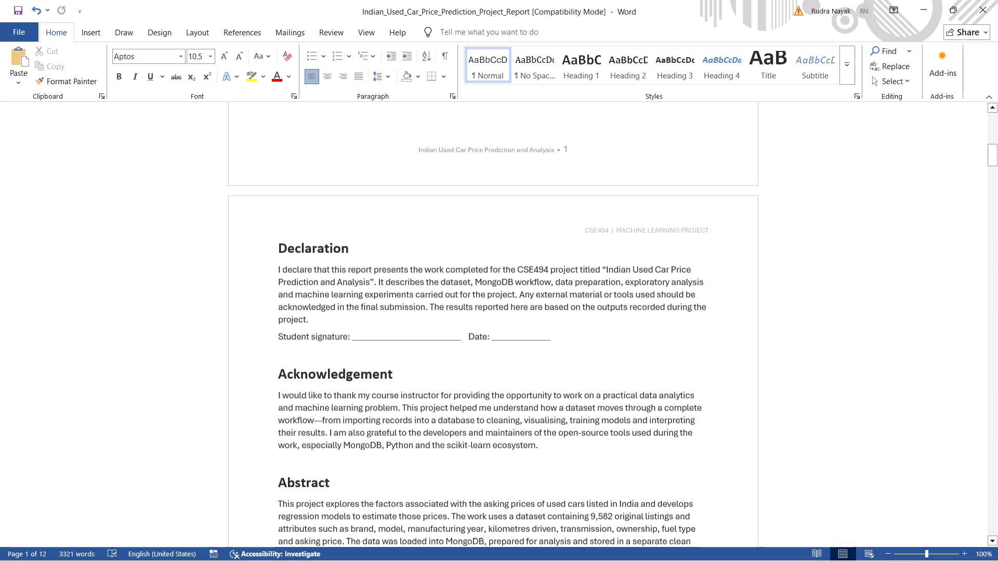
scroll(491, 402, down, 3)
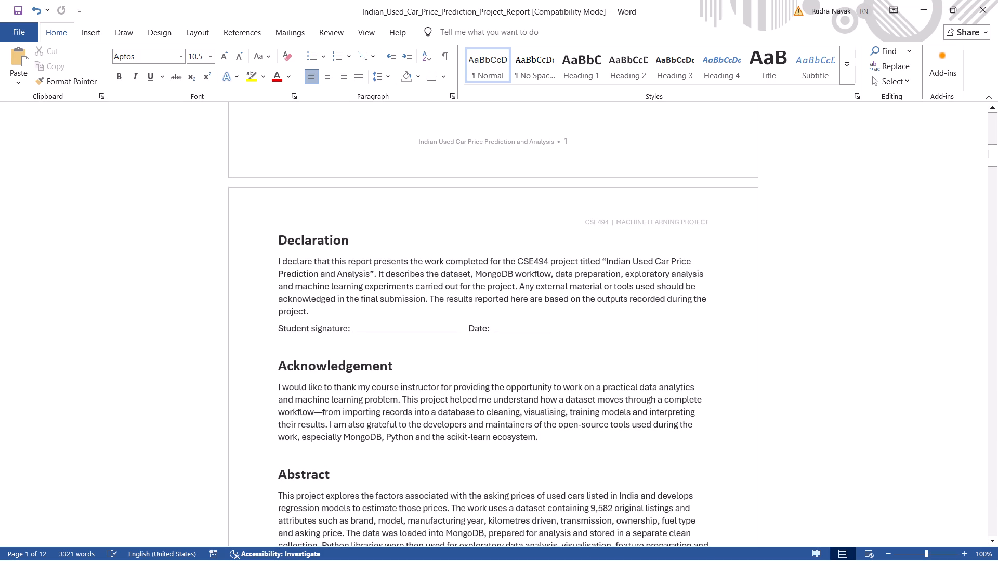
scroll(491, 402, down, 3)
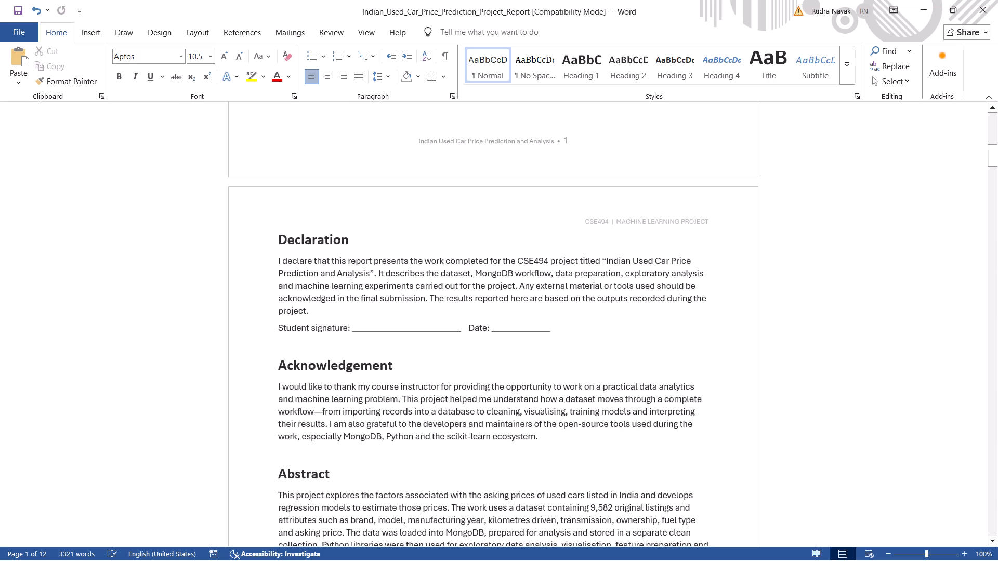
scroll(491, 402, down, 8)
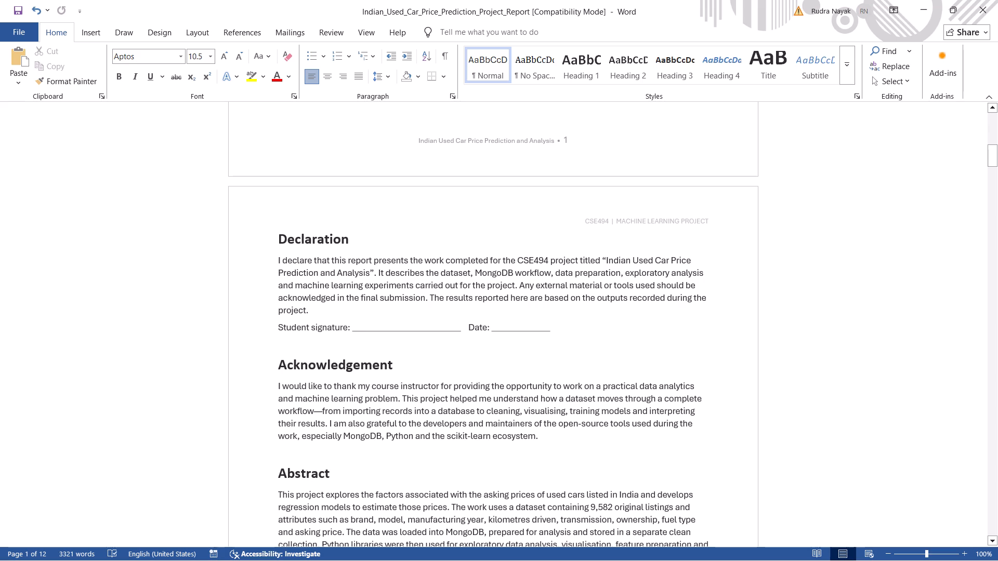
scroll(513, 273, down, 2)
scroll(513, 273, up, 4)
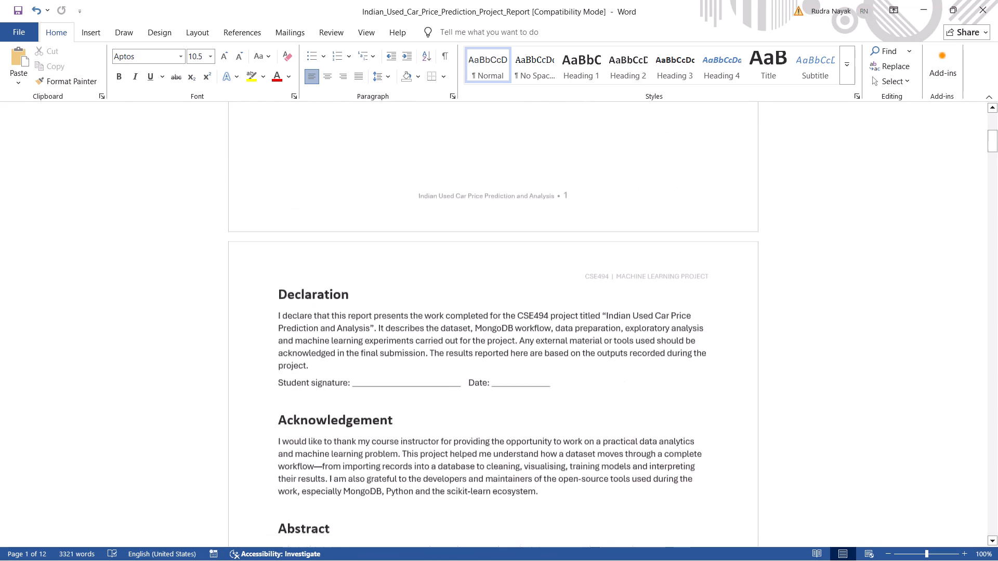
scroll(513, 273, up, 1)
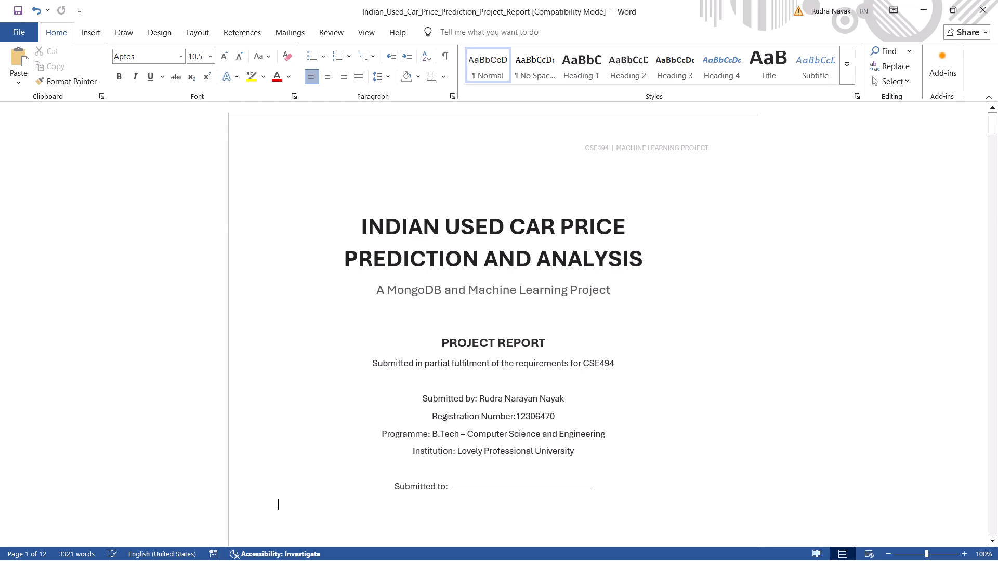
Delete the line "Submitted in partial fulfilment of the requirements for CSE494" beneath PROJECT REPORT on the cover page.
drag(614, 363, 587, 363)
drag(587, 363, 589, 362)
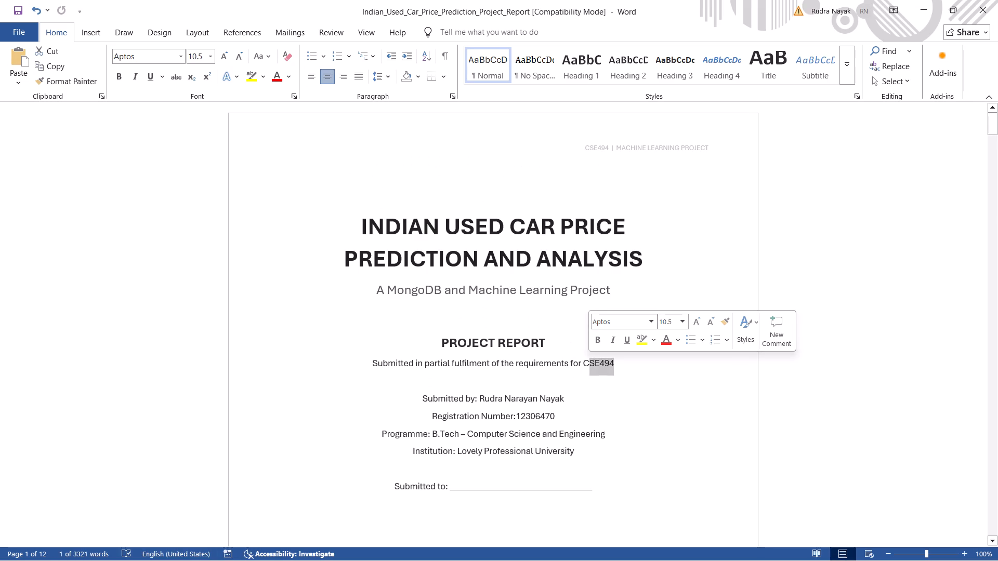
click(623, 368)
drag(623, 368, 377, 369)
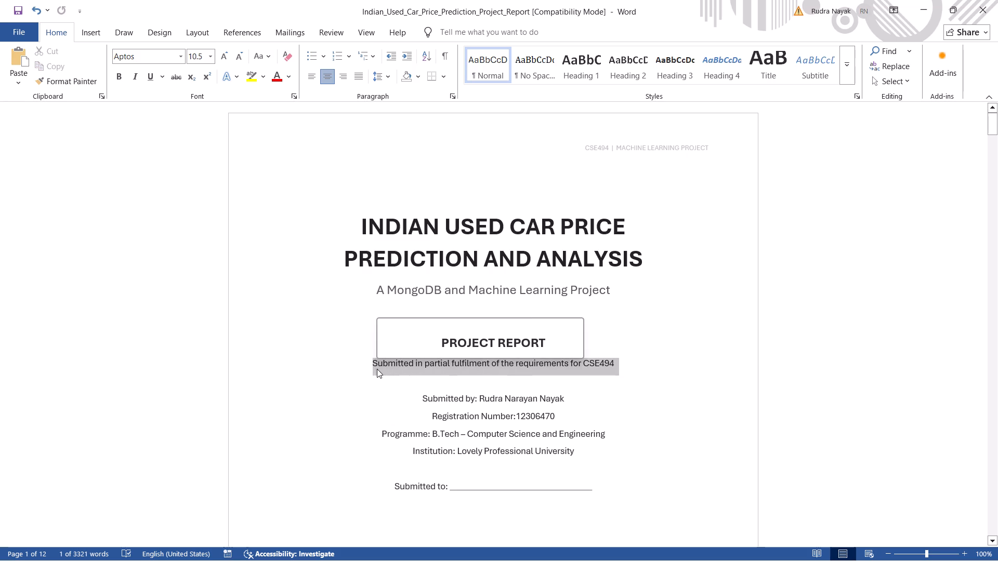
key(BackSpace)
key(BackSpace)
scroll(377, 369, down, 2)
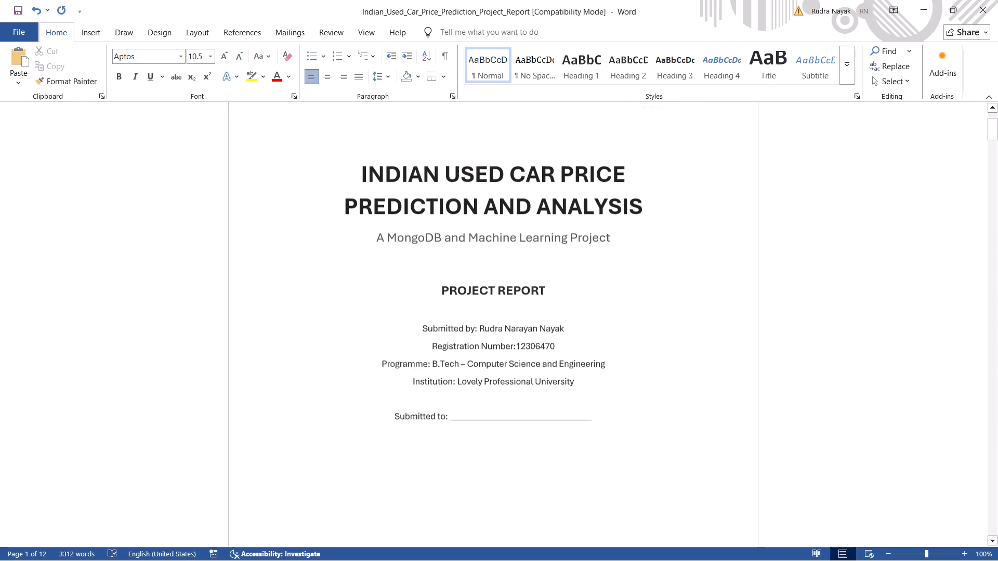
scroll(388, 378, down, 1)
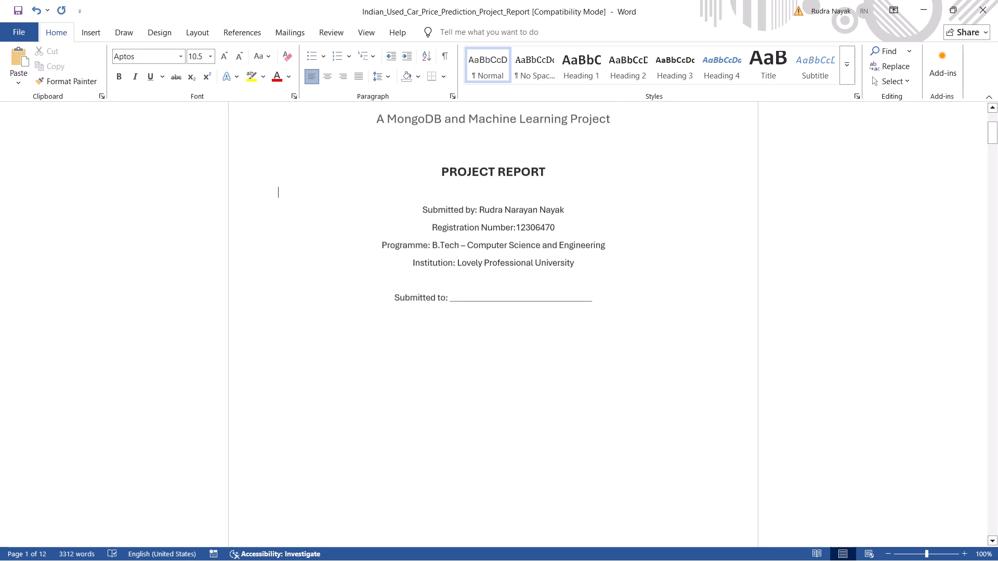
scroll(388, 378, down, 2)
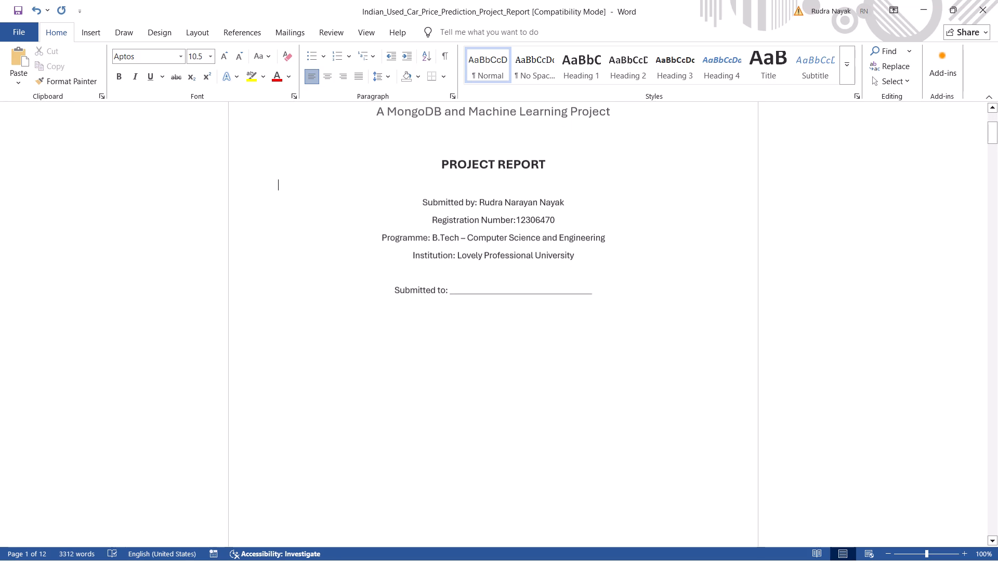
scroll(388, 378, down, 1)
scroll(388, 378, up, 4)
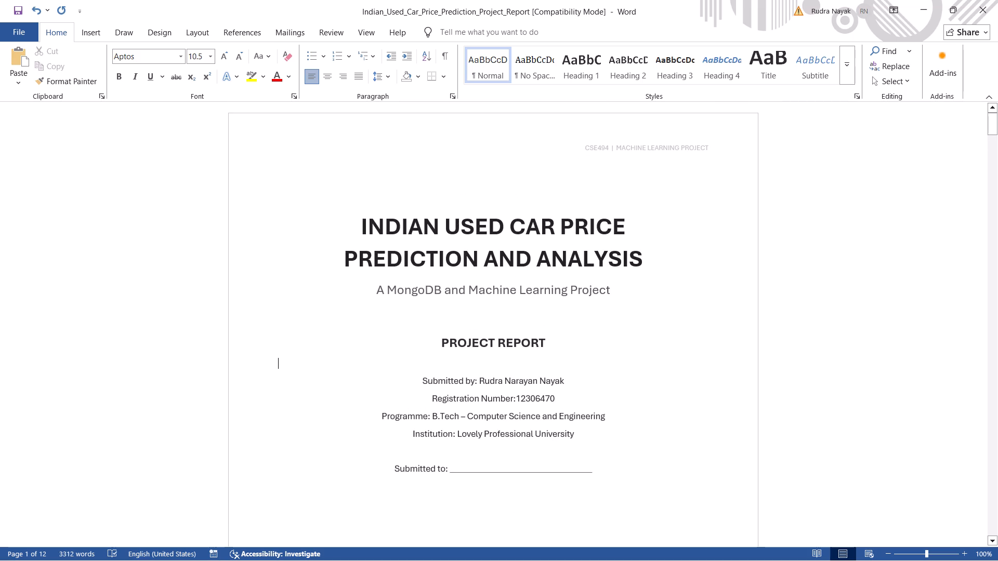
Delete the subtitle "A MongoDB and Machine Learning Project" beneath the report title on the cover page.
click(611, 292)
drag(611, 292, 387, 290)
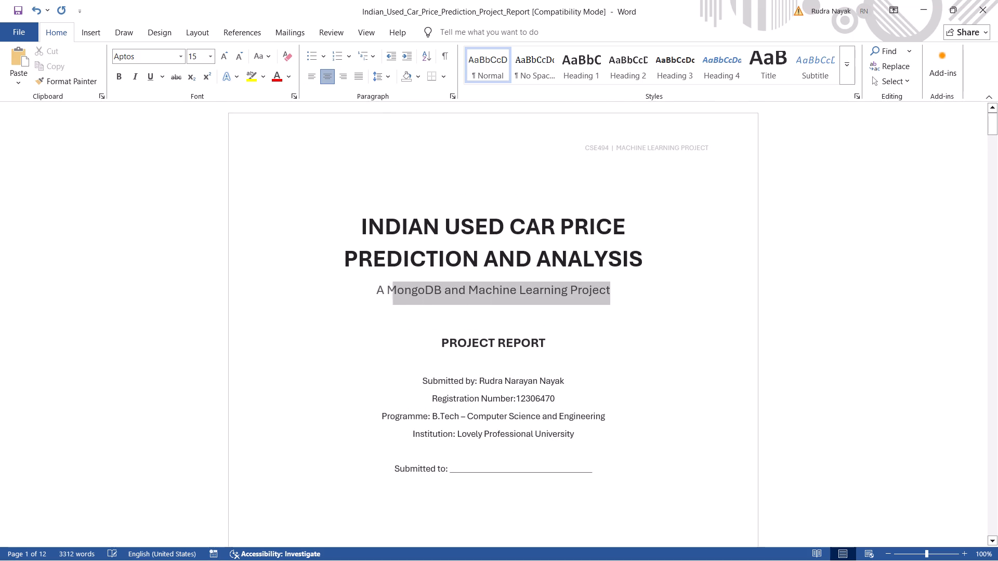
drag(387, 290, 378, 290)
key(BackSpace)
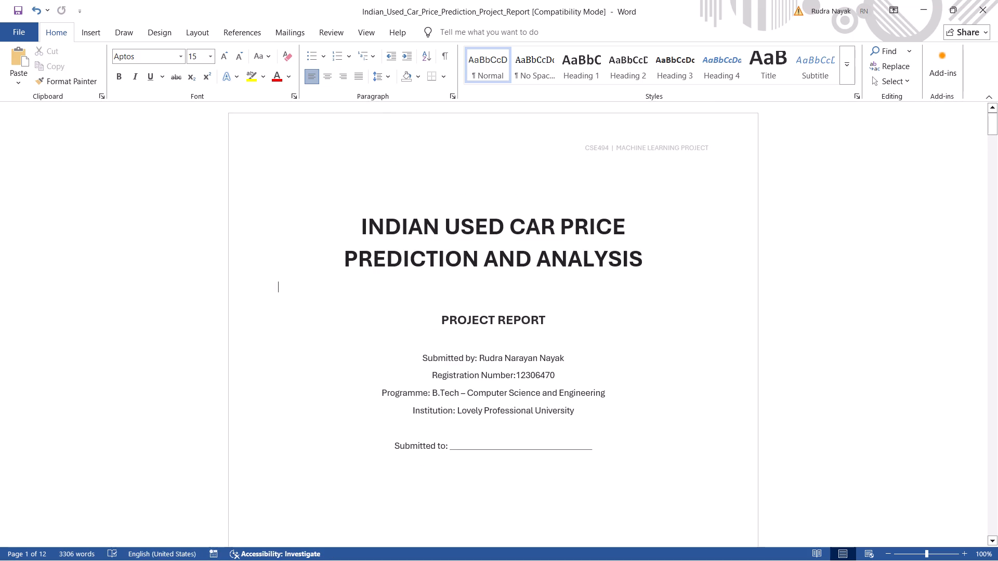
Examine the report from the Declaration through the Abstract and Table of Contents to the Introduction, and return to the Declaration page.
scroll(547, 362, down, 8)
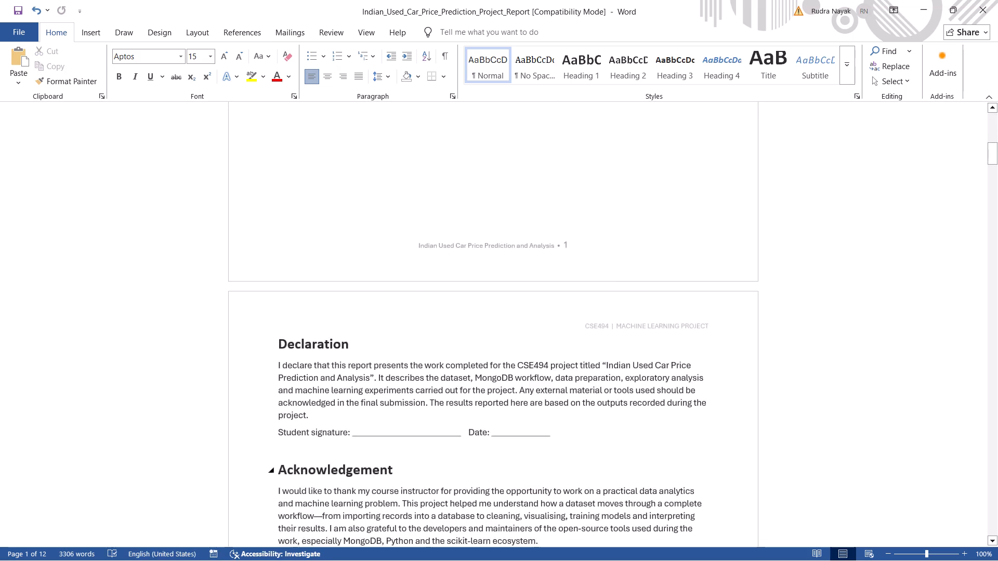
scroll(547, 362, down, 1)
scroll(547, 362, up, 3)
scroll(448, 327, down, 4)
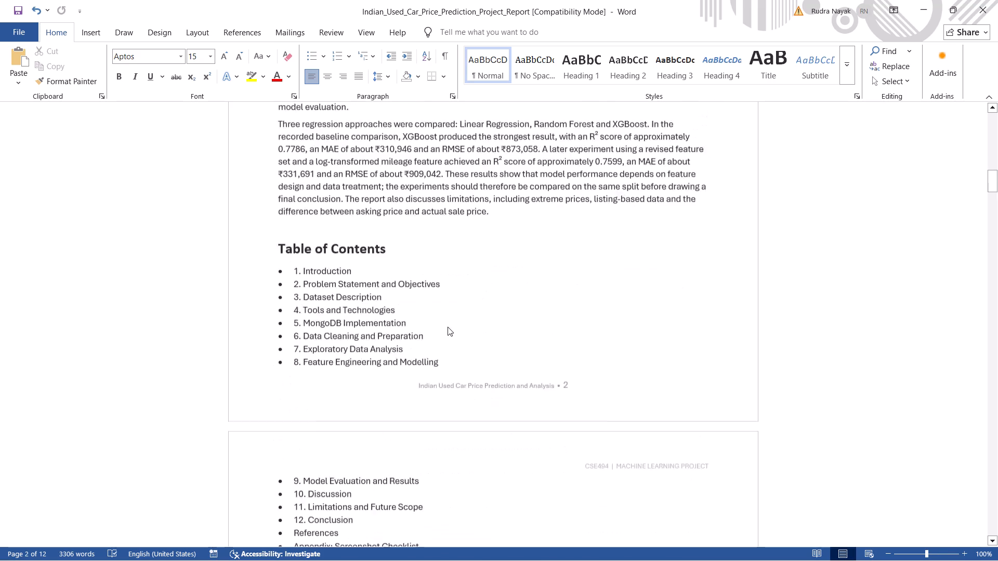
scroll(448, 327, down, 8)
scroll(448, 327, up, 1)
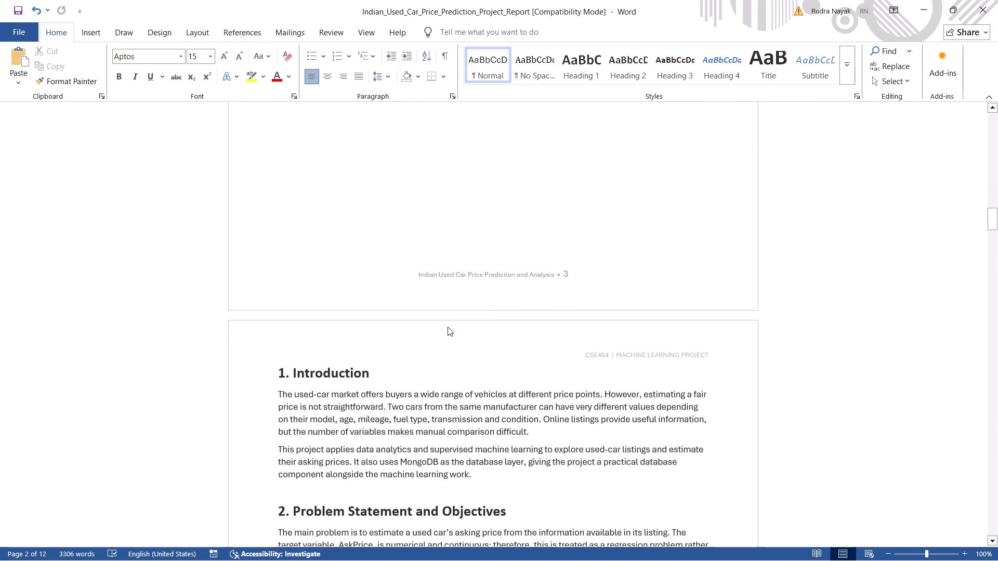
scroll(448, 327, up, 8)
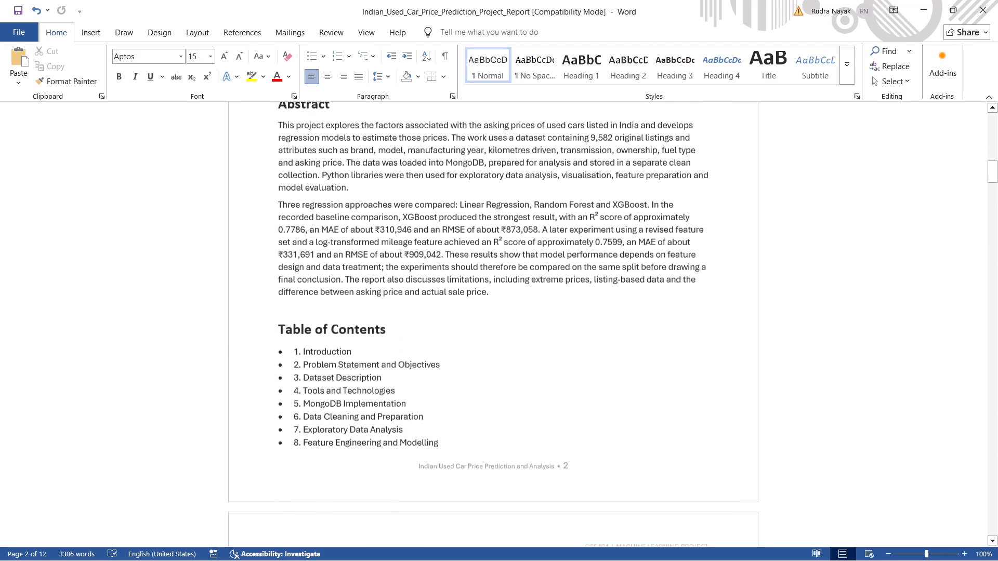
scroll(448, 327, up, 1)
scroll(562, 326, up, 2)
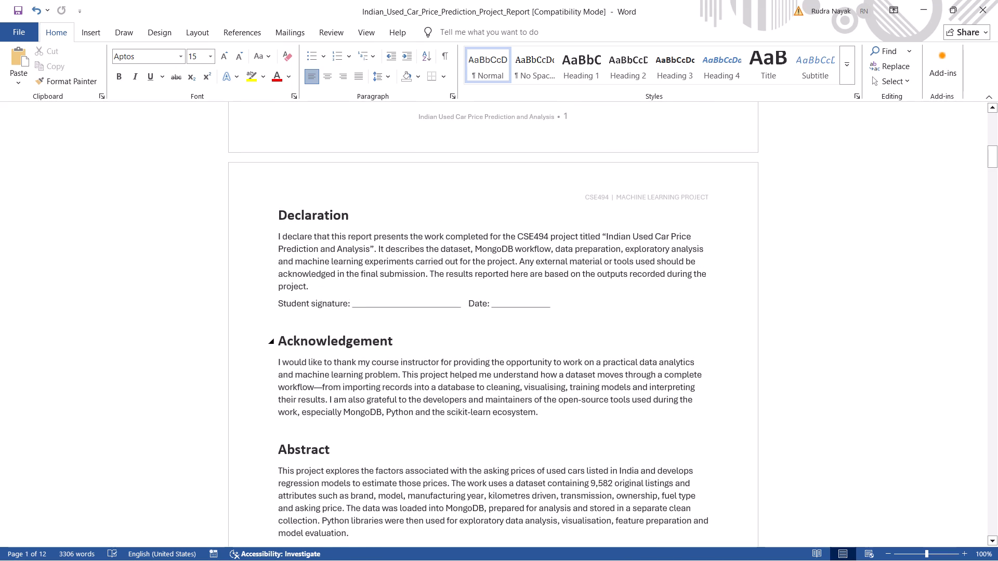
Centre the Declaration section, including its heading, paragraph and the student signature and date line.
click(592, 292)
drag(278, 215, 579, 313)
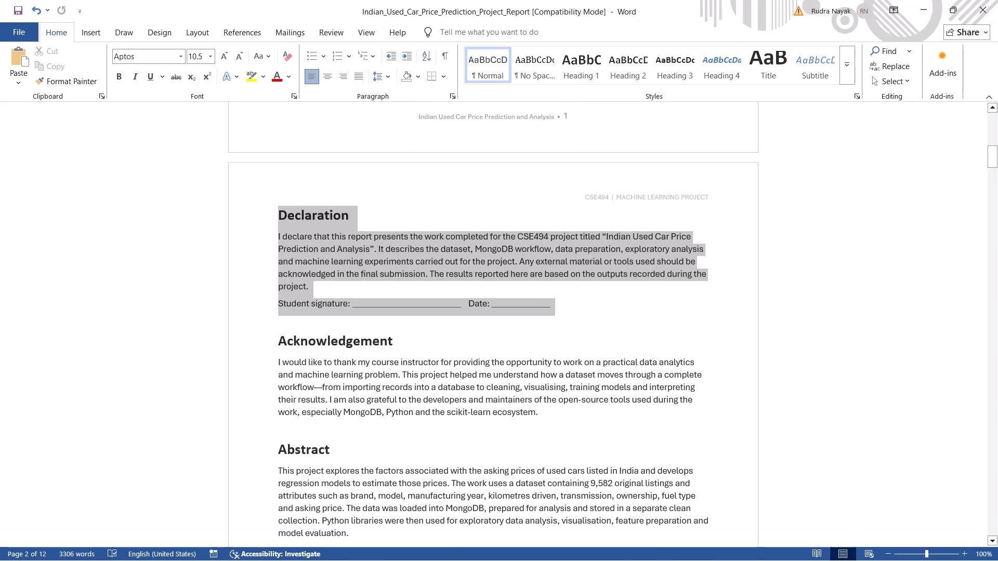
drag(579, 313, 579, 313)
click(326, 73)
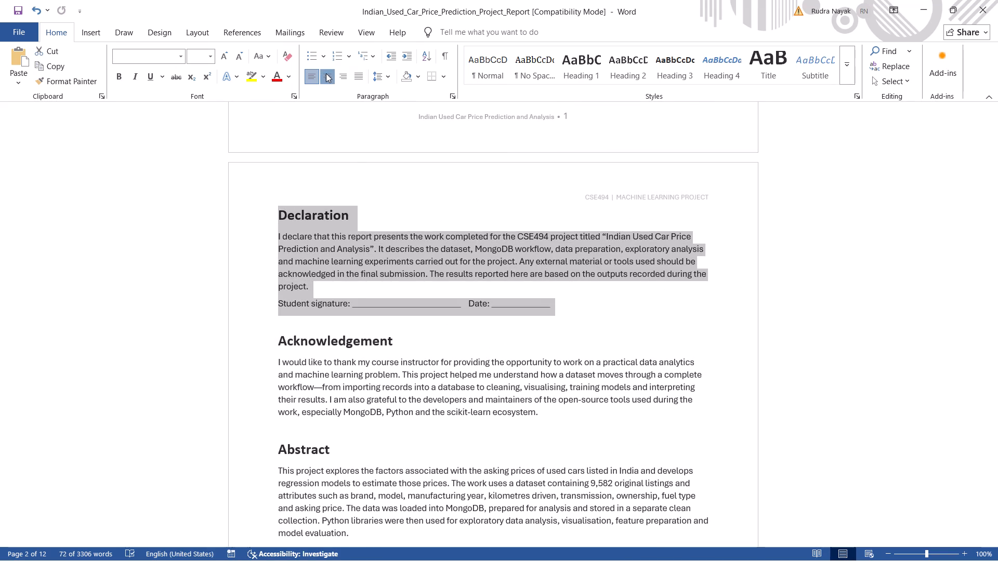
click(622, 328)
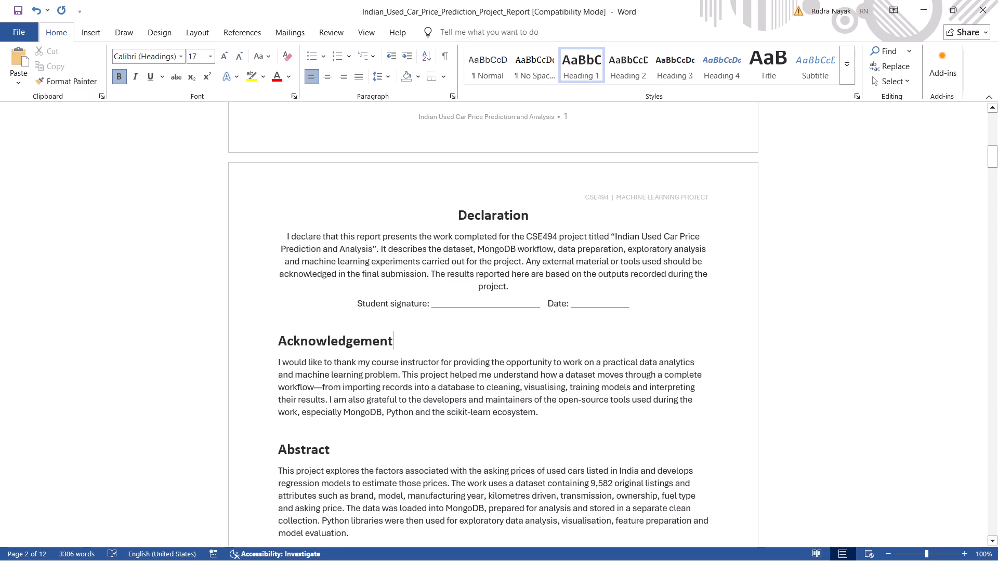
click(652, 305)
click(566, 219)
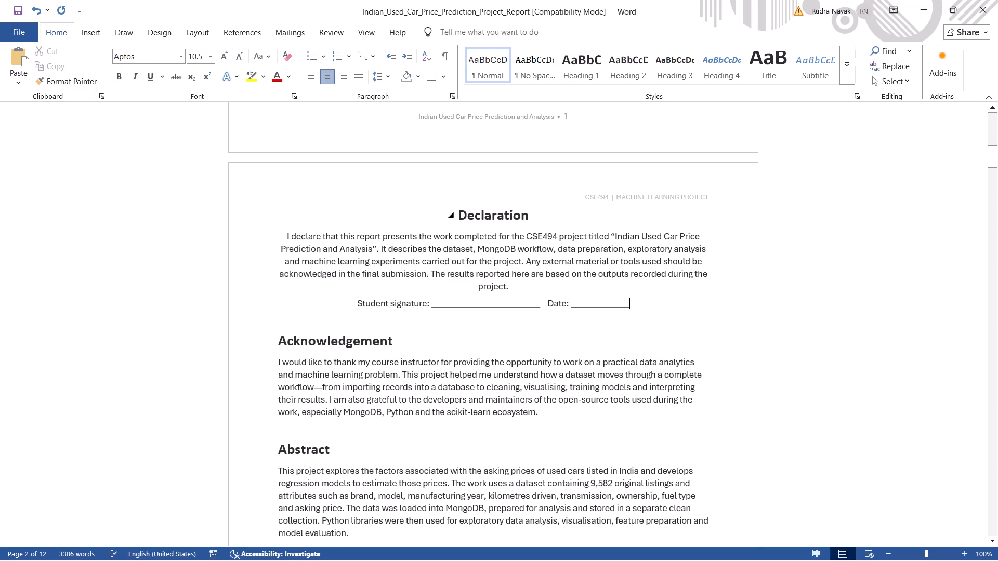
Centre everything on the cover page, from the report title through the blank line below "Submitted to".
key(Up)
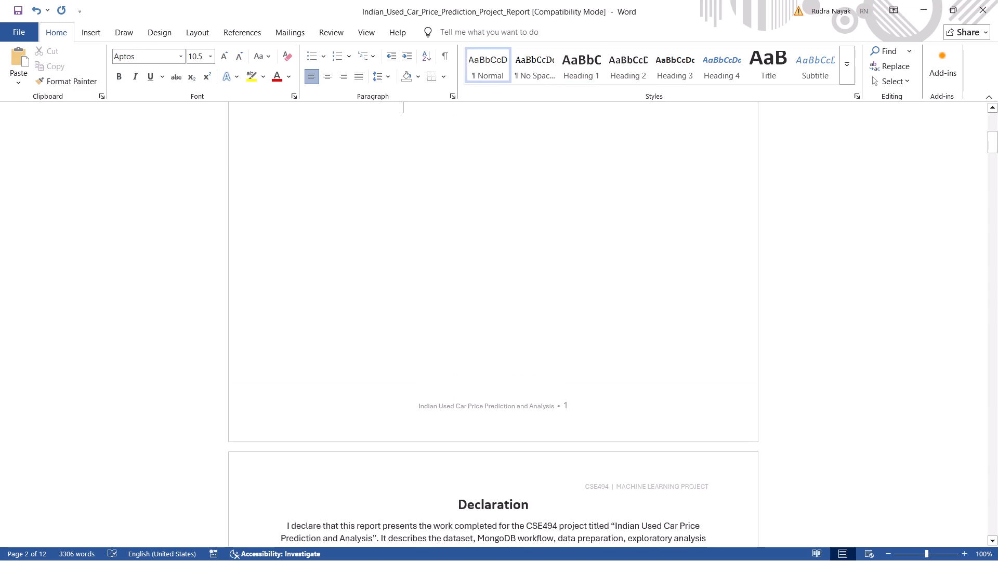
scroll(566, 219, up, 2)
scroll(566, 219, down, 3)
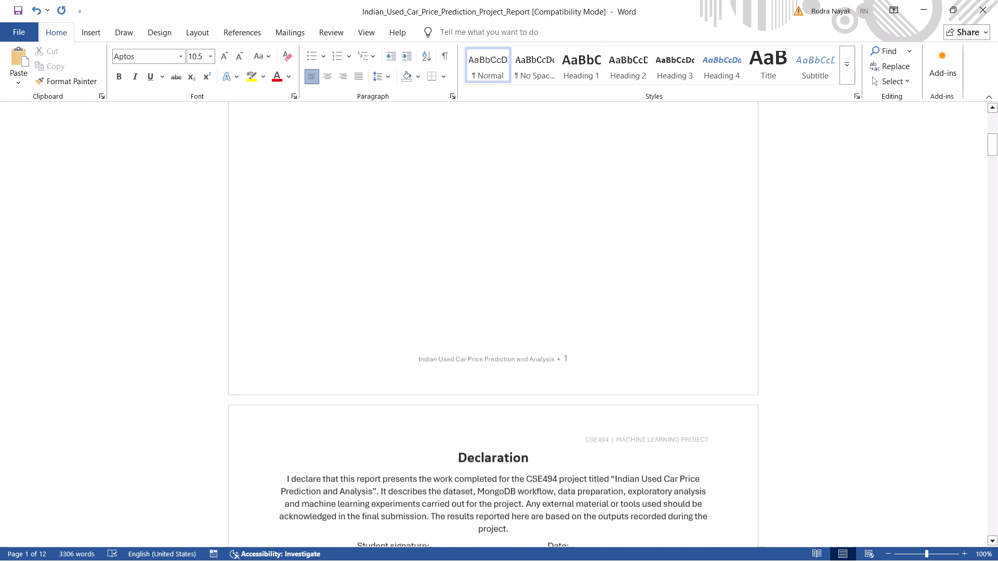
scroll(566, 219, up, 3)
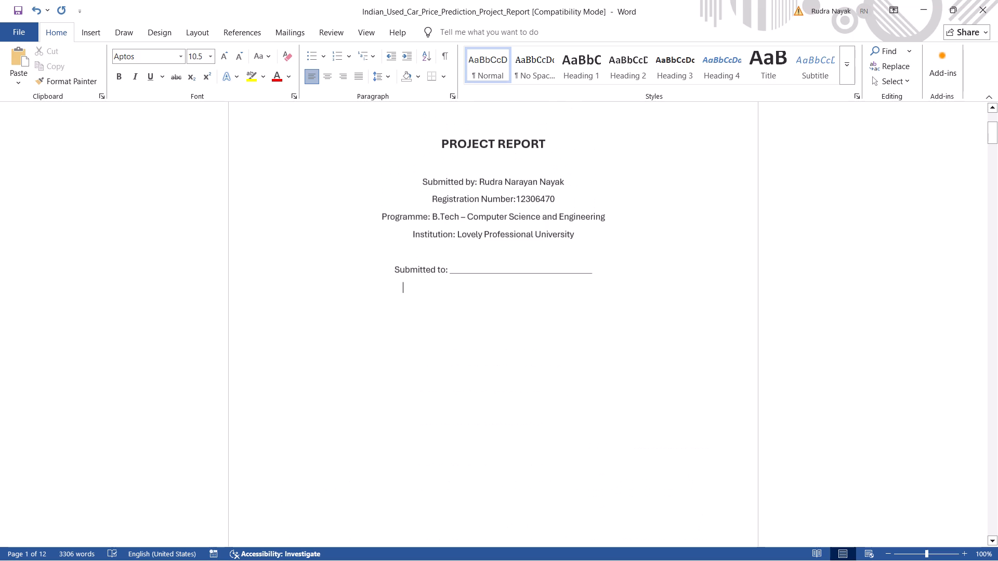
scroll(566, 219, up, 4)
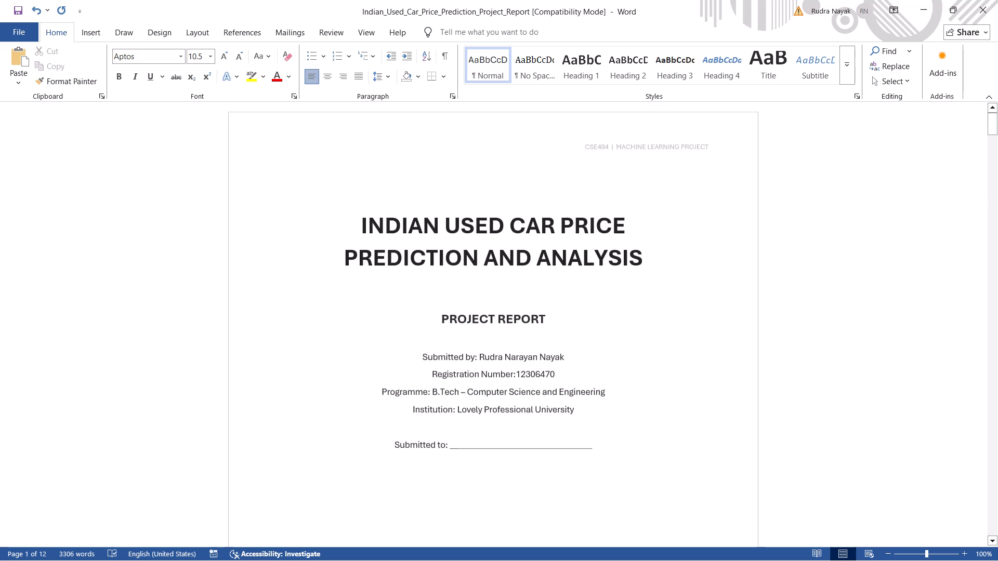
scroll(566, 219, up, 1)
scroll(566, 219, down, 5)
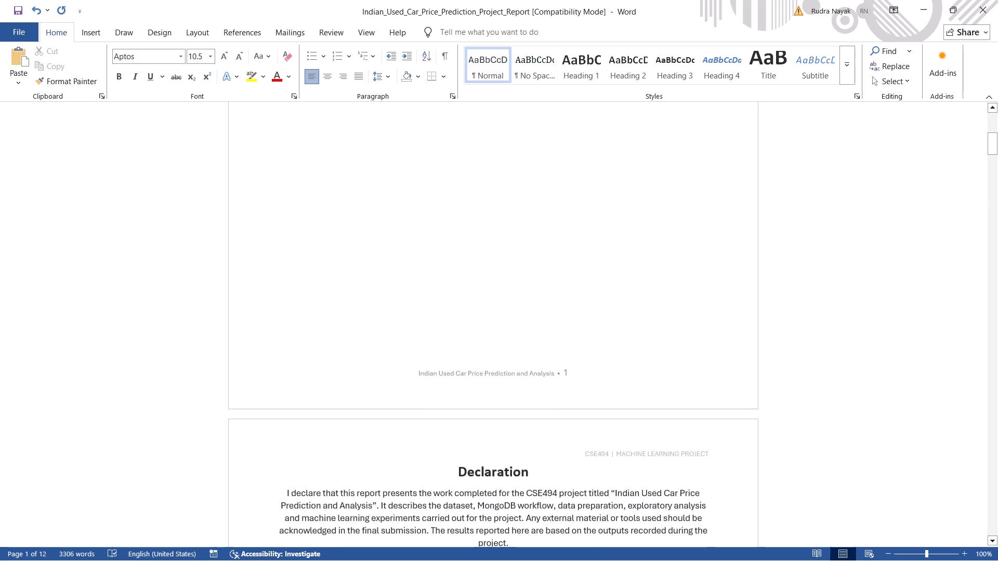
scroll(566, 219, up, 3)
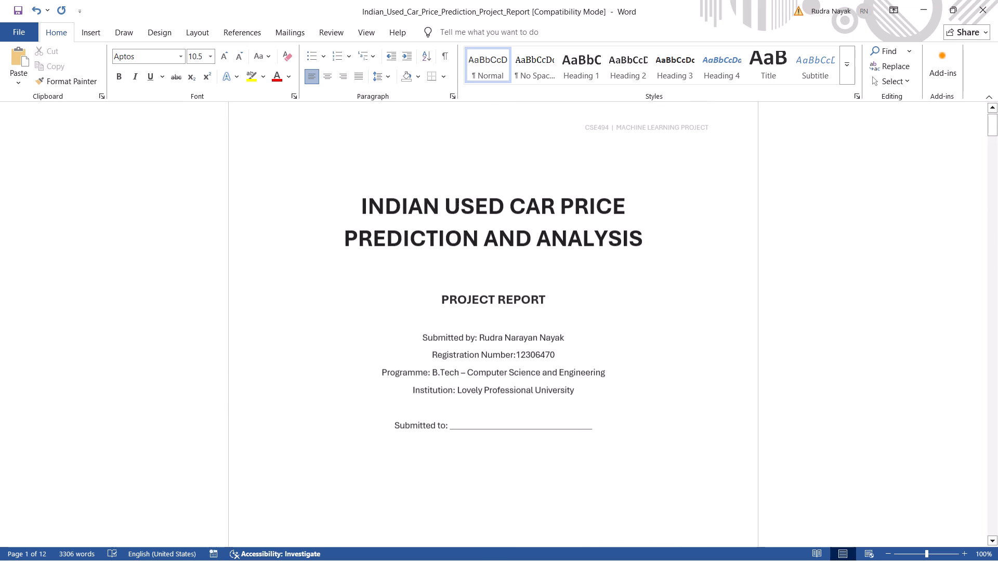
drag(358, 205, 530, 324)
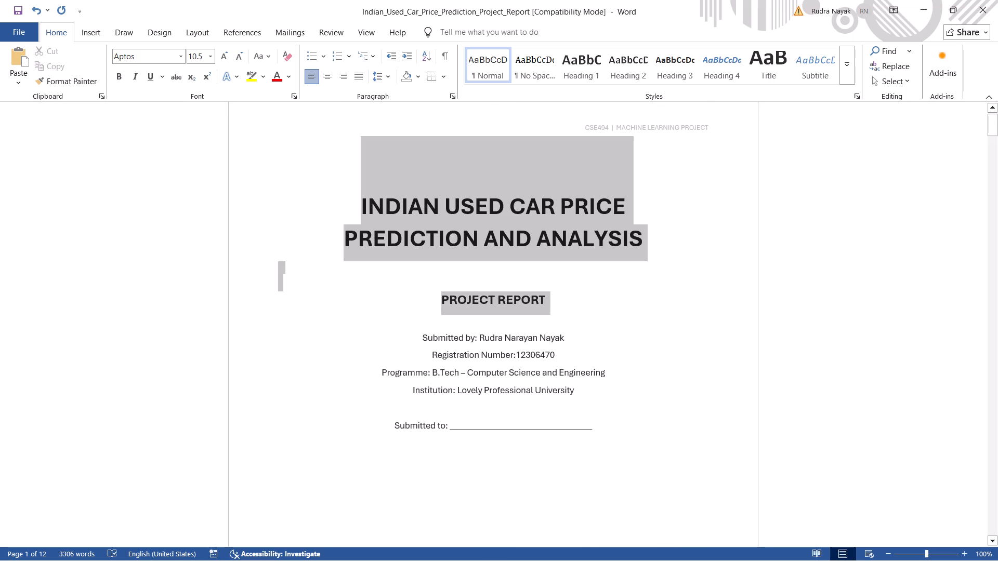
drag(530, 324, 603, 443)
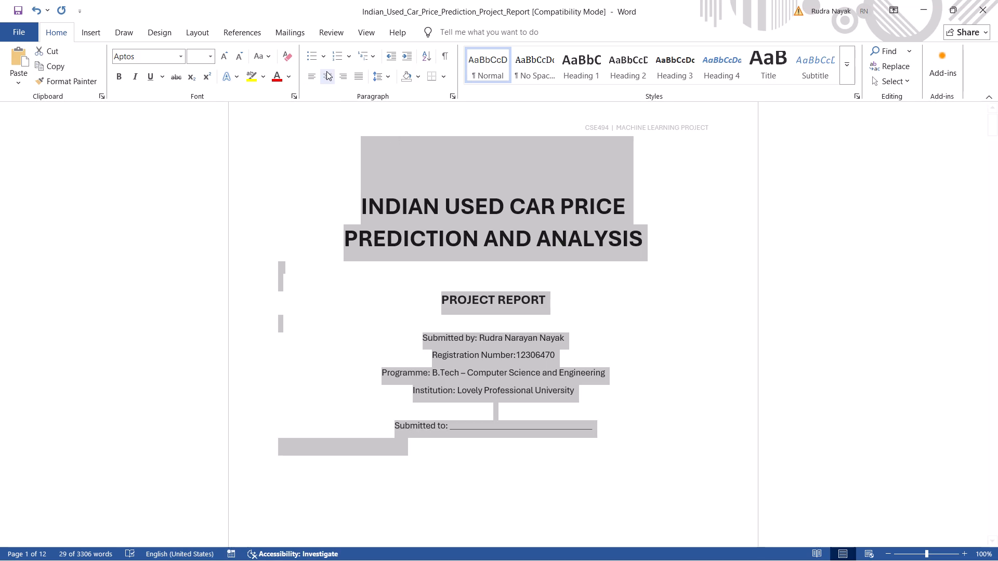
click(326, 71)
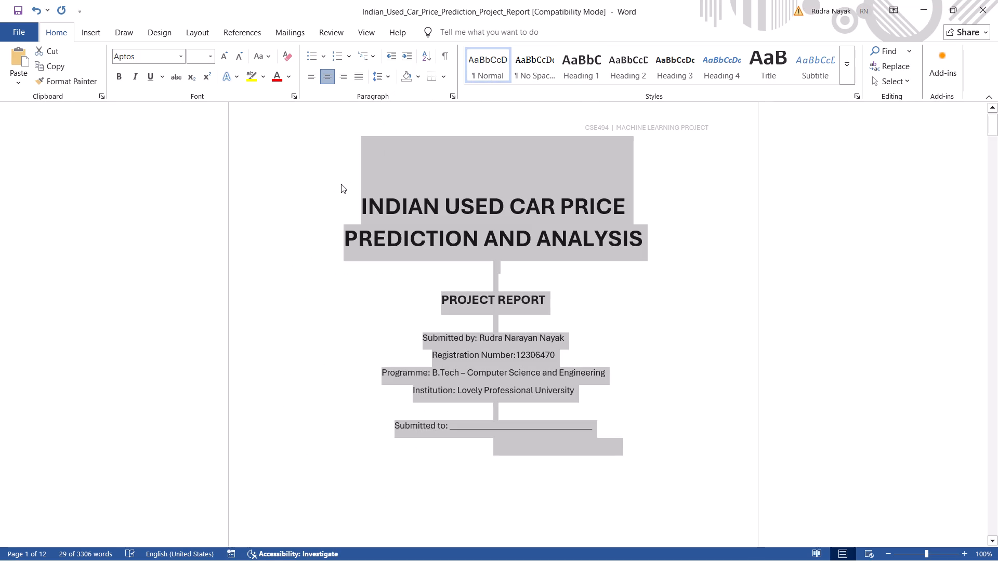
click(341, 184)
Enlarge the cover page text from the title through the "Submitted to" line, bringing the submission details to 12 pt.
scroll(671, 393, down, 1)
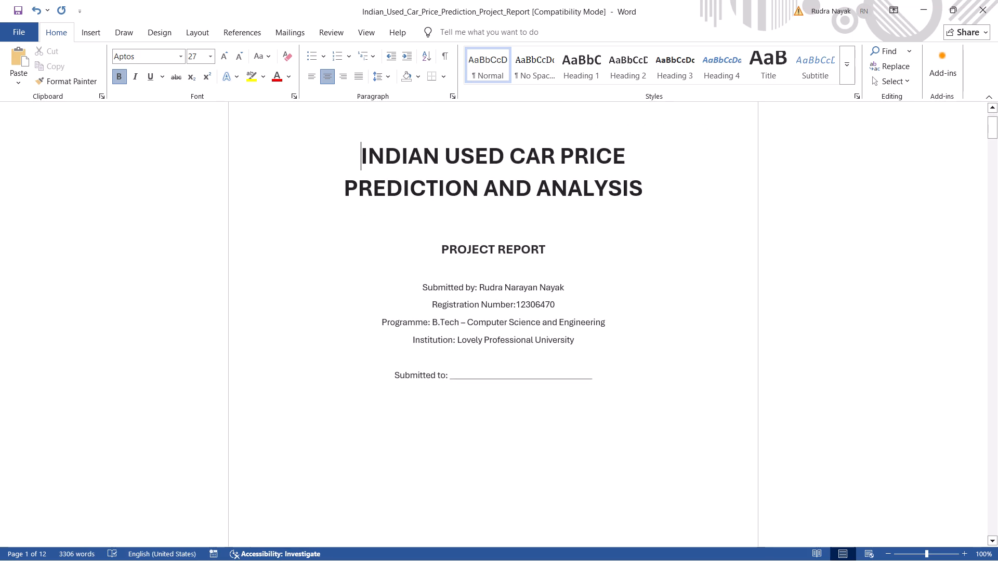
click(509, 240)
drag(359, 154, 595, 373)
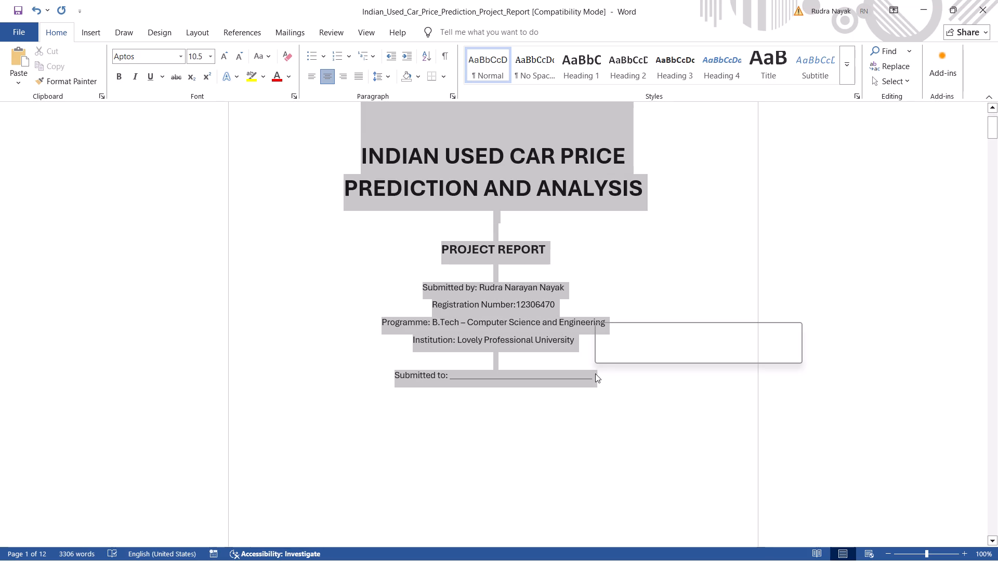
click(356, 248)
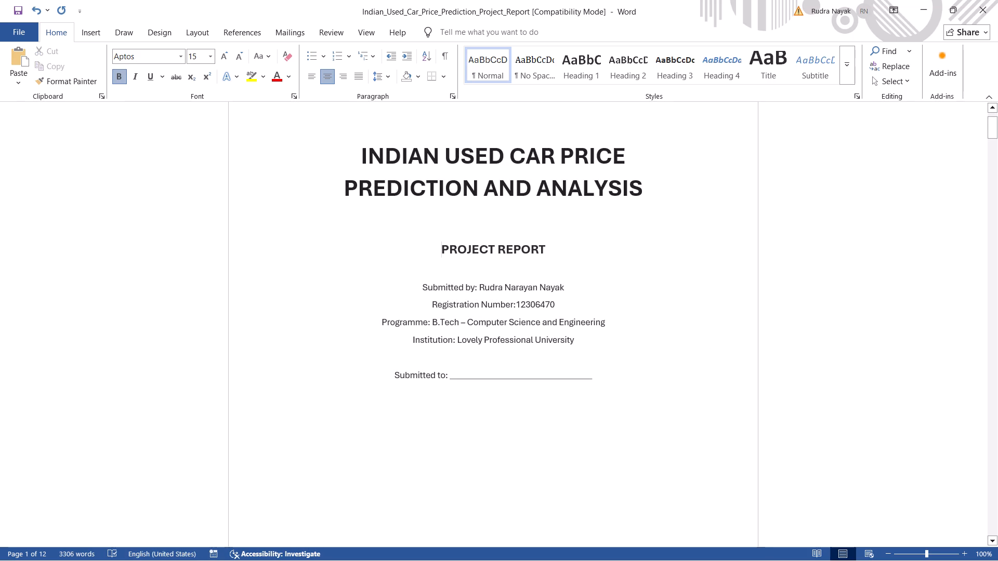
drag(351, 163, 619, 379)
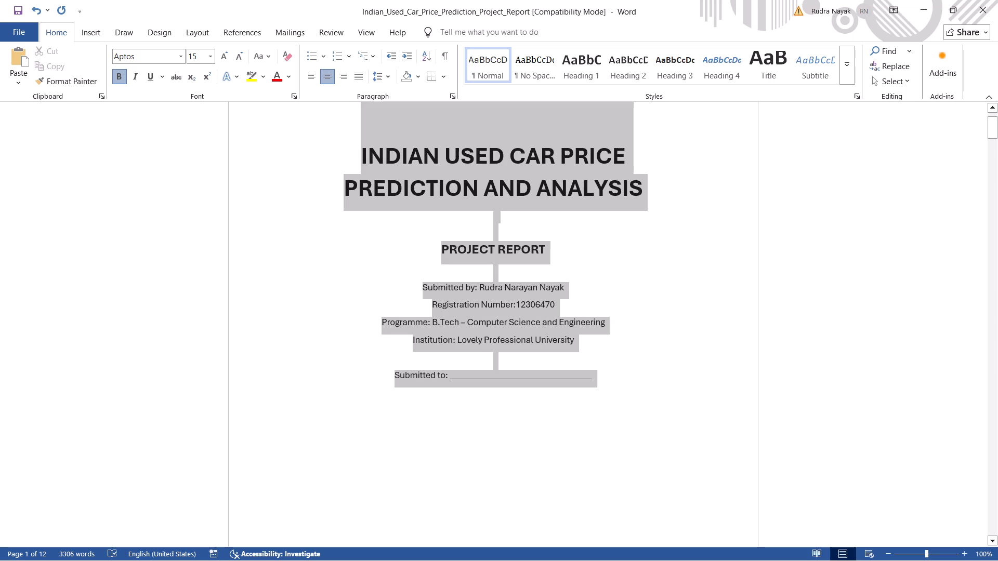
drag(619, 379, 622, 383)
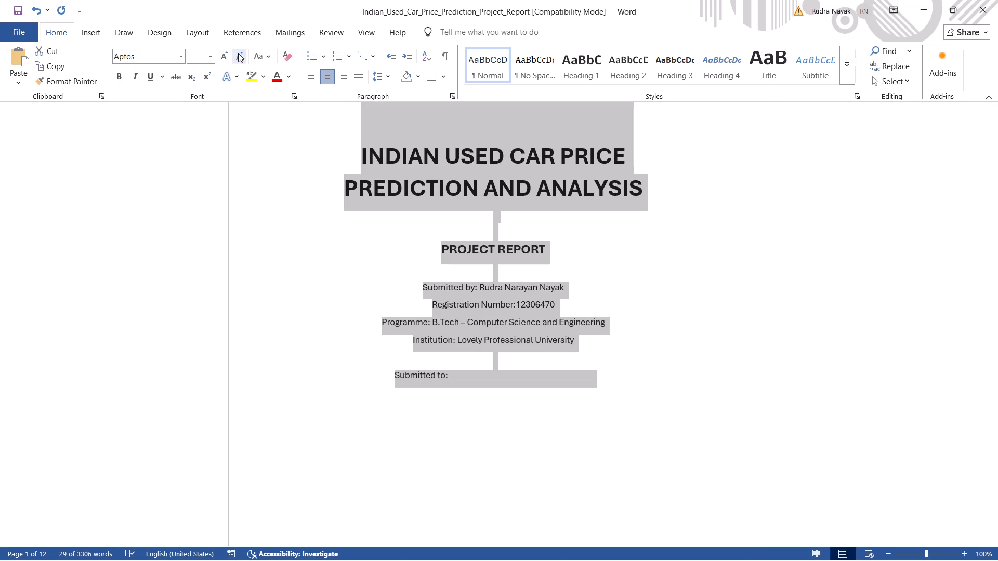
click(241, 53)
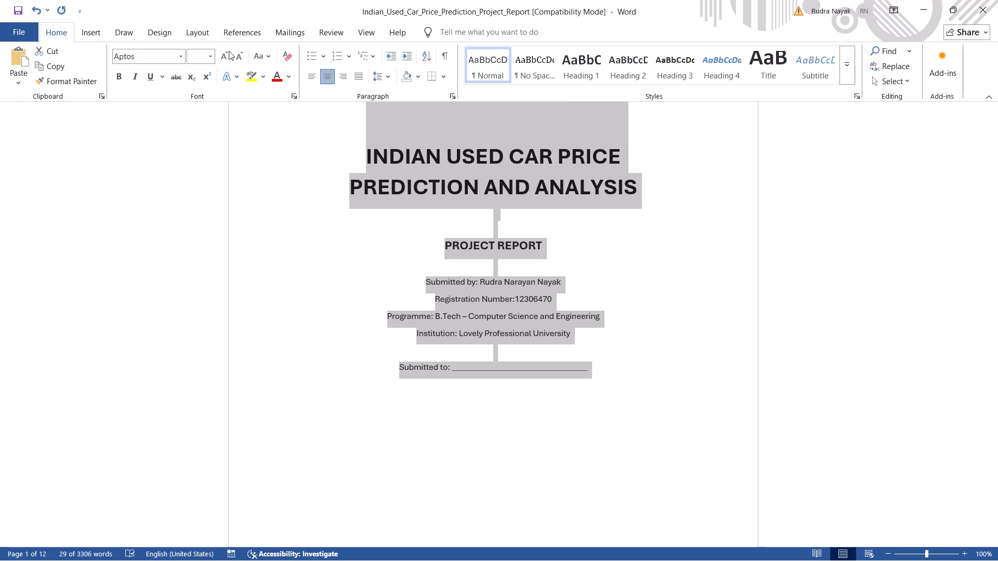
click(224, 51)
click(224, 51)
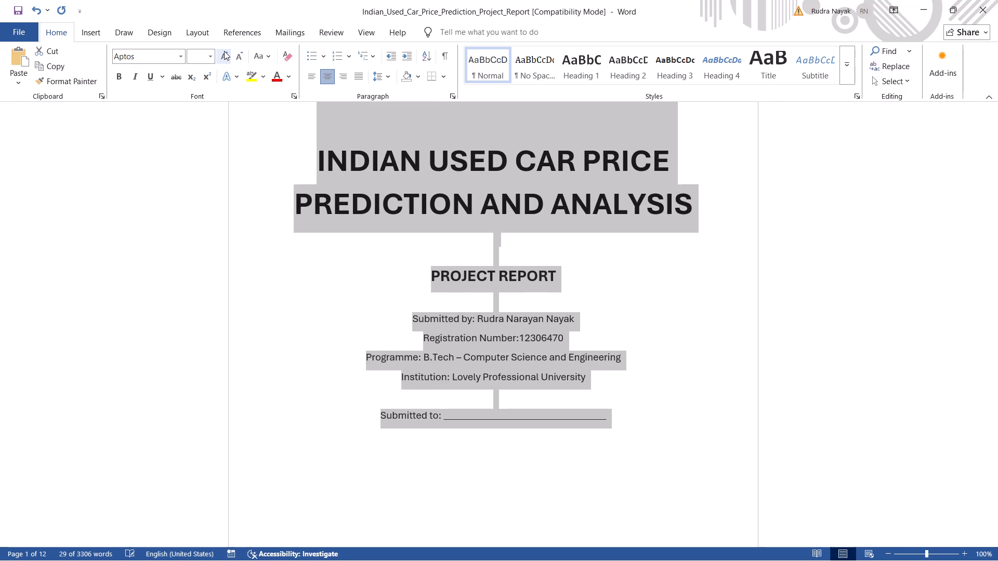
click(624, 349)
Insert a blank line above the Declaration heading on the second page.
scroll(624, 349, up, 3)
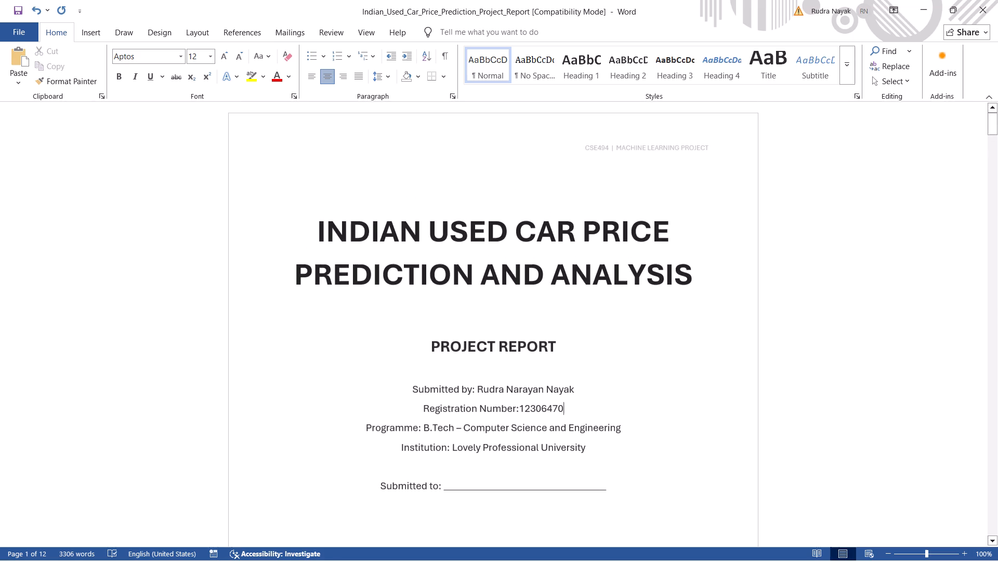
scroll(624, 349, up, 1)
scroll(624, 349, down, 6)
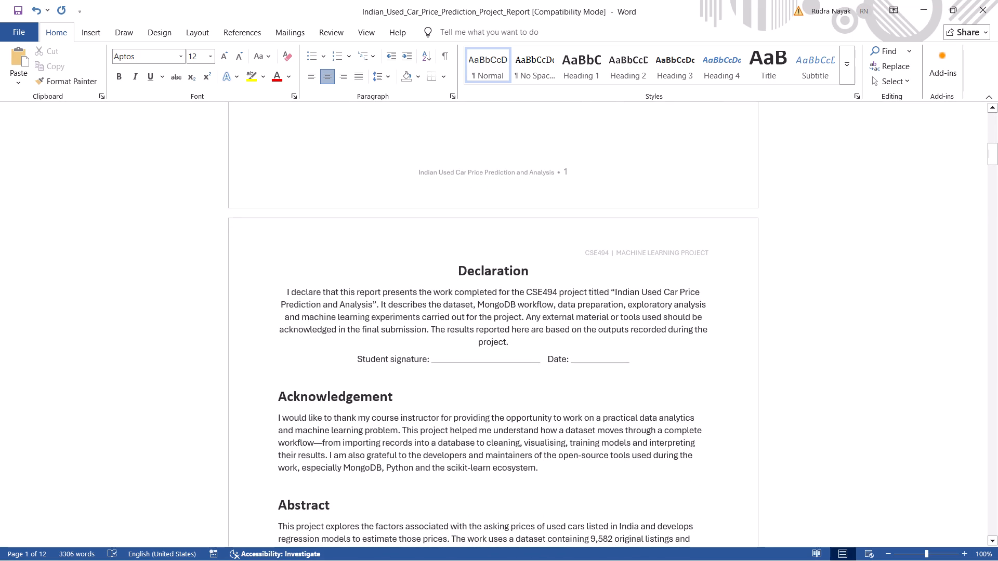
click(530, 245)
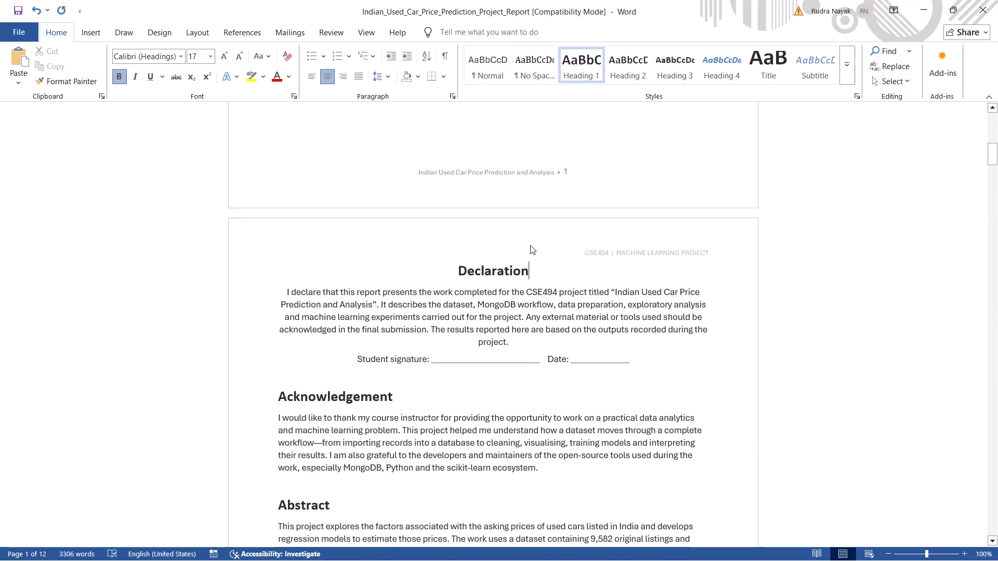
click(461, 271)
key(Return)
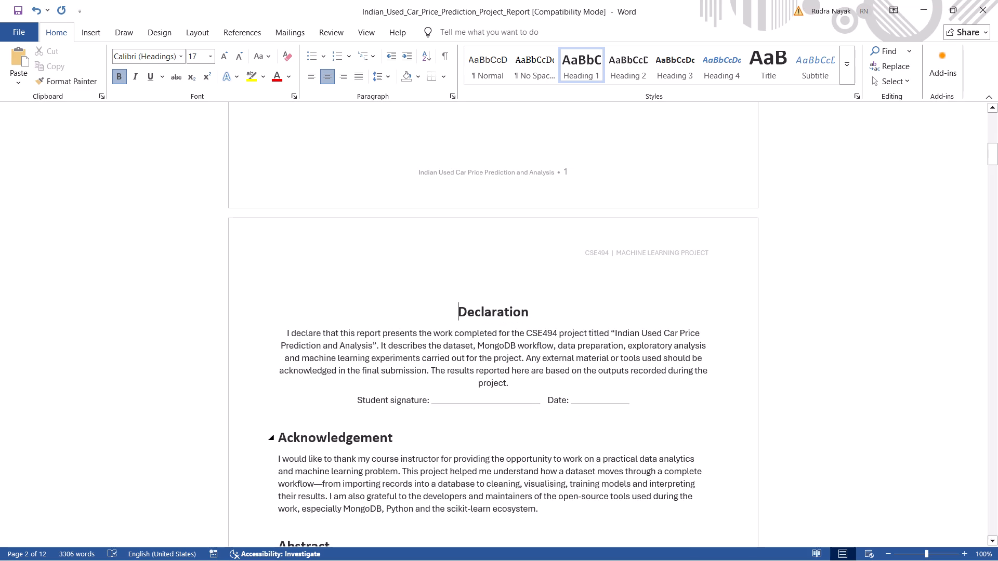
Insert a blank line between the student signature and date line and the Acknowledgement heading.
click(664, 415)
key(Left)
key(Left)
key(Left)
key(Left)
key(Left)
key(Left)
key(Left)
key(Left)
key(Left)
key(Left)
key(Left)
key(Left)
key(Left)
key(Left)
key(Left)
key(Left)
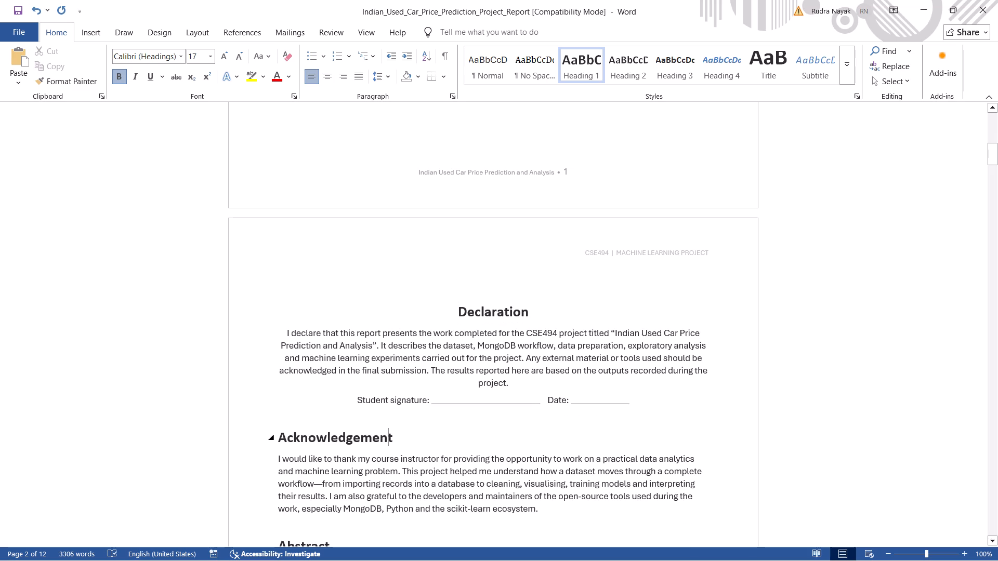
key(Return)
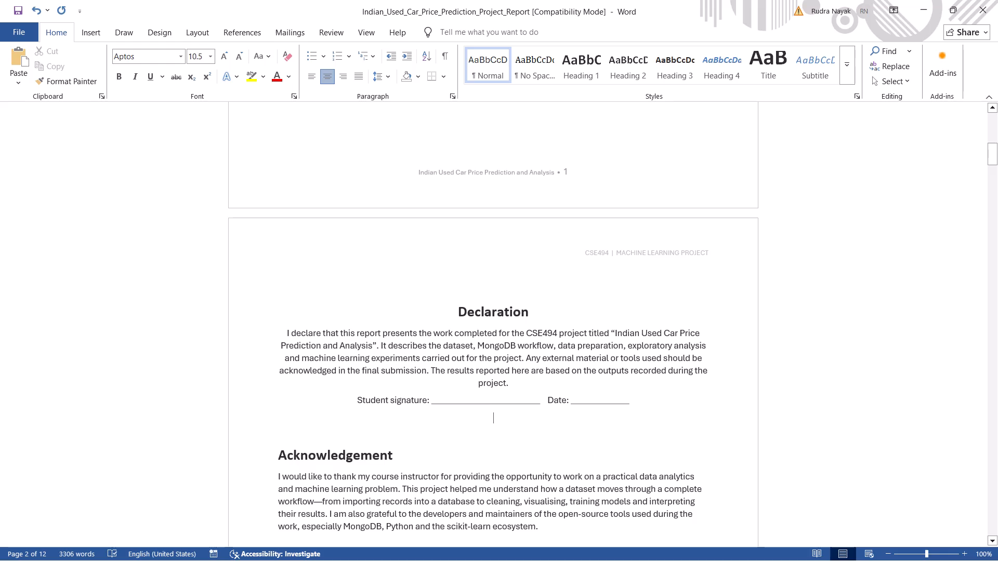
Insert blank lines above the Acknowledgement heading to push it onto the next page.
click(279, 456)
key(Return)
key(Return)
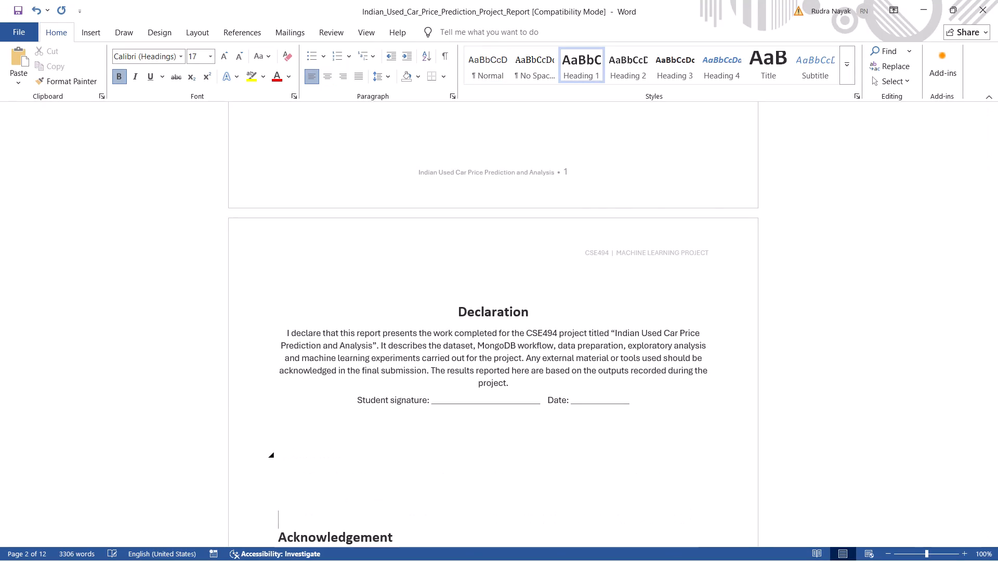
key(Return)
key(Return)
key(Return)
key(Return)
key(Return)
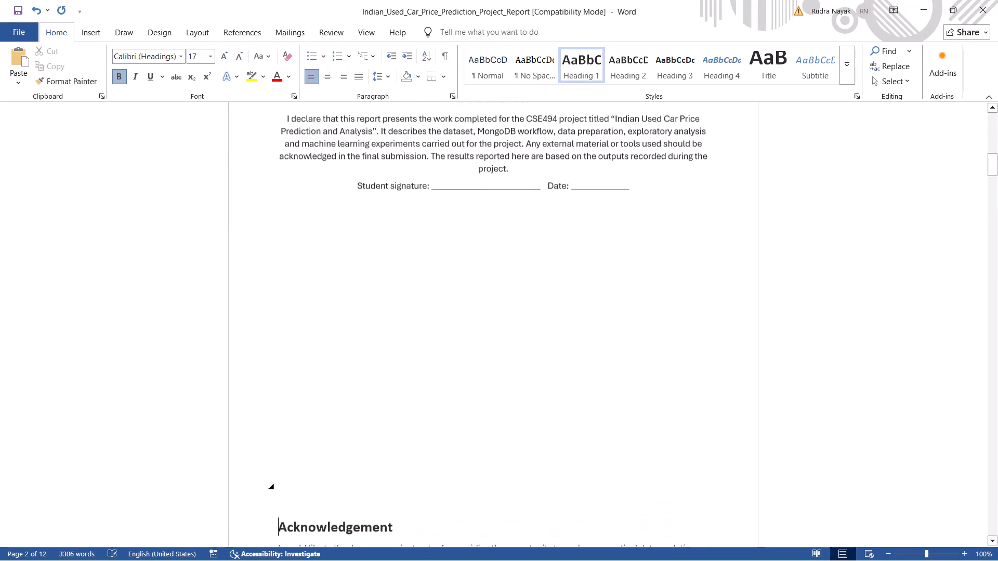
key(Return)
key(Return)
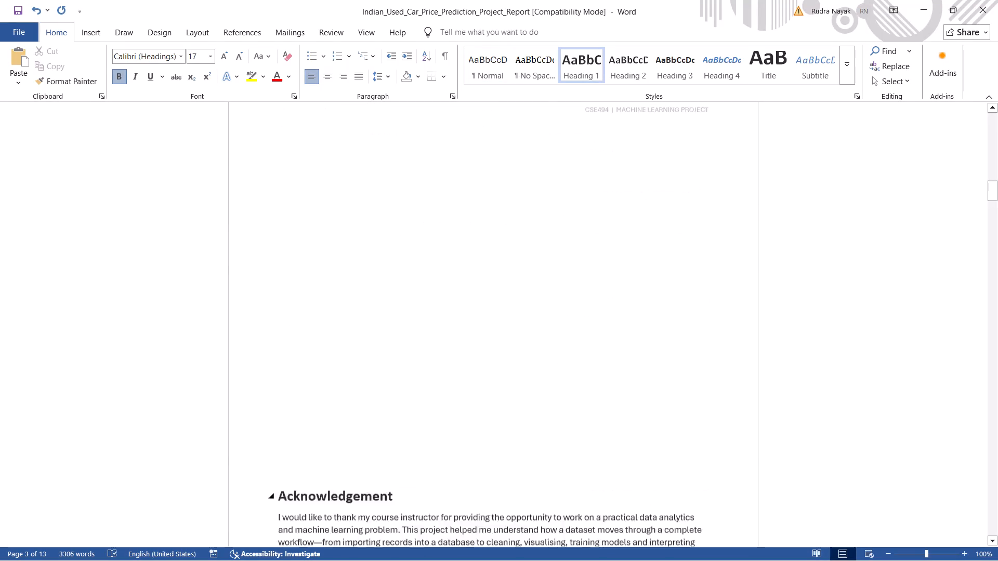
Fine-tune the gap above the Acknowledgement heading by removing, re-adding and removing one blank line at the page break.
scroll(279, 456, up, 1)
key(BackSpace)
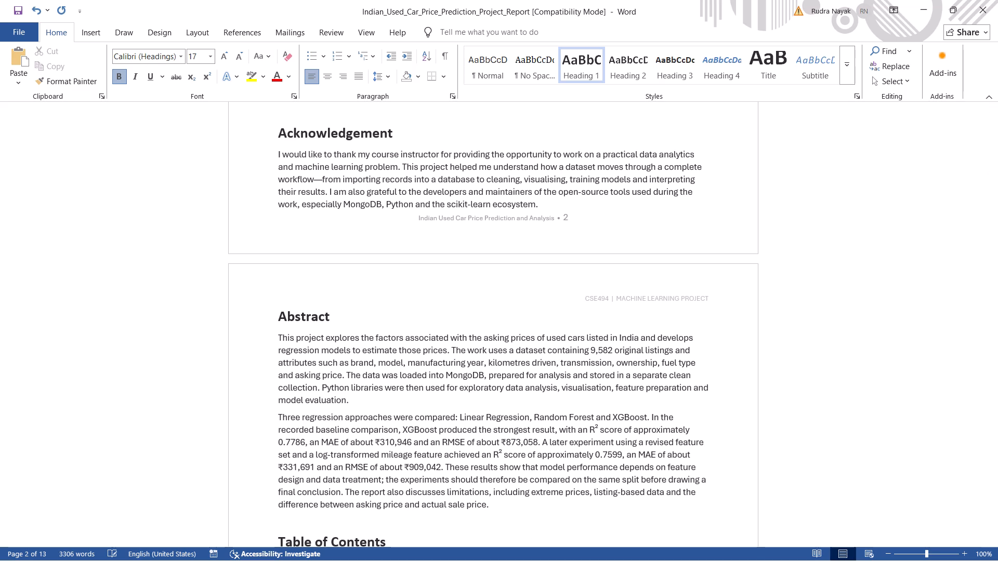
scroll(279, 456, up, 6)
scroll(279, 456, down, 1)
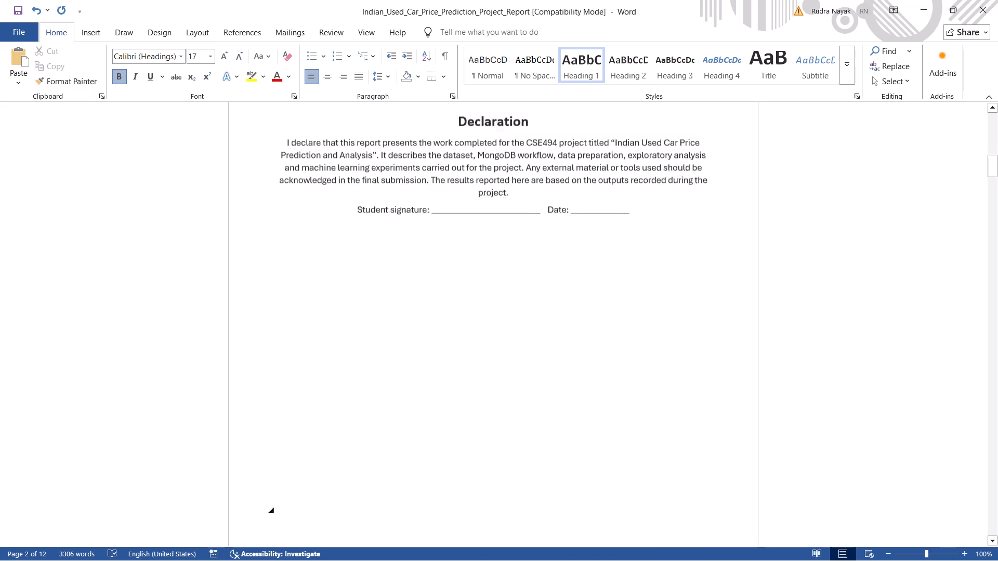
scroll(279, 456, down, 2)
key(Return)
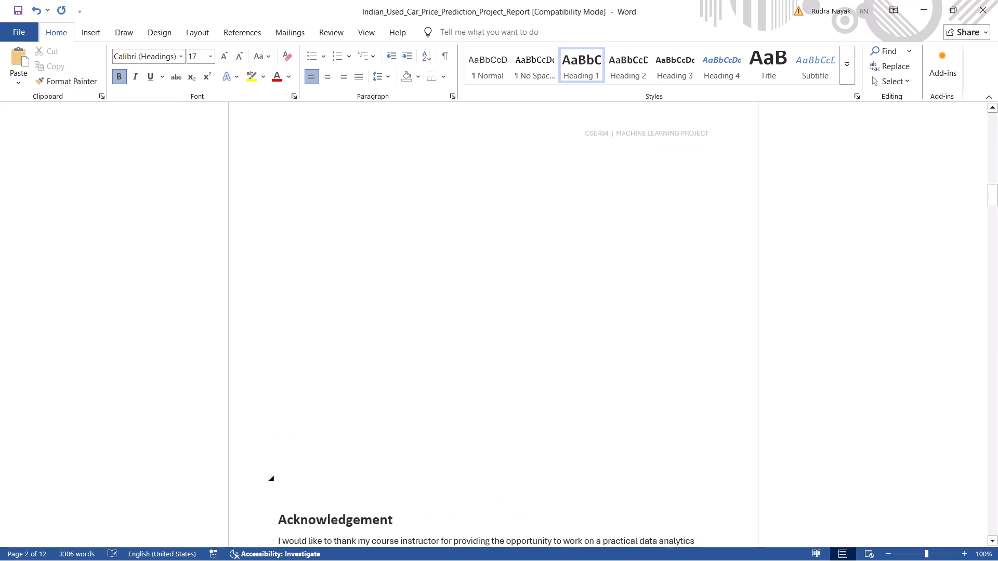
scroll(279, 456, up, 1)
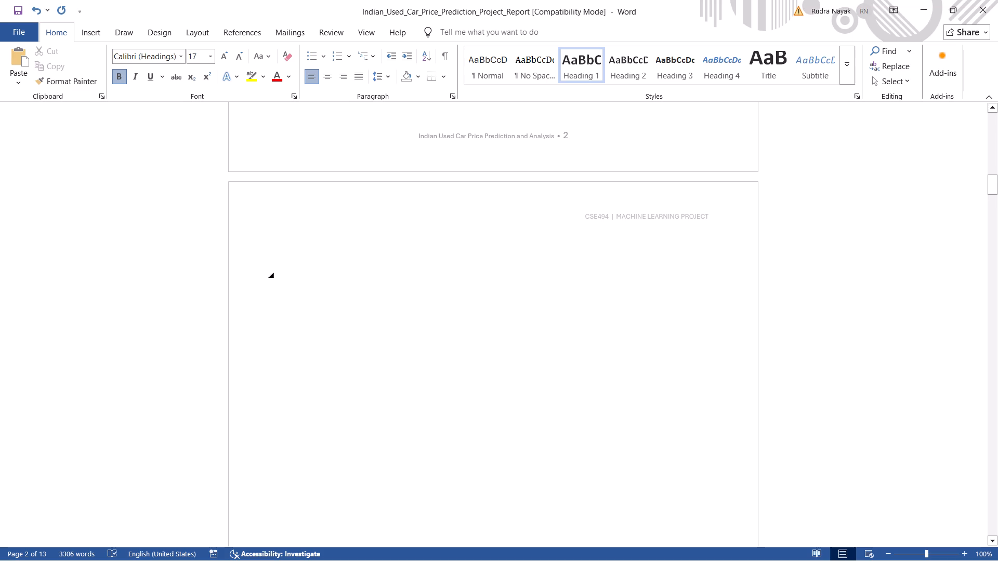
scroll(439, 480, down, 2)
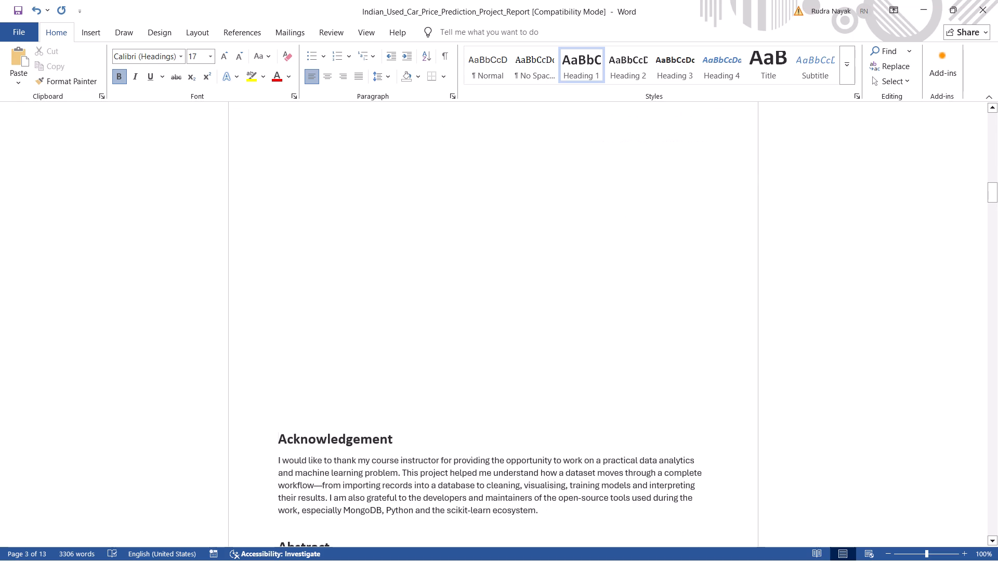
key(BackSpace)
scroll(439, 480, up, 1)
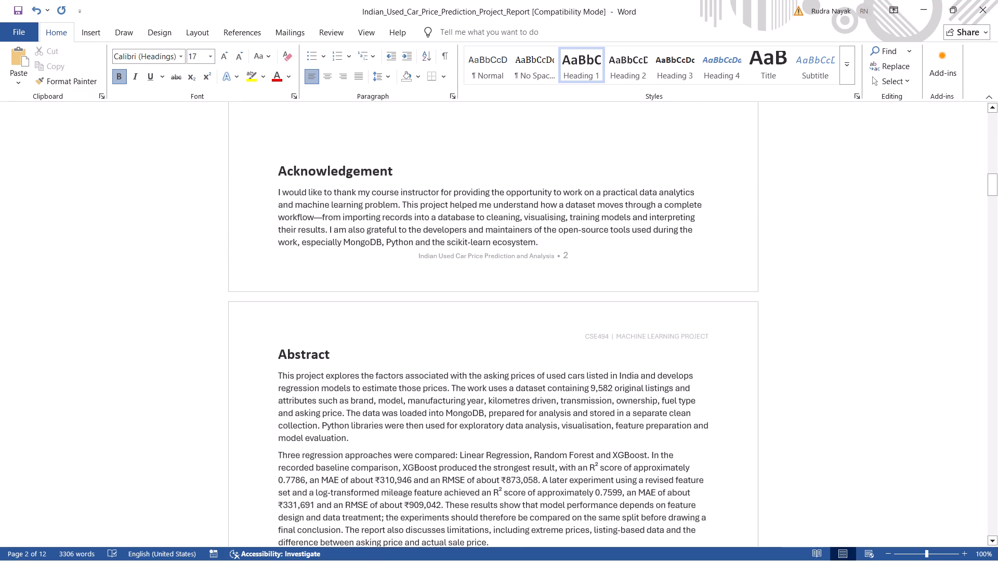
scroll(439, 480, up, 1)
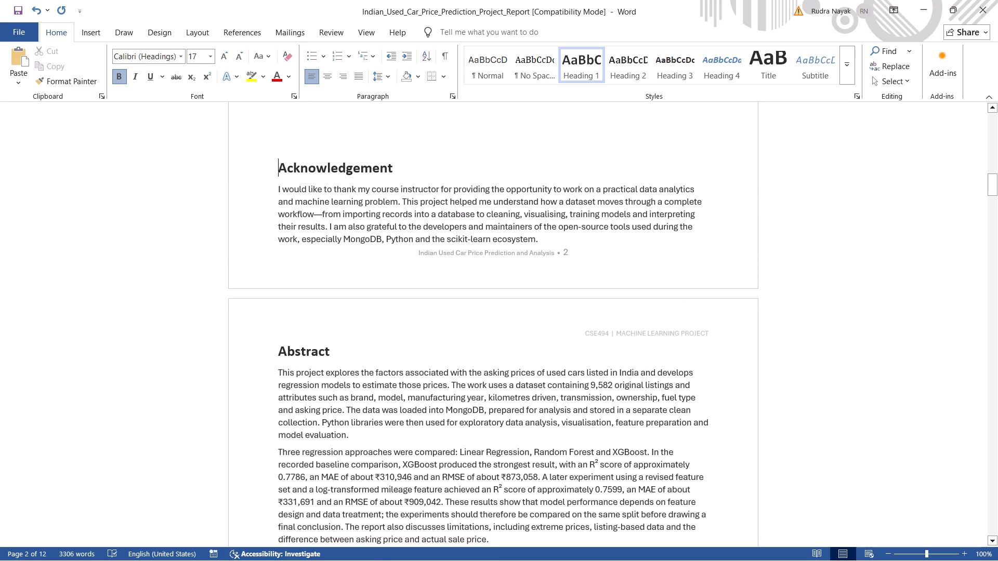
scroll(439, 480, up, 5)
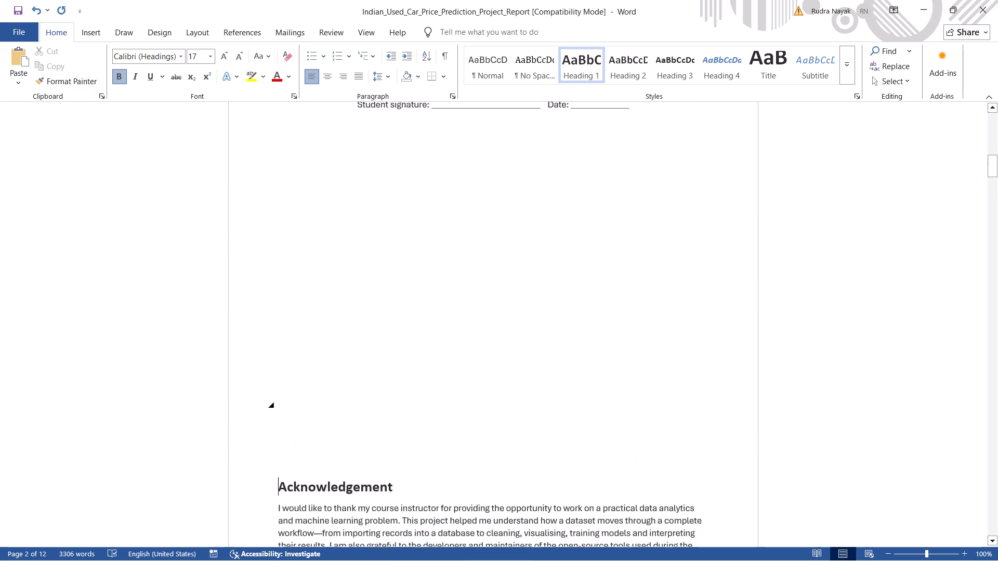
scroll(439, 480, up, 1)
Delete all blank lines between the student signature line and the Acknowledgement heading, keeping the heading in its own paragraph.
key(BackSpace)
key(BackSpace)
key(BackSpace)
key(BackSpace)
key(BackSpace)
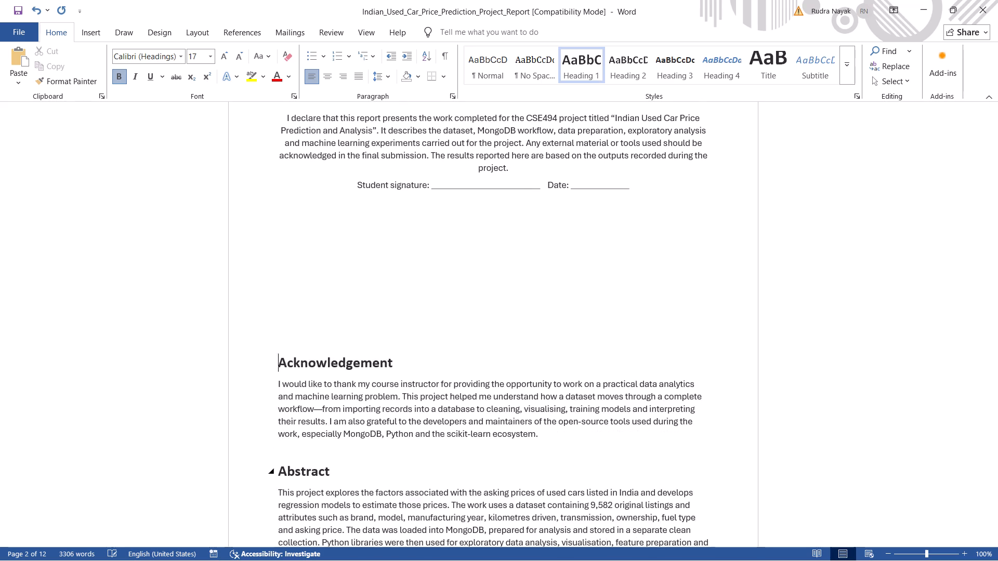
key(BackSpace)
key(BackSpace)
key(BackSpace)
key(BackSpace)
key(BackSpace)
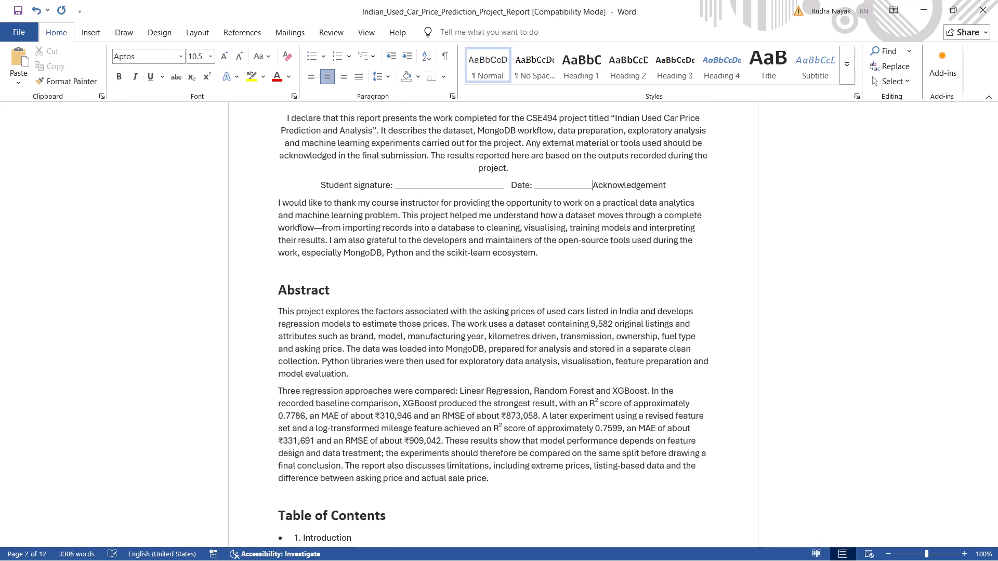
key(ctrl+z)
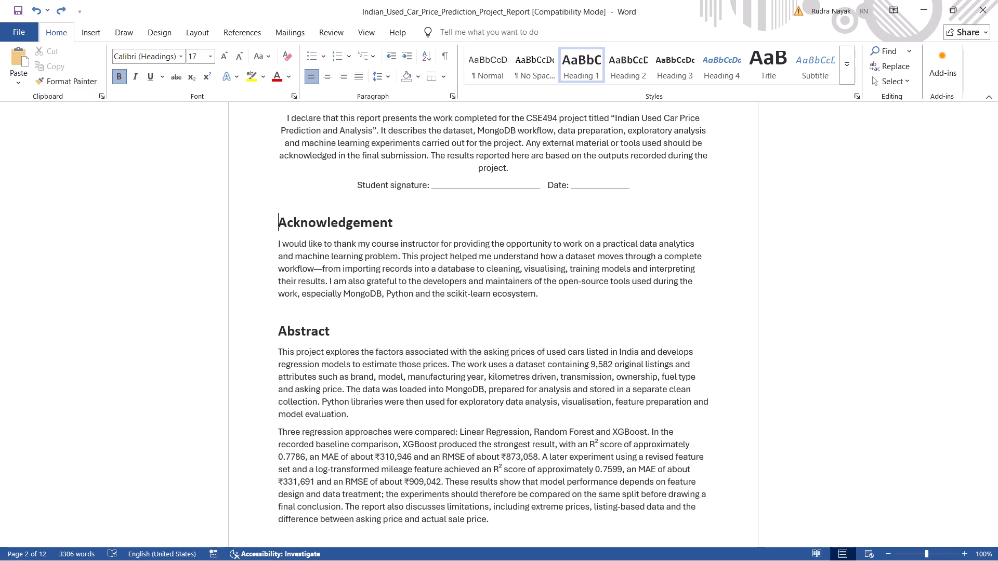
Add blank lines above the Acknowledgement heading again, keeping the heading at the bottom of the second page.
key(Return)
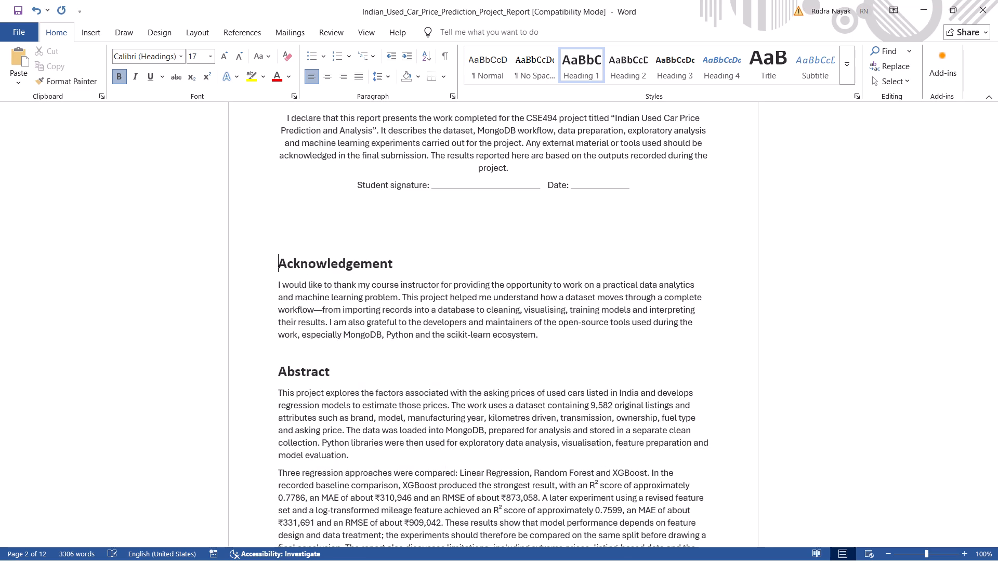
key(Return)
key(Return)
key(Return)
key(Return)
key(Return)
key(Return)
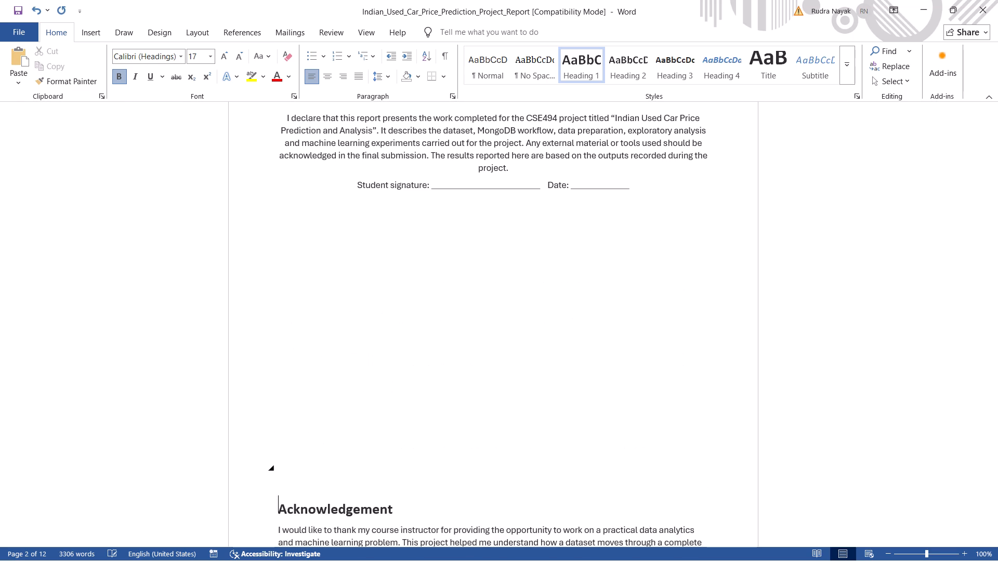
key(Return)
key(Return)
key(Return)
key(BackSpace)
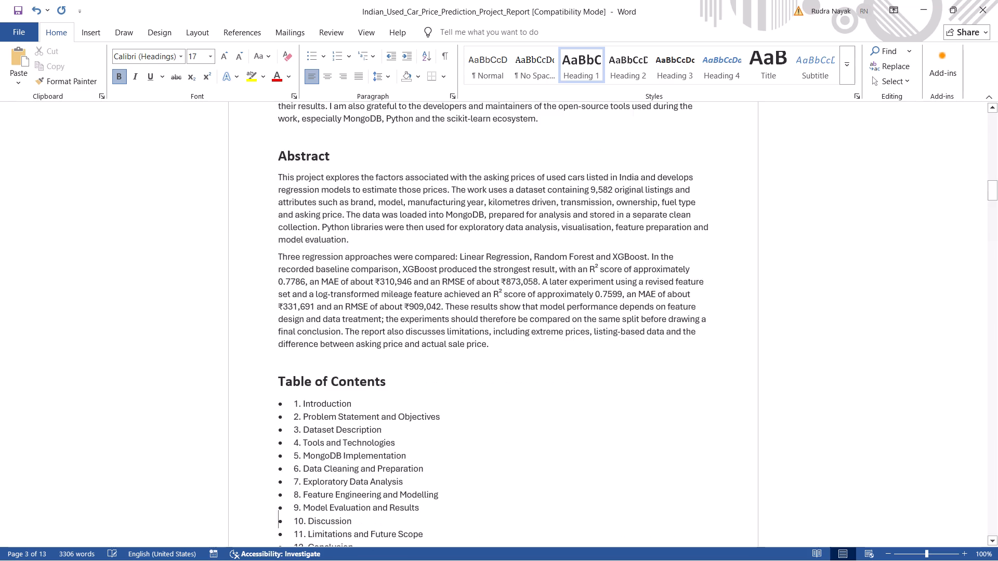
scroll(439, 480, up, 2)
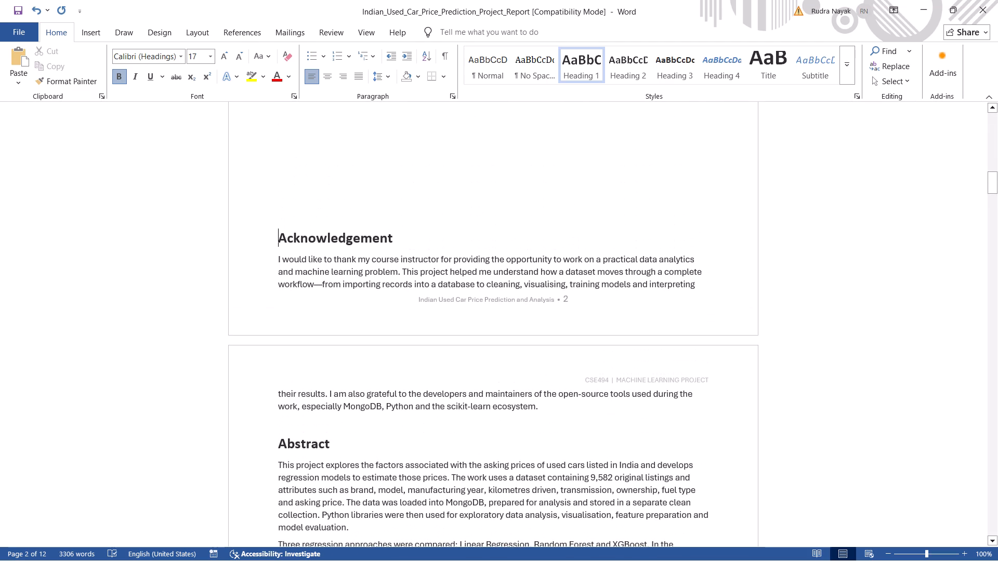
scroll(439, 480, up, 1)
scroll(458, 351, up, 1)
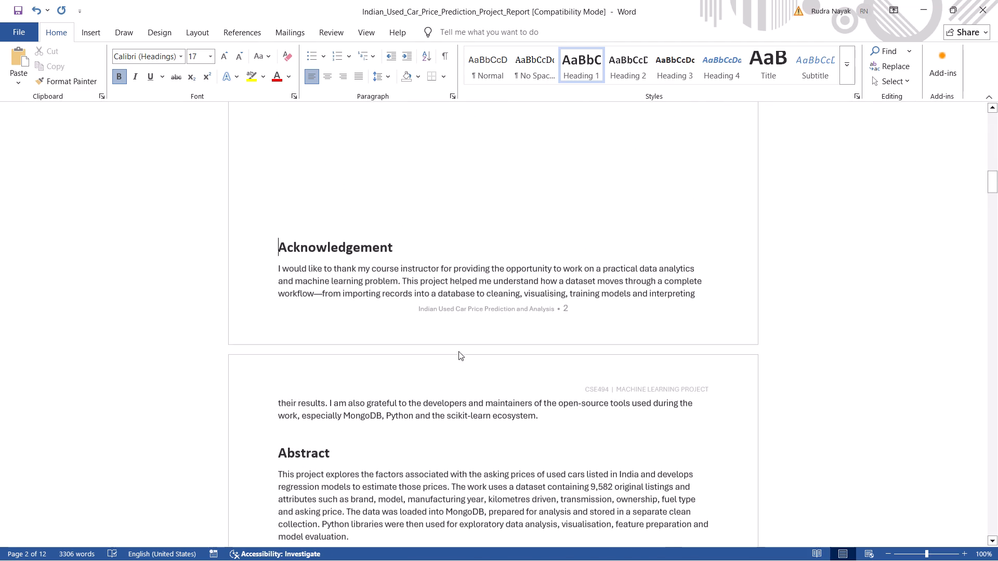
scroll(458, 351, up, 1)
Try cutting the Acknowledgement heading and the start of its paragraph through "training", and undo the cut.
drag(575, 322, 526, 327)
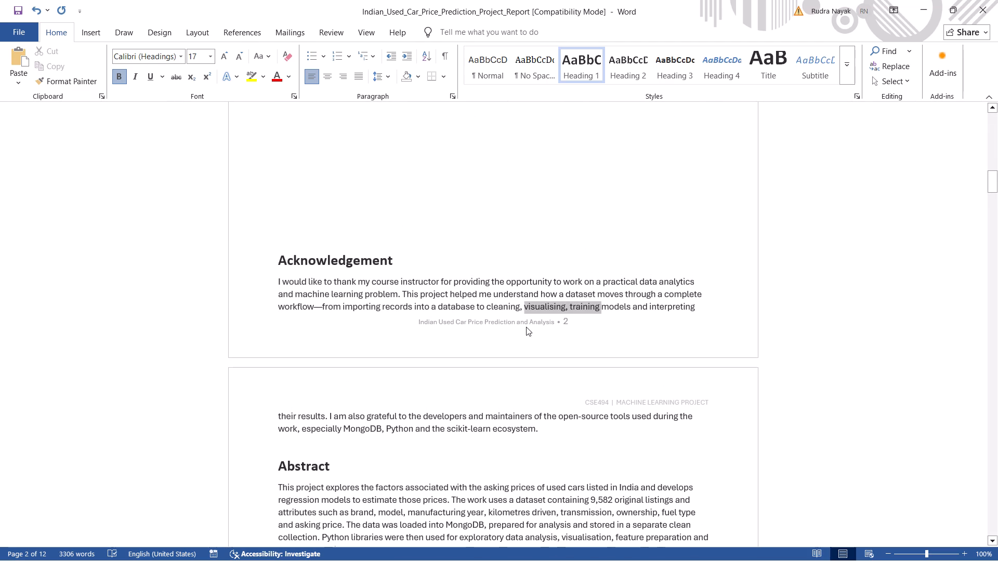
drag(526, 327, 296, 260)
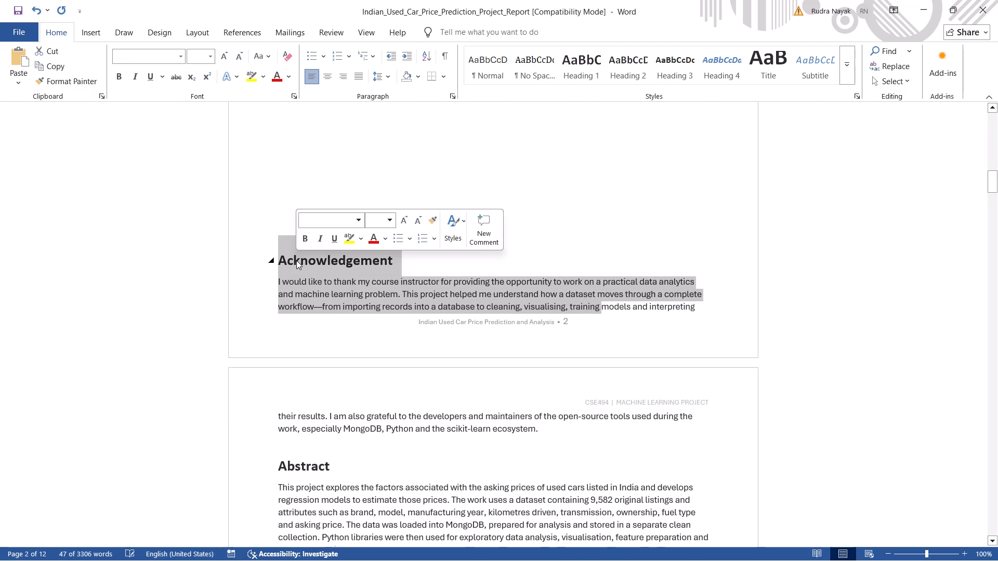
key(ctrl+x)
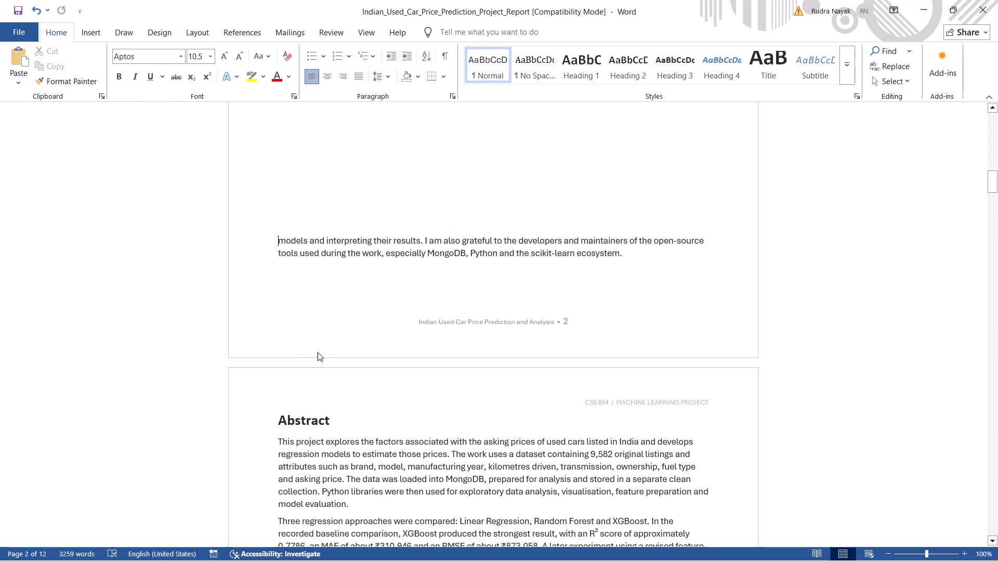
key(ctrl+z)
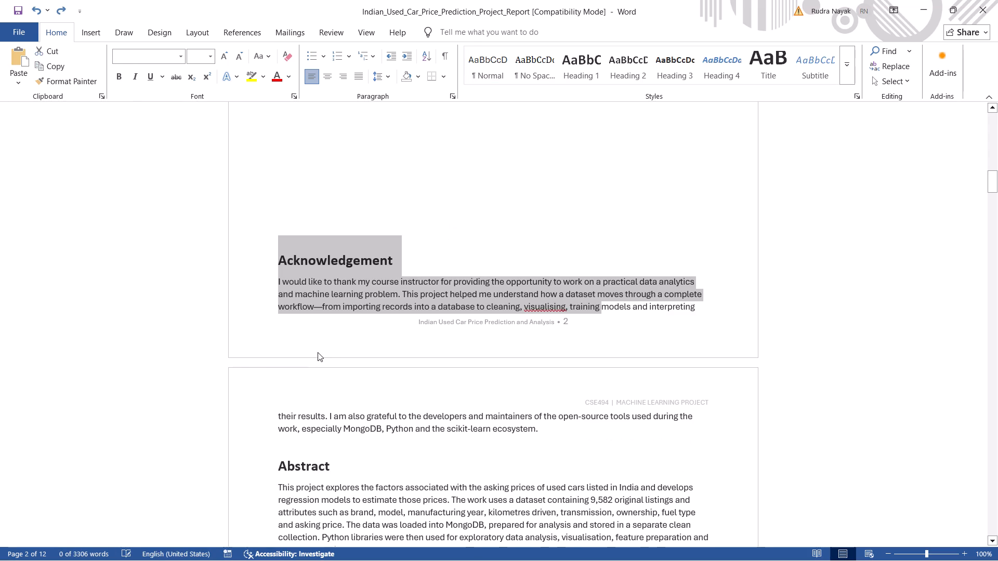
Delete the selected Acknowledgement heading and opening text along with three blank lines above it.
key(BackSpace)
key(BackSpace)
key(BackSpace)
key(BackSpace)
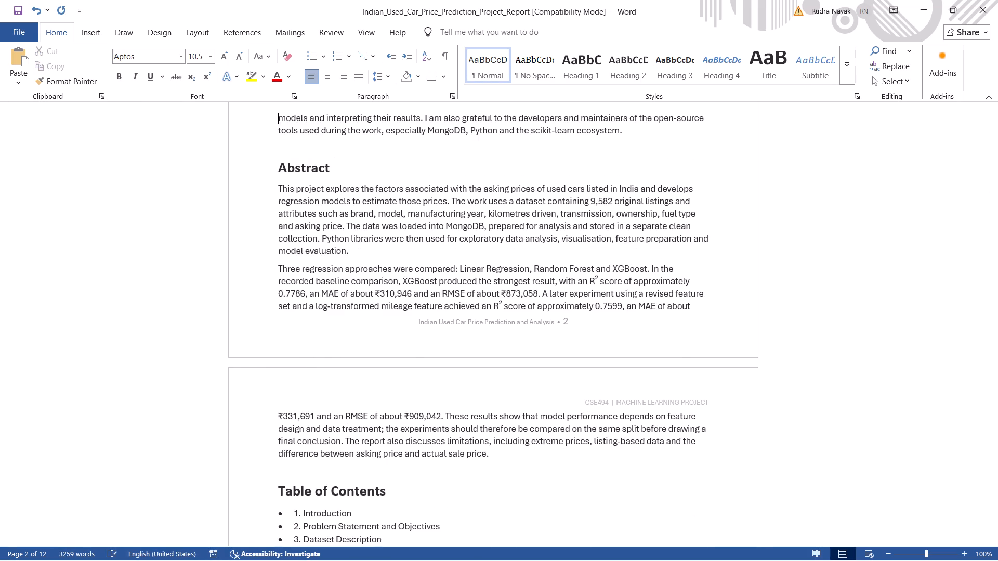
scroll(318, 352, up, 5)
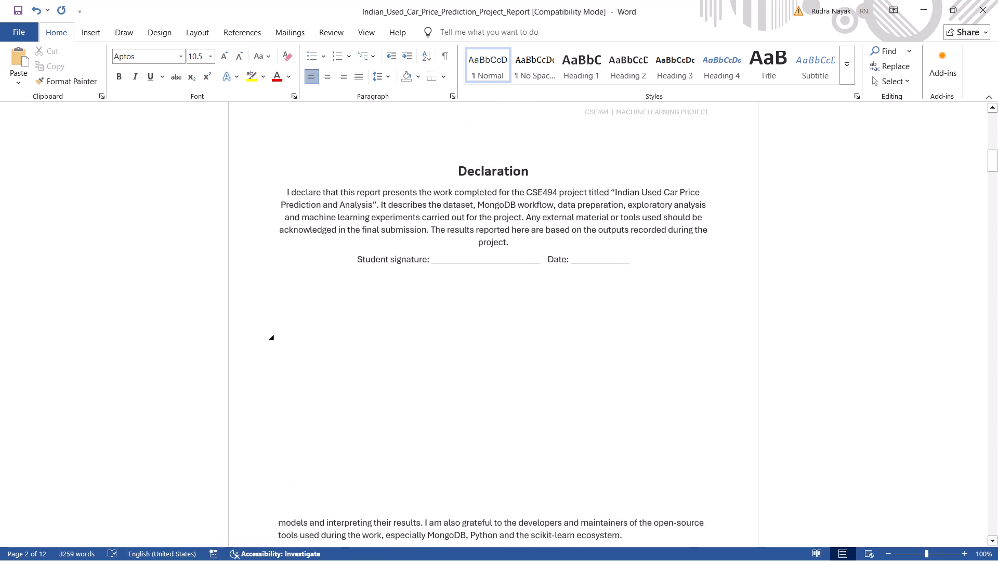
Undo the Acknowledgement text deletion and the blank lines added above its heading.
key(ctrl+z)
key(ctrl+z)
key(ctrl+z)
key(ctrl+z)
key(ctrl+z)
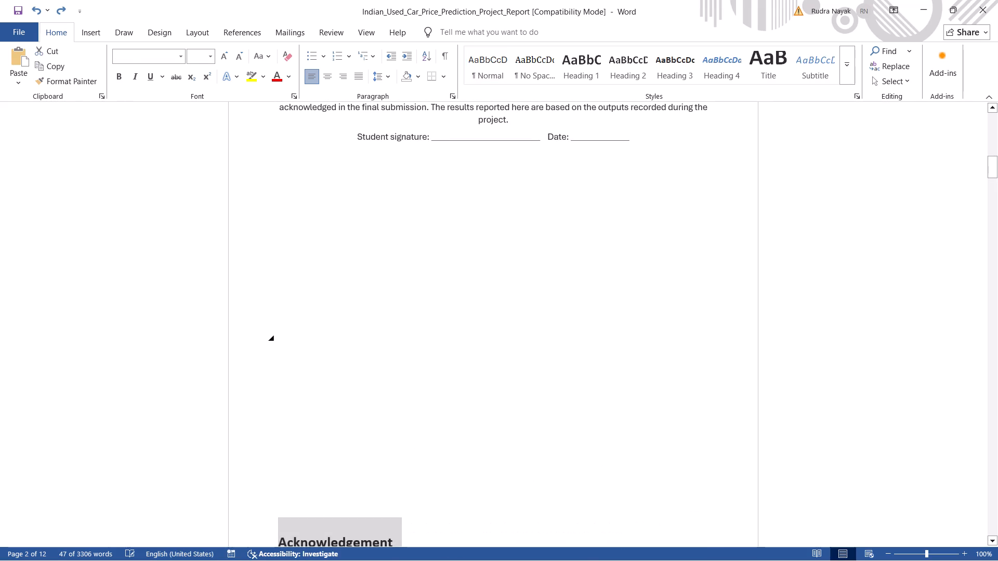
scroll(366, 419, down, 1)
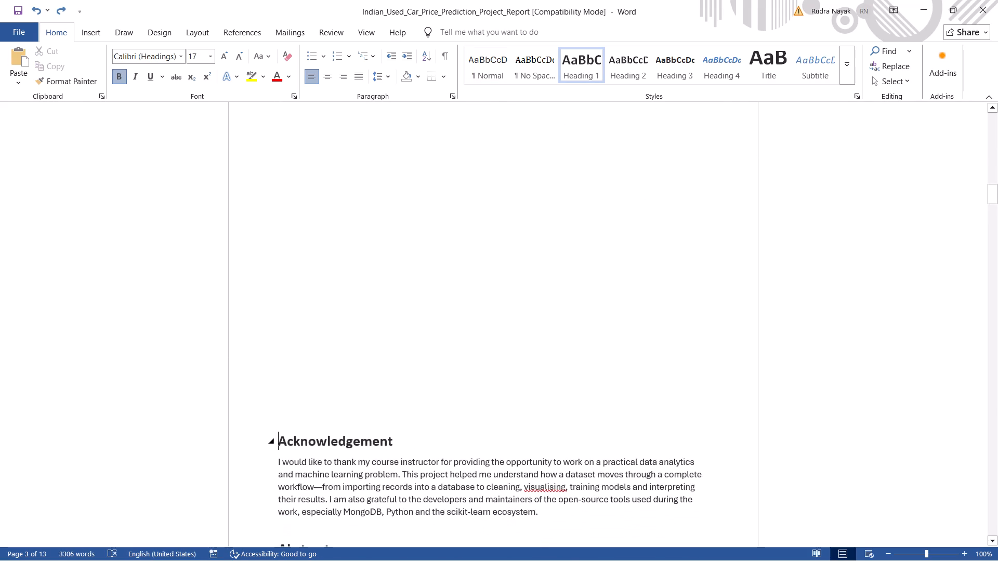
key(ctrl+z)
Insert two blank lines above the Table of Contents heading so that it starts on the third page.
scroll(366, 419, up, 2)
scroll(366, 419, down, 1)
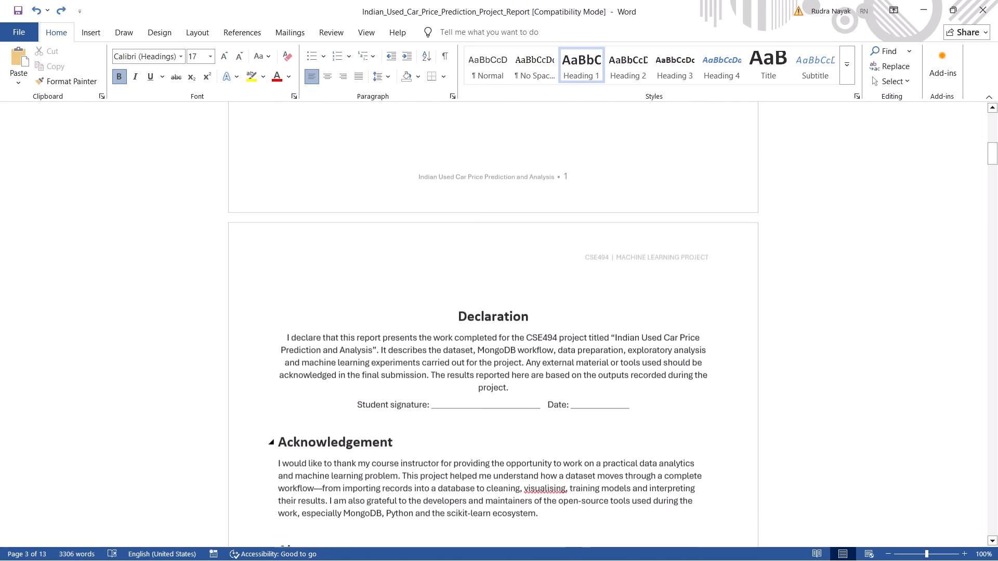
scroll(586, 373, down, 5)
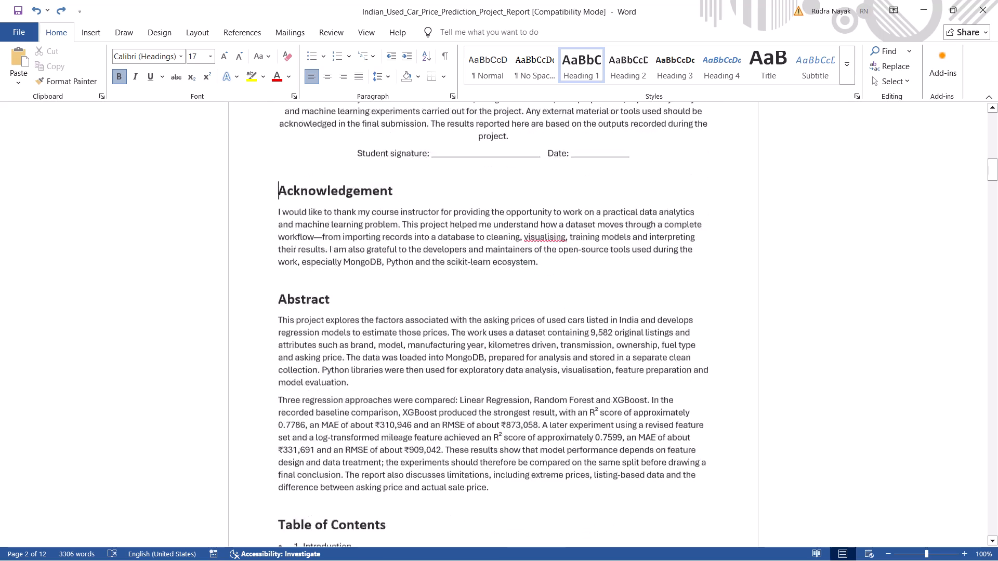
scroll(586, 373, down, 2)
click(383, 246)
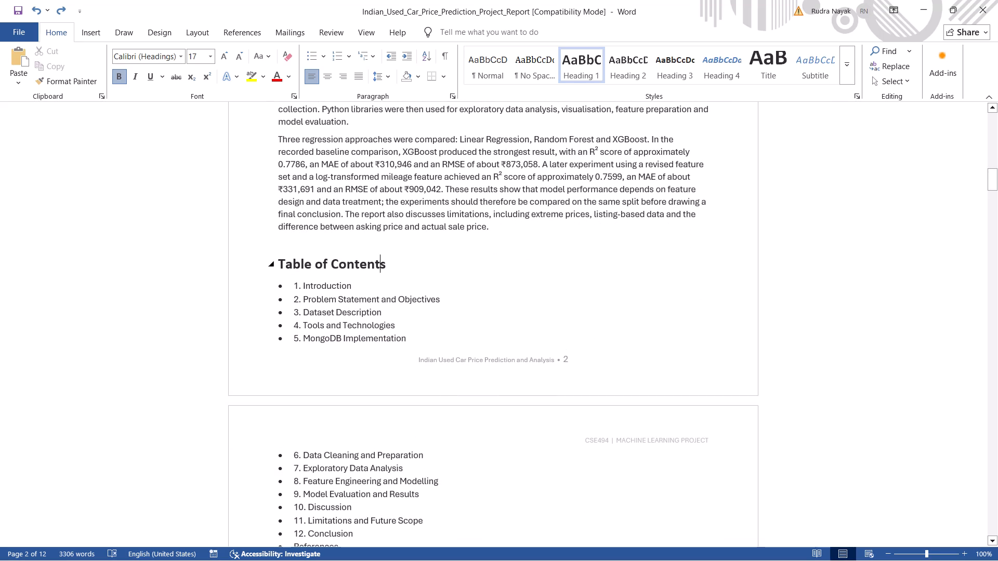
click(279, 264)
key(Return)
key(Return)
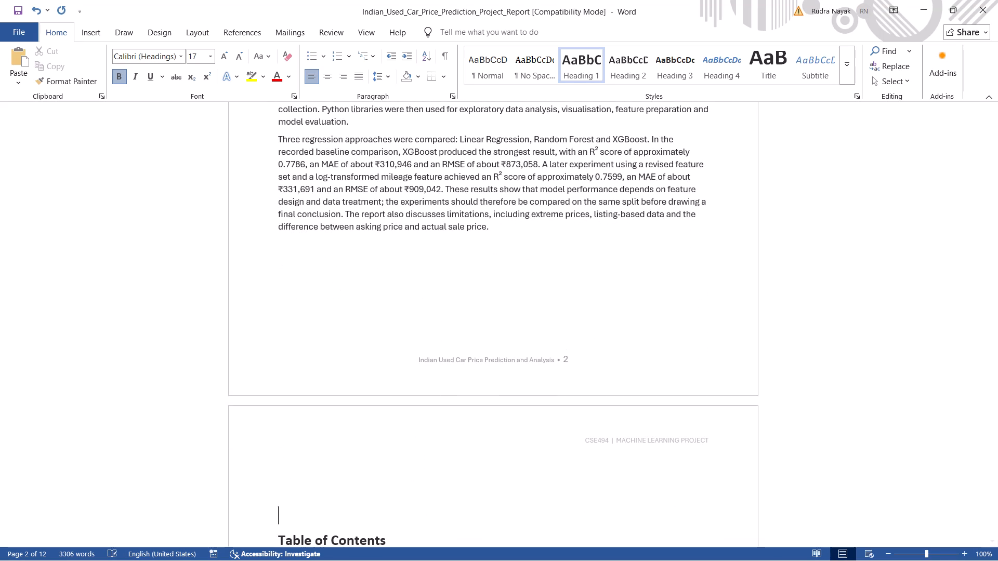
key(BackSpace)
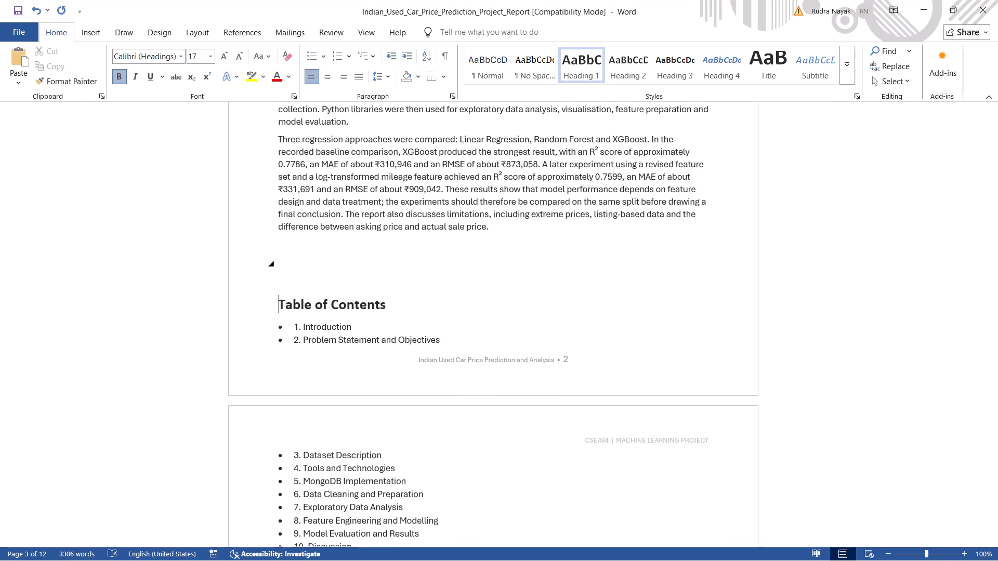
key(Return)
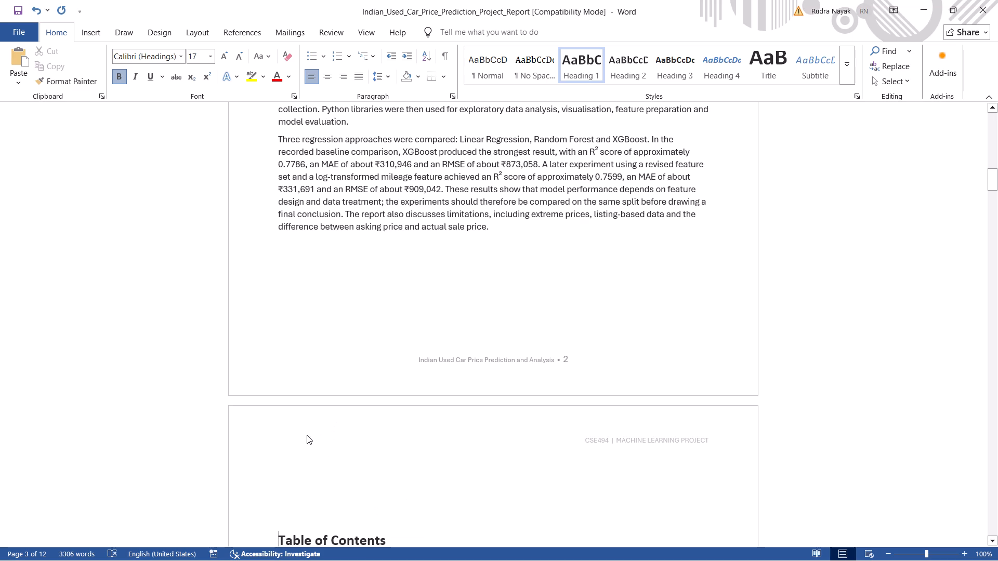
Review the report from the Table of Contents through Appendix B, checking the section layout and screenshot placeholders.
scroll(307, 435, down, 4)
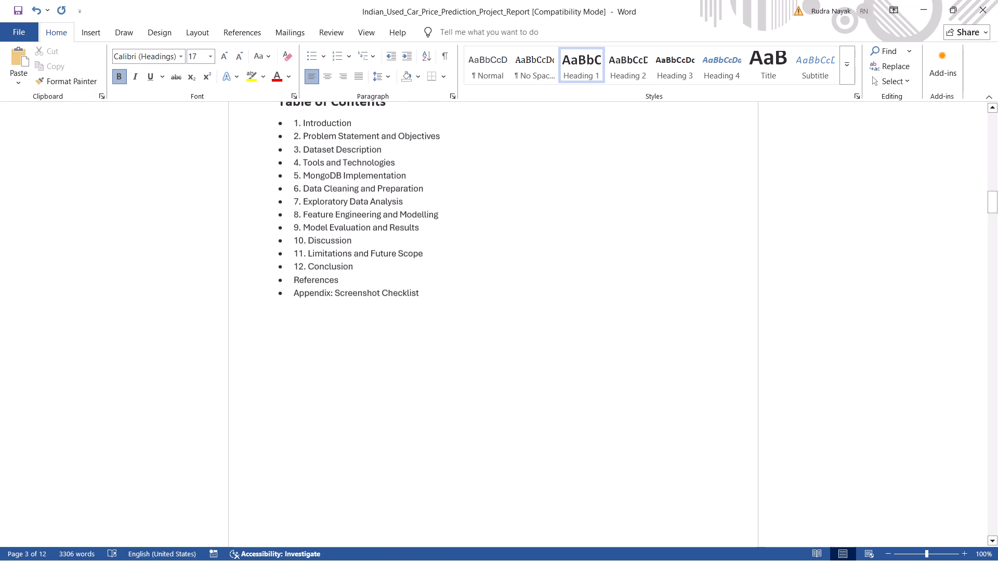
scroll(307, 435, down, 8)
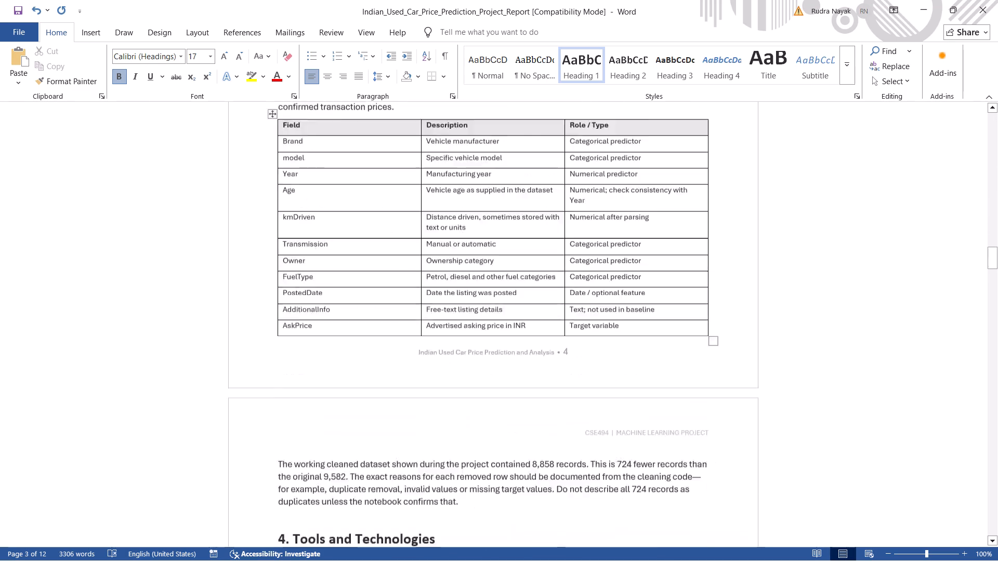
scroll(307, 435, down, 13)
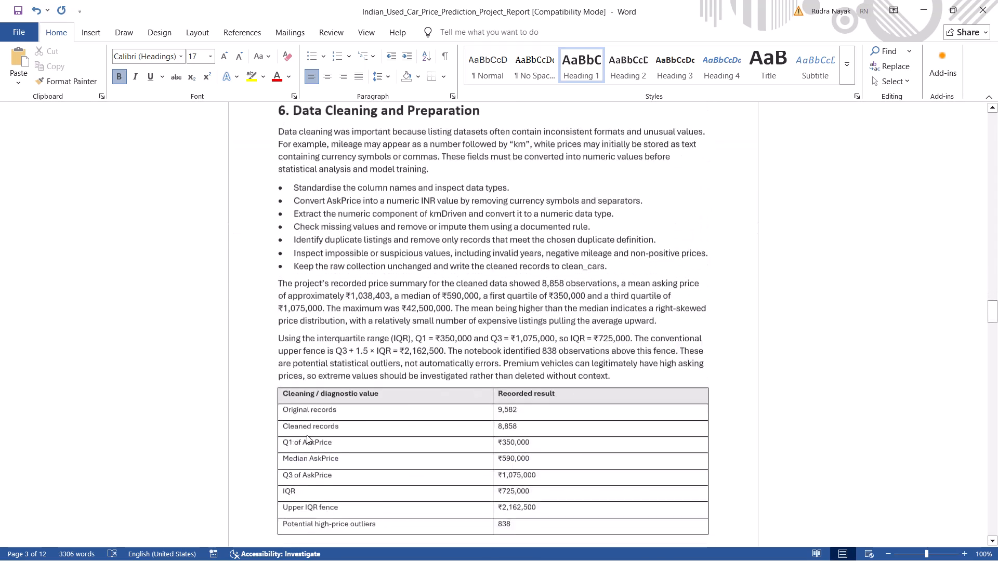
scroll(307, 435, down, 14)
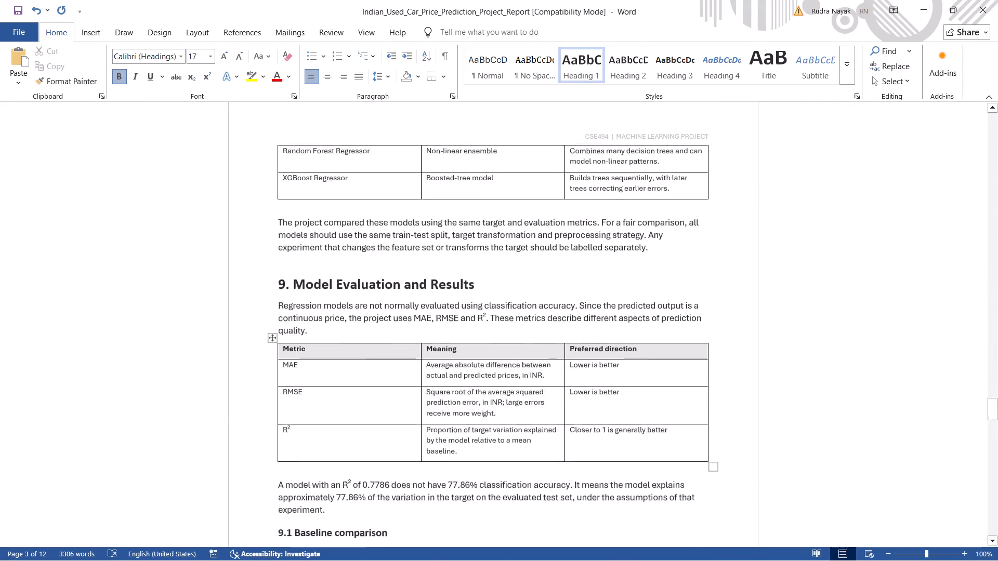
scroll(307, 435, down, 4)
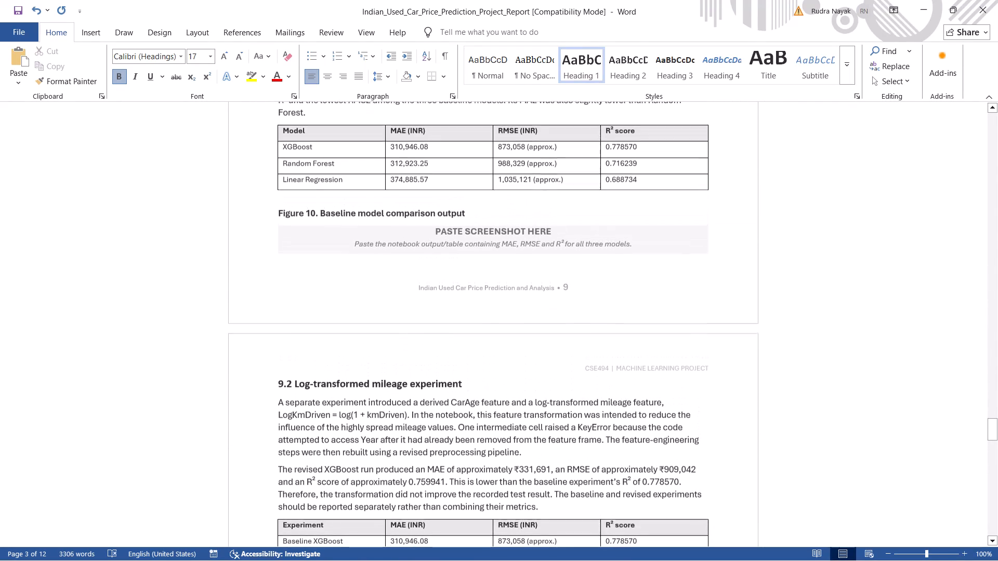
scroll(307, 435, down, 2)
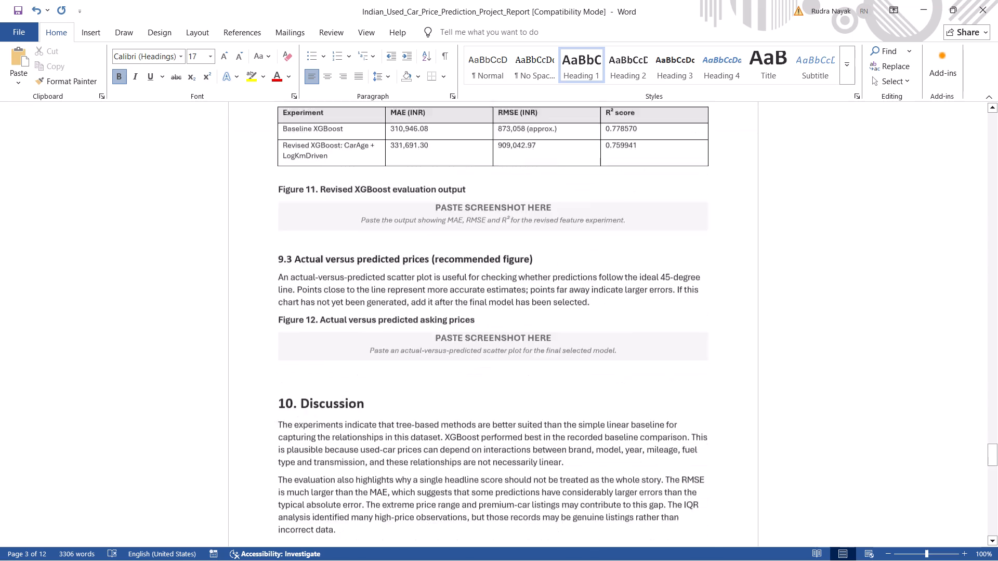
scroll(307, 435, down, 8)
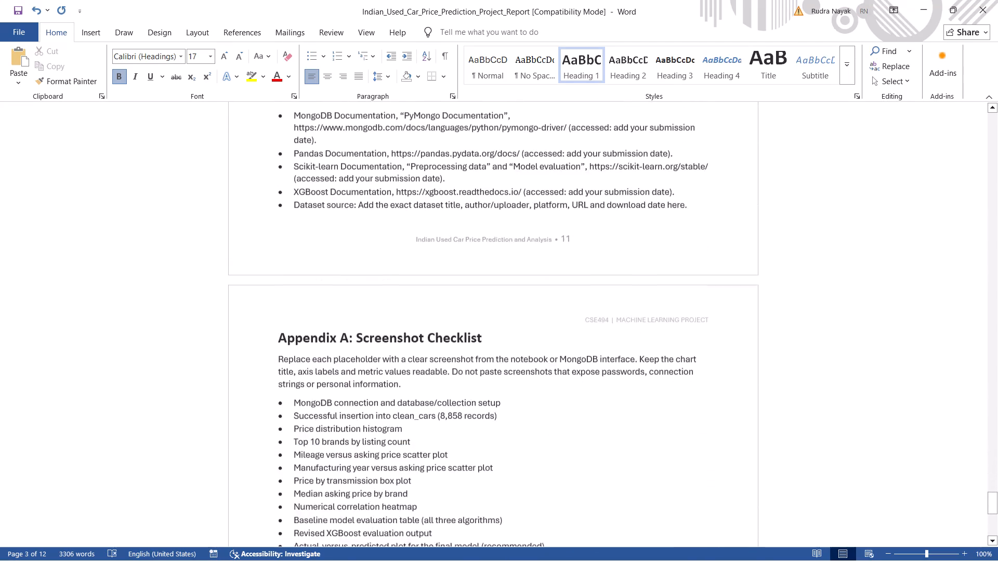
scroll(307, 435, down, 4)
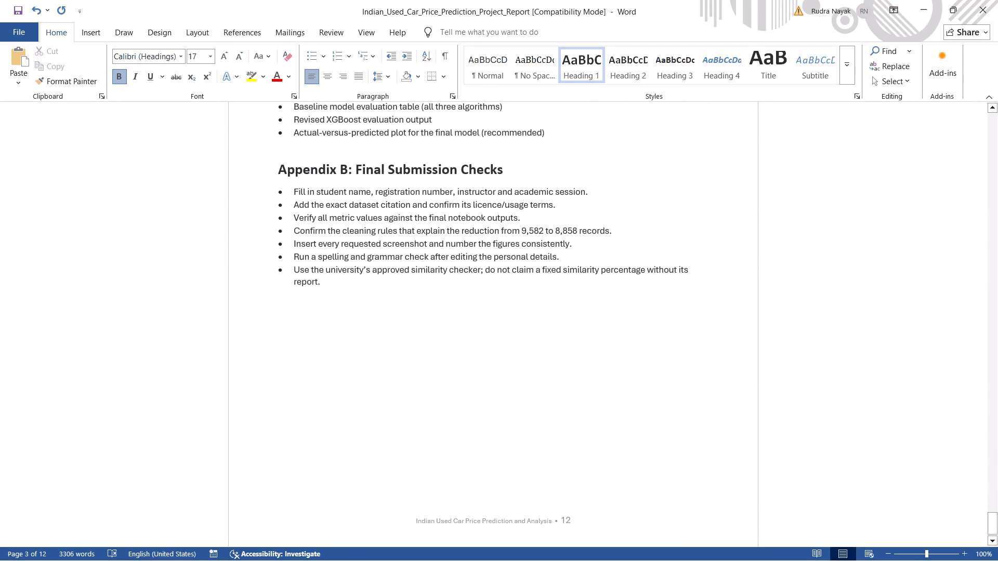
scroll(307, 435, up, 1)
scroll(376, 391, up, 15)
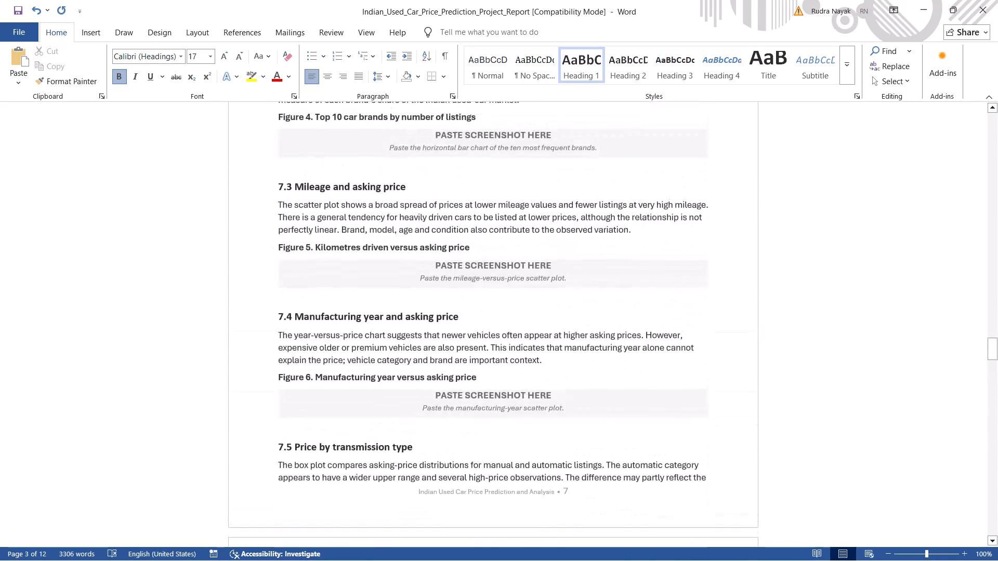
scroll(376, 391, up, 2)
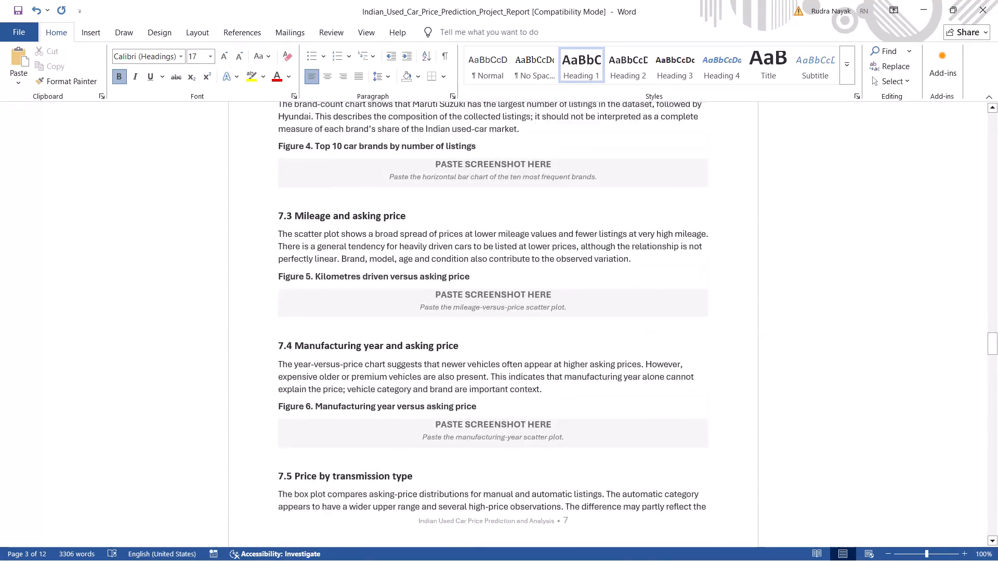
scroll(376, 391, up, 2)
scroll(376, 391, down, 3)
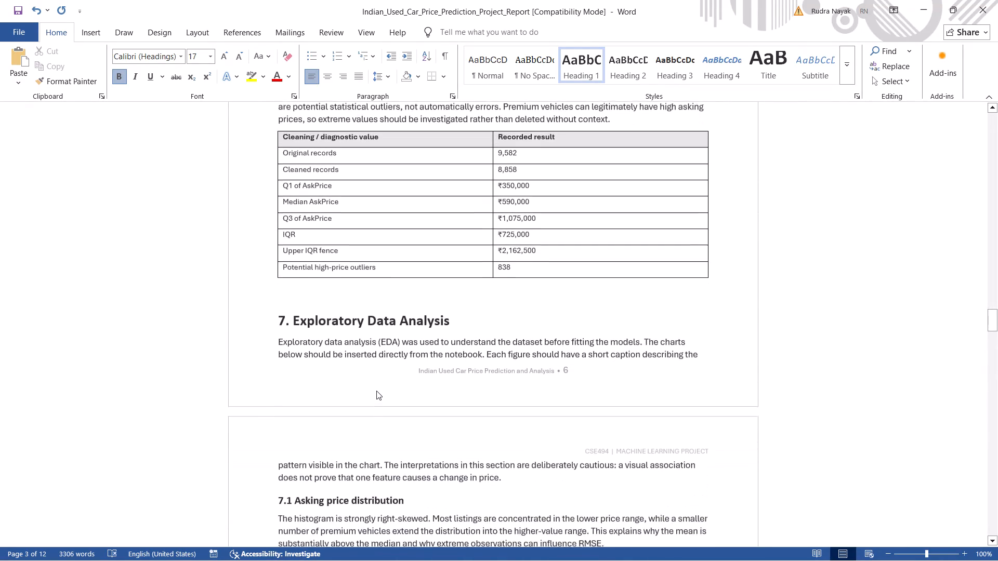
scroll(376, 391, down, 1)
Clear the screenshot instructions from the placeholder box below the Figure 1 caption in section 5.
scroll(376, 391, up, 9)
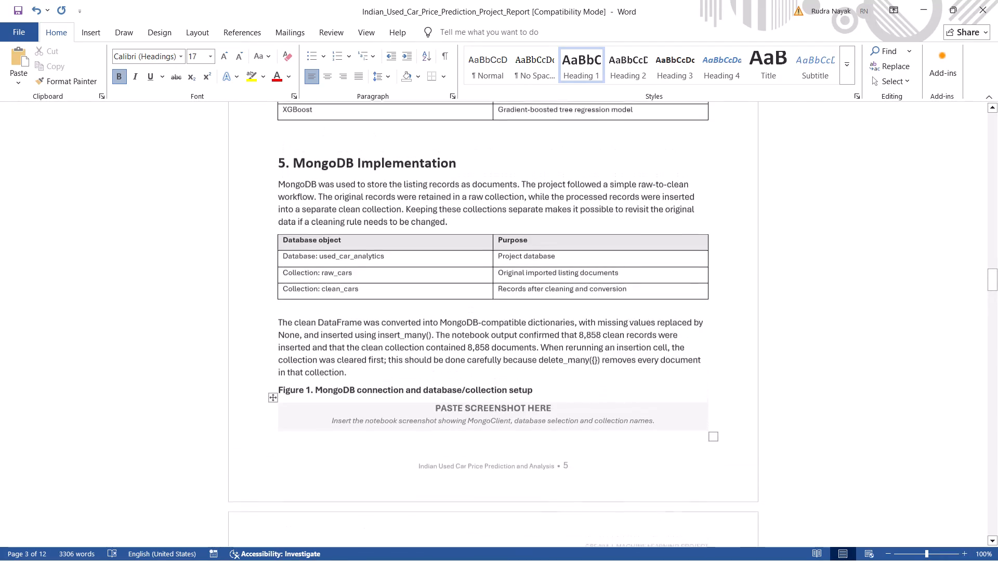
scroll(376, 391, up, 2)
scroll(376, 391, down, 2)
click(505, 389)
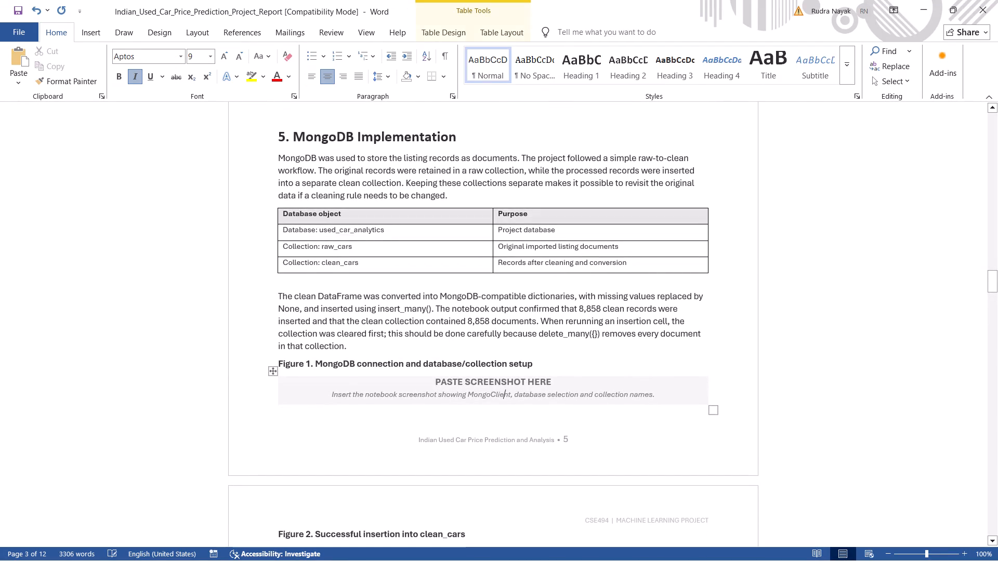
click(715, 413)
key(Delete)
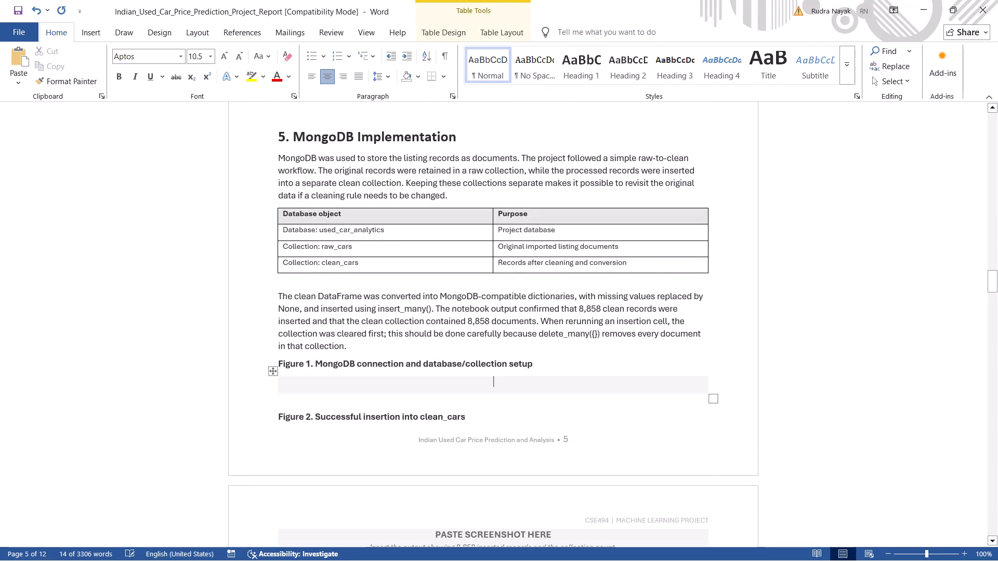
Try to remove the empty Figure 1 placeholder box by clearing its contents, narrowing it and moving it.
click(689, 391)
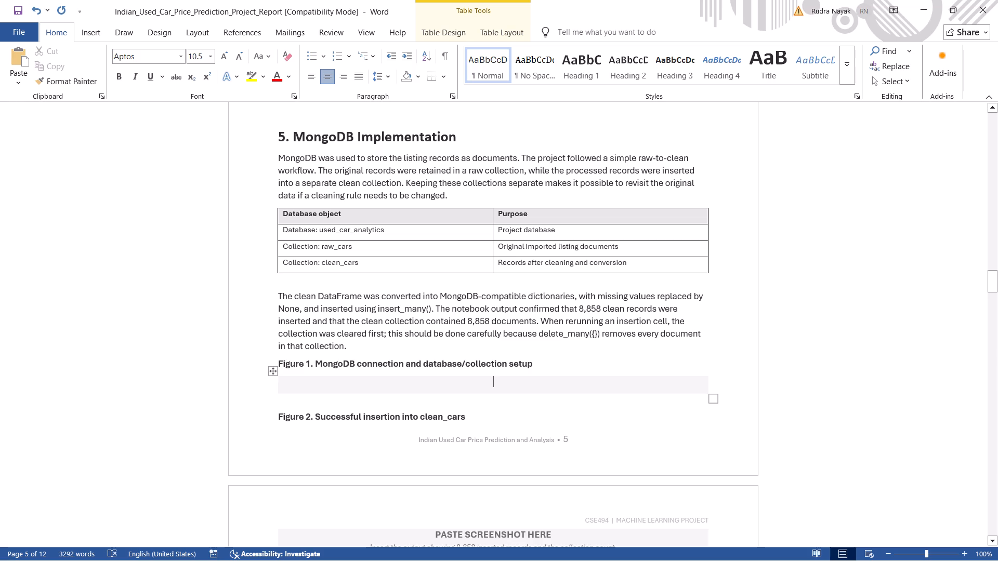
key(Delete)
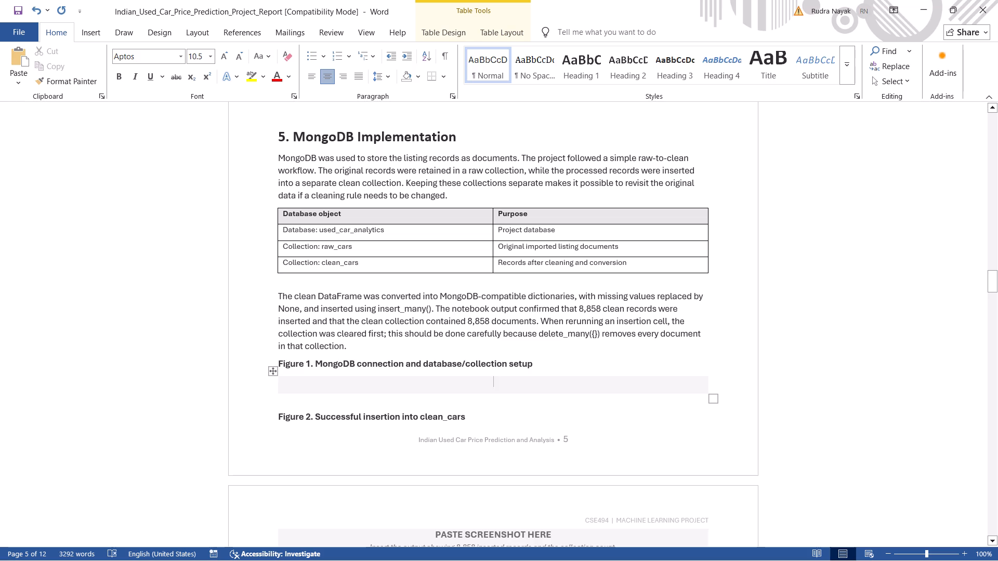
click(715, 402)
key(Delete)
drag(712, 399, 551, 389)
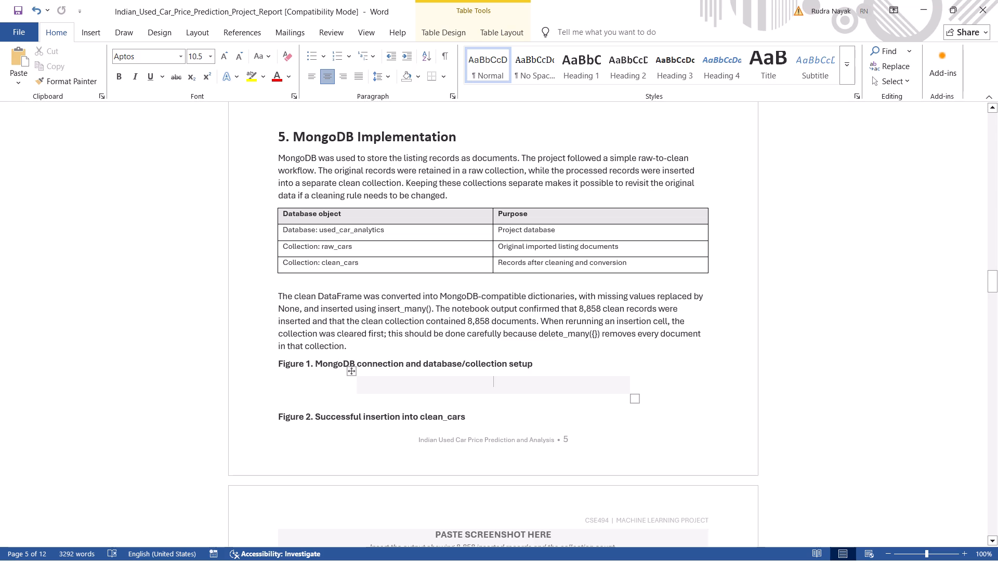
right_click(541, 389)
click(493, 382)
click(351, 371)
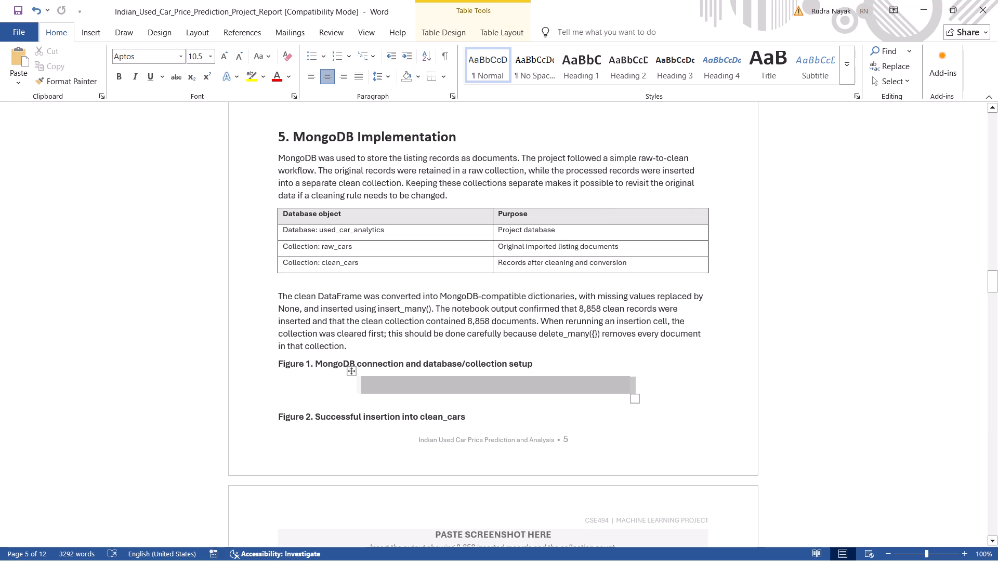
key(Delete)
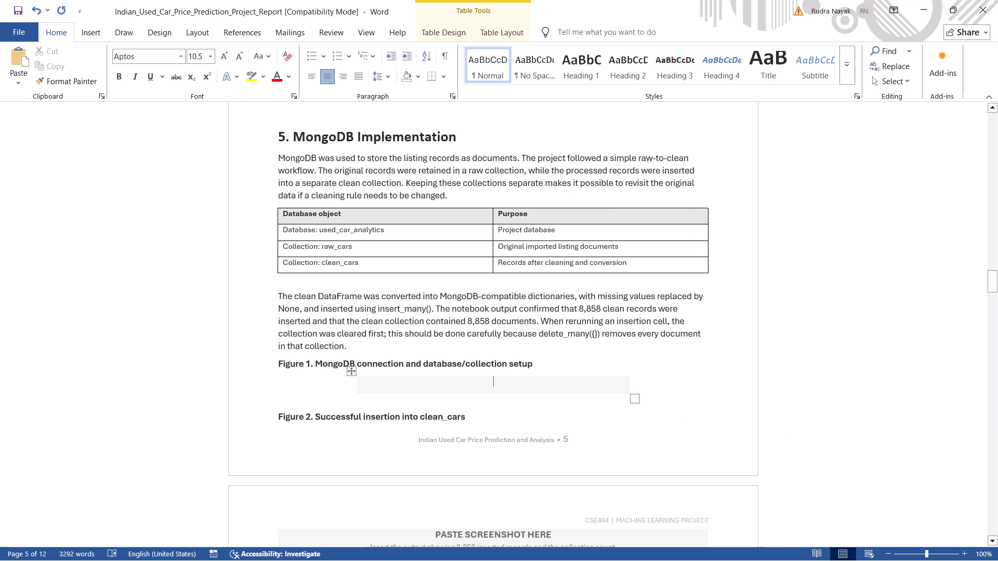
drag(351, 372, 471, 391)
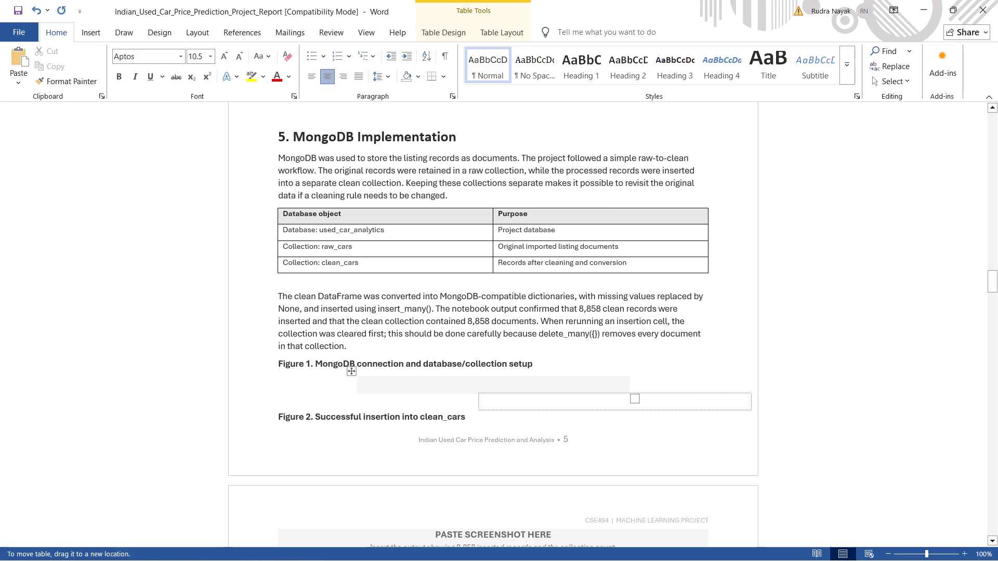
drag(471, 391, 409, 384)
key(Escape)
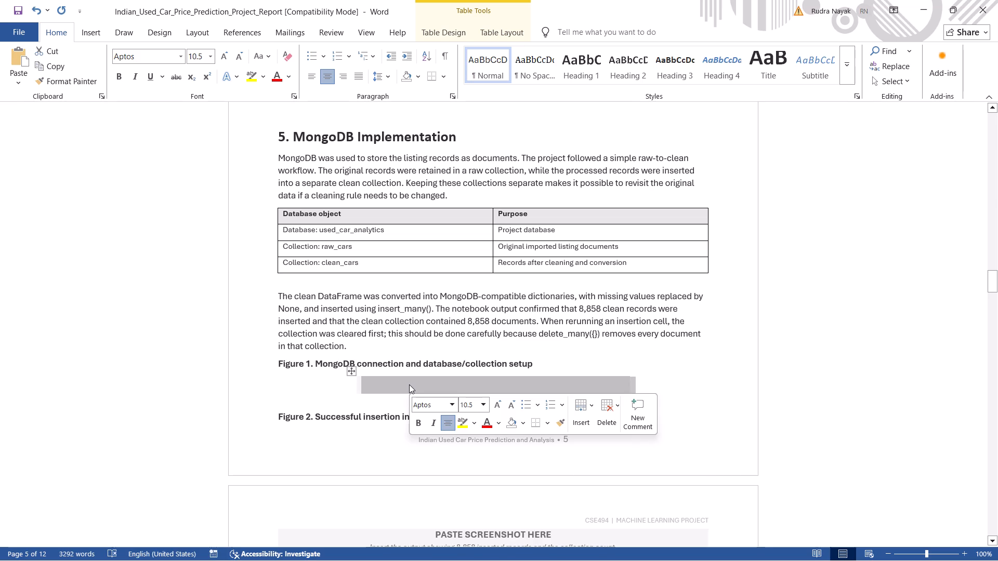
Delete the empty Figure 1 placeholder cell using the Shift cells left option.
right_click(409, 384)
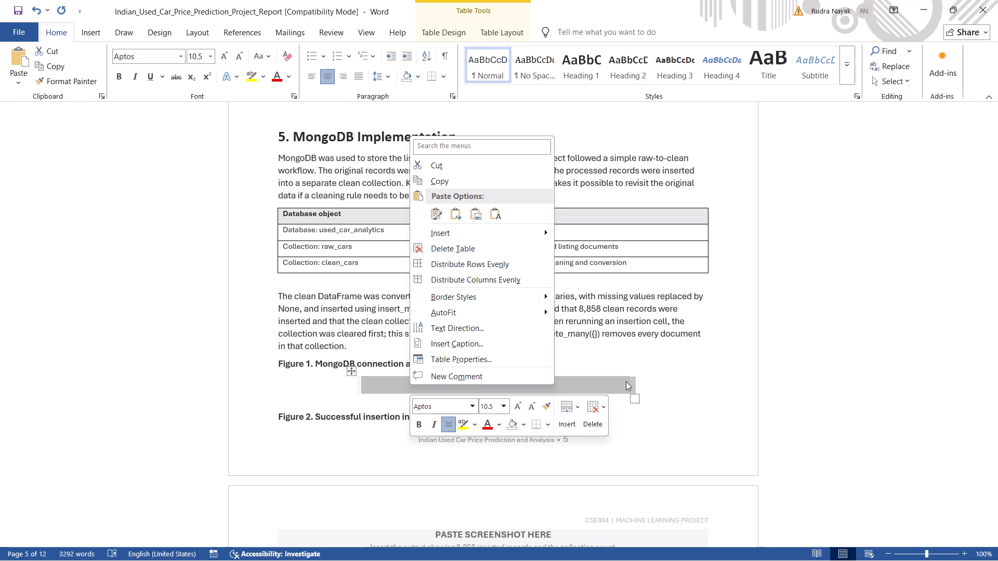
click(592, 410)
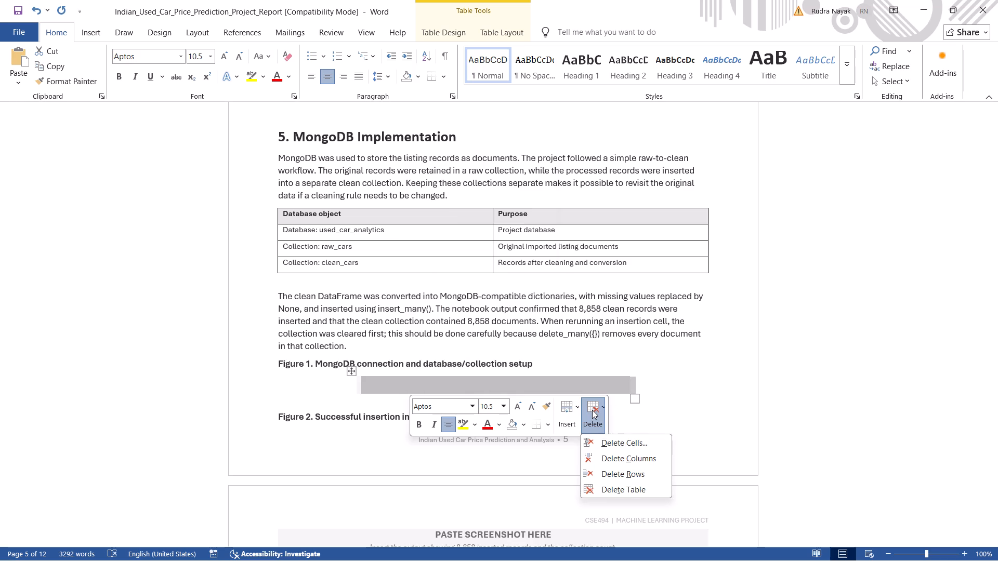
click(611, 444)
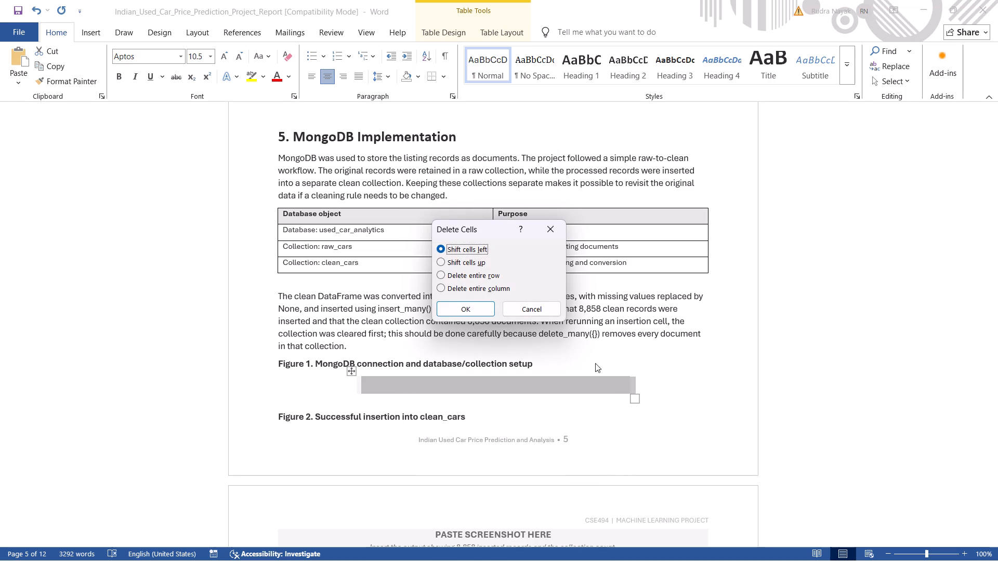
click(467, 309)
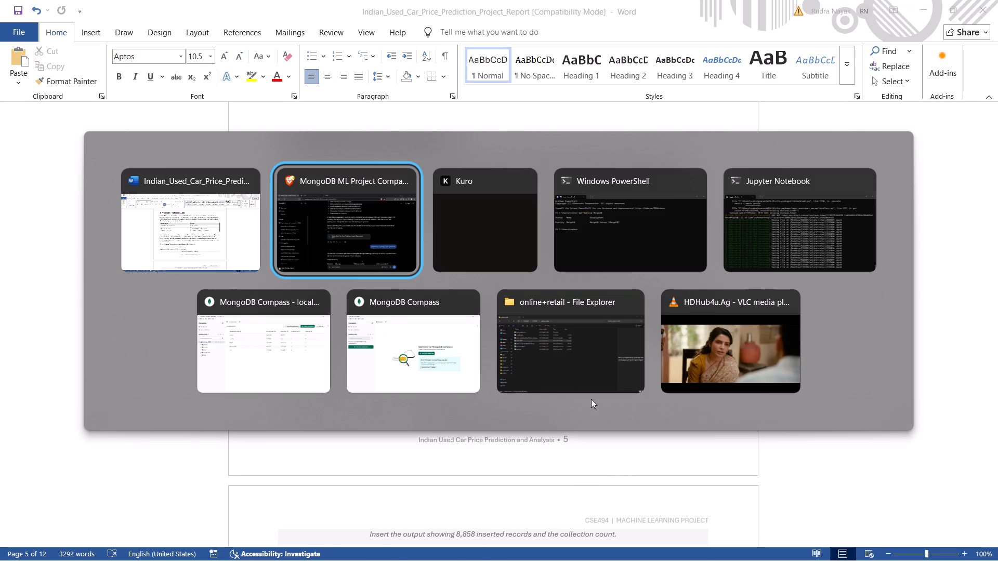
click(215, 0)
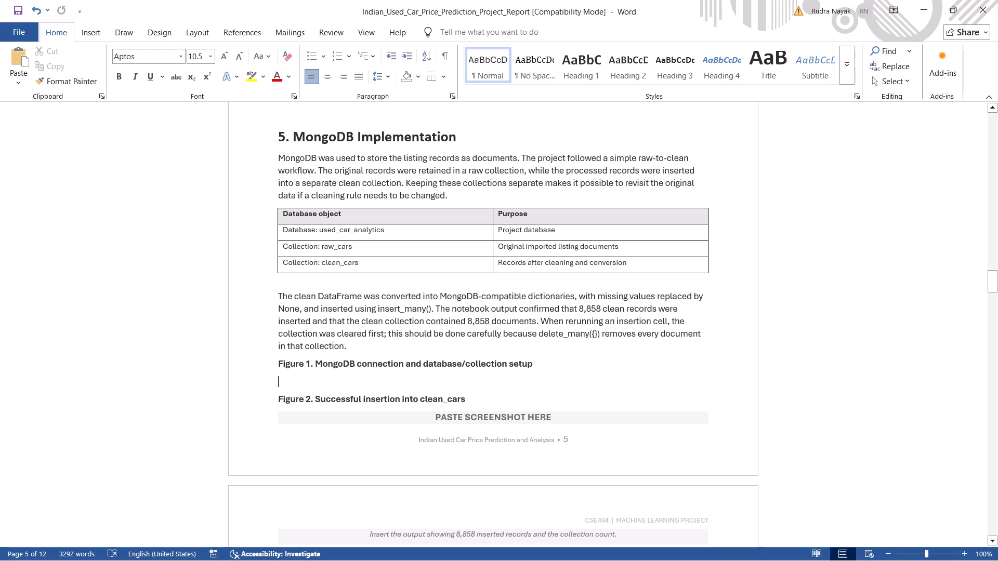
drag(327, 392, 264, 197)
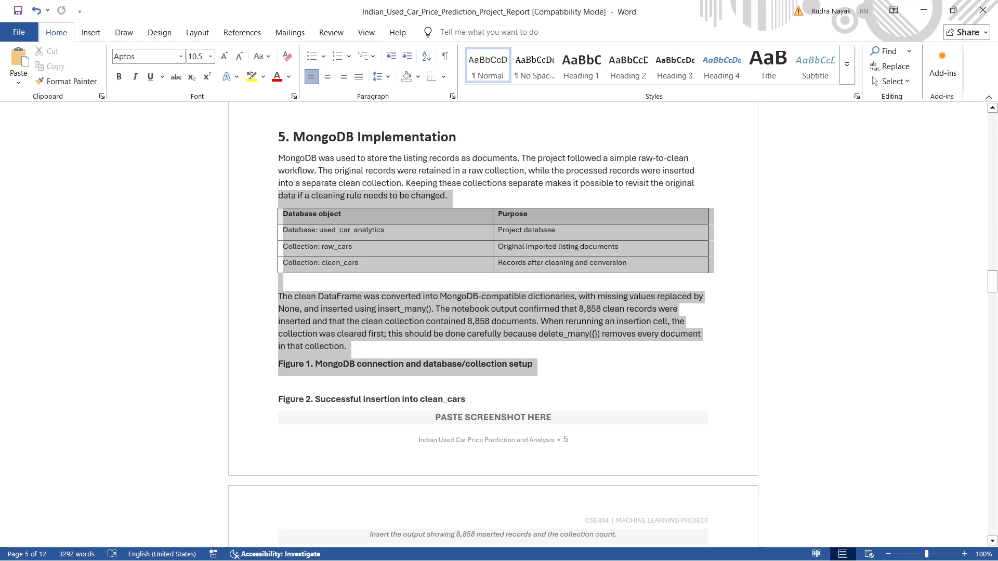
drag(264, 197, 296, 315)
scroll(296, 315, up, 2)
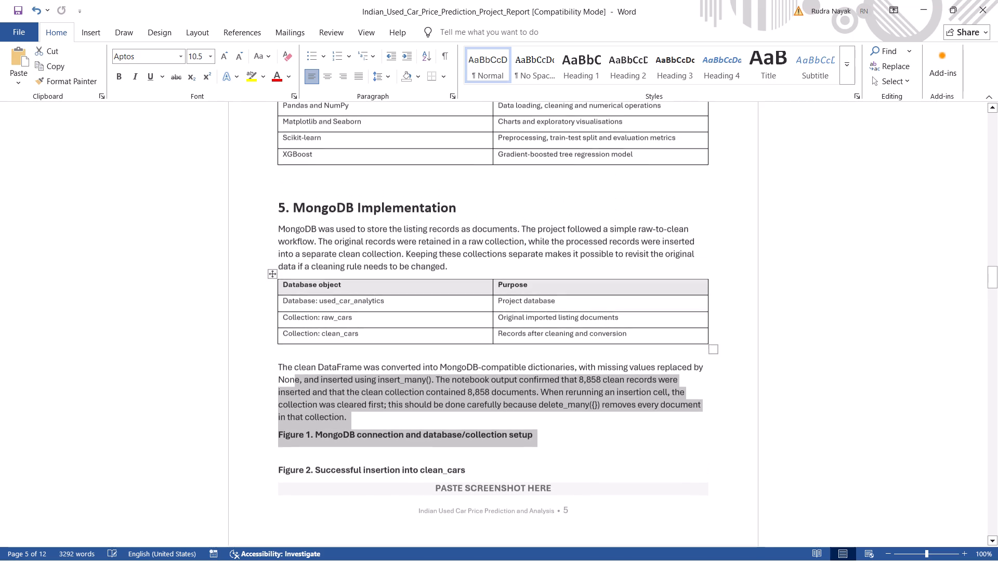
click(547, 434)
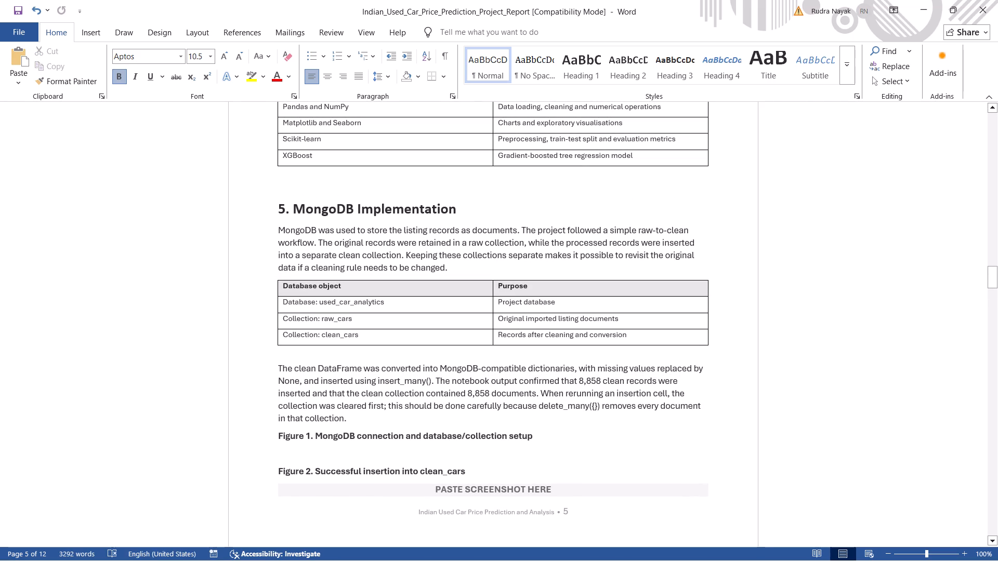
Delete the caption "Figure 1. MongoDB connection and database/collection setup" in section 5.
drag(393, 462, 280, 439)
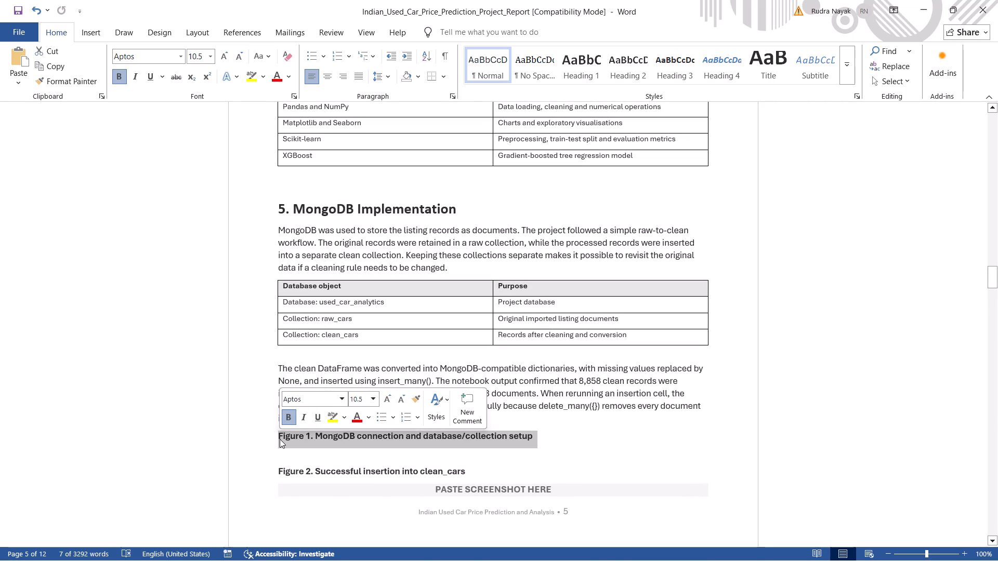
key(Delete)
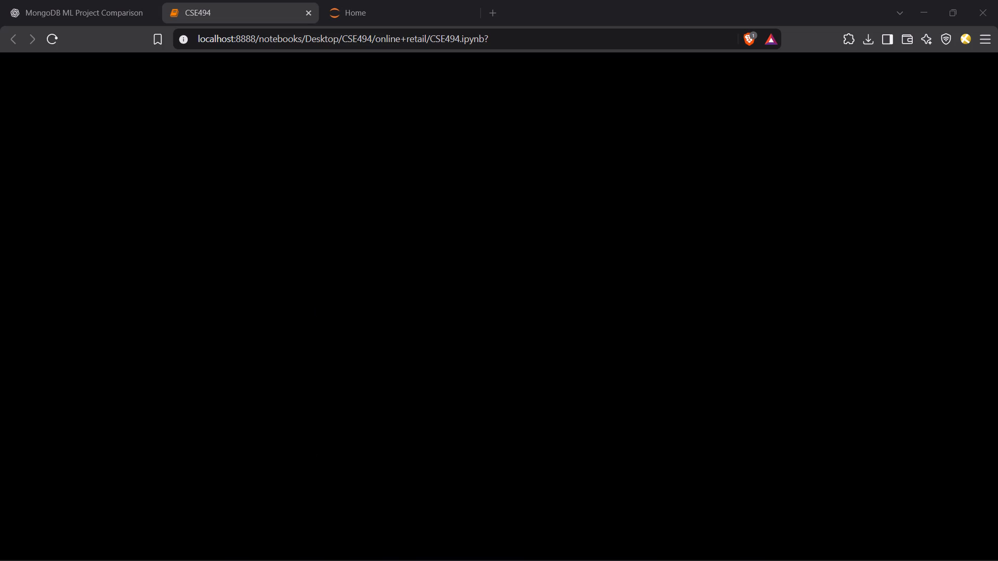
Switch to the CSE494 notebook in the browser and look through its early database setup and dataset loading cells for a report screenshot.
click(310, 135)
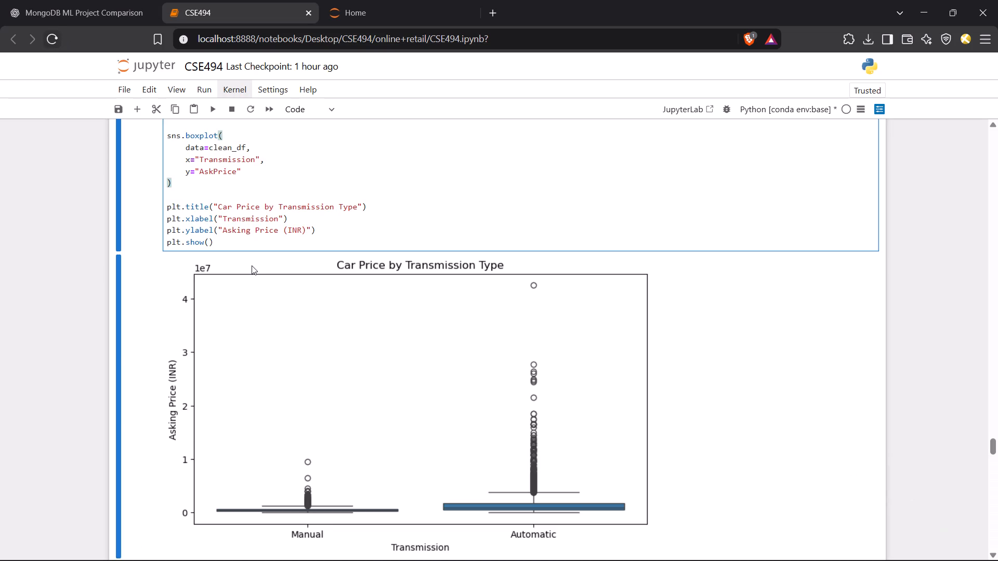
scroll(252, 265, up, 7)
scroll(252, 265, up, 20)
scroll(252, 265, up, 2)
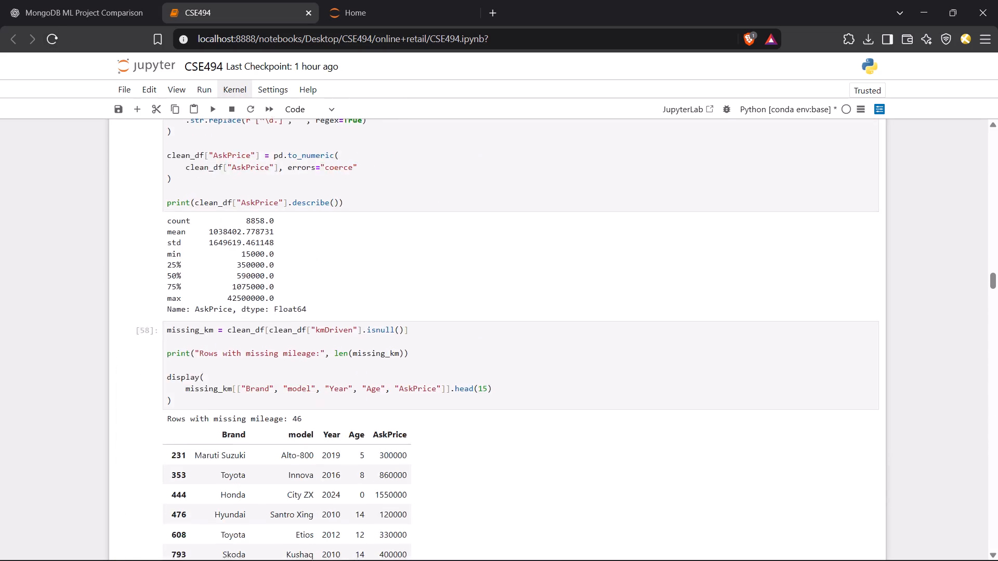
scroll(252, 265, up, 12)
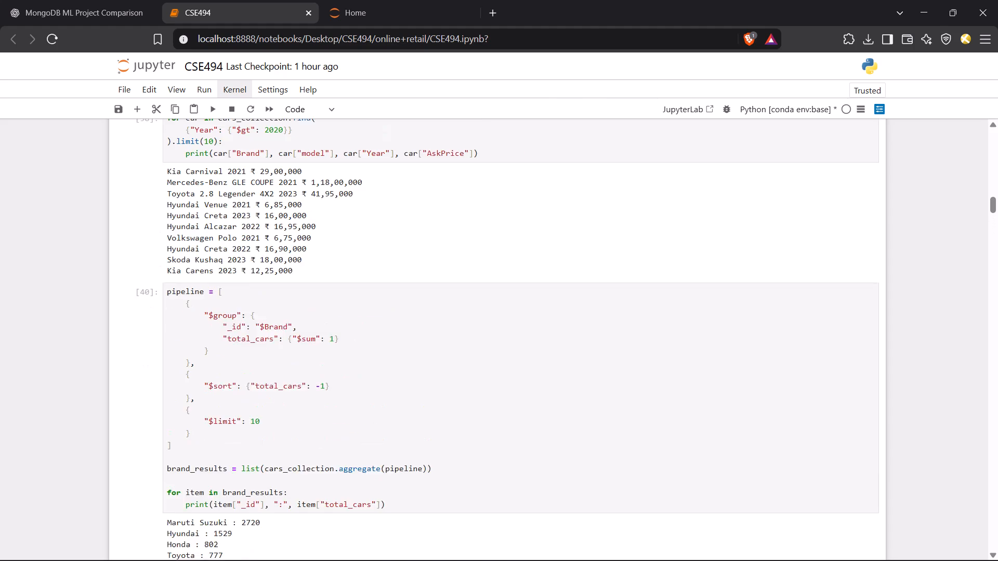
scroll(252, 265, up, 9)
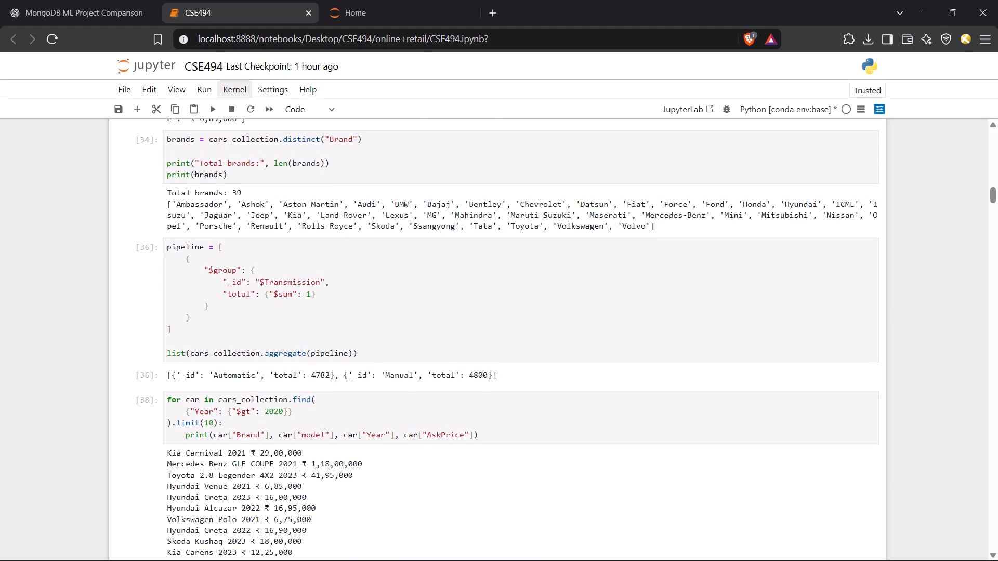
scroll(252, 265, up, 7)
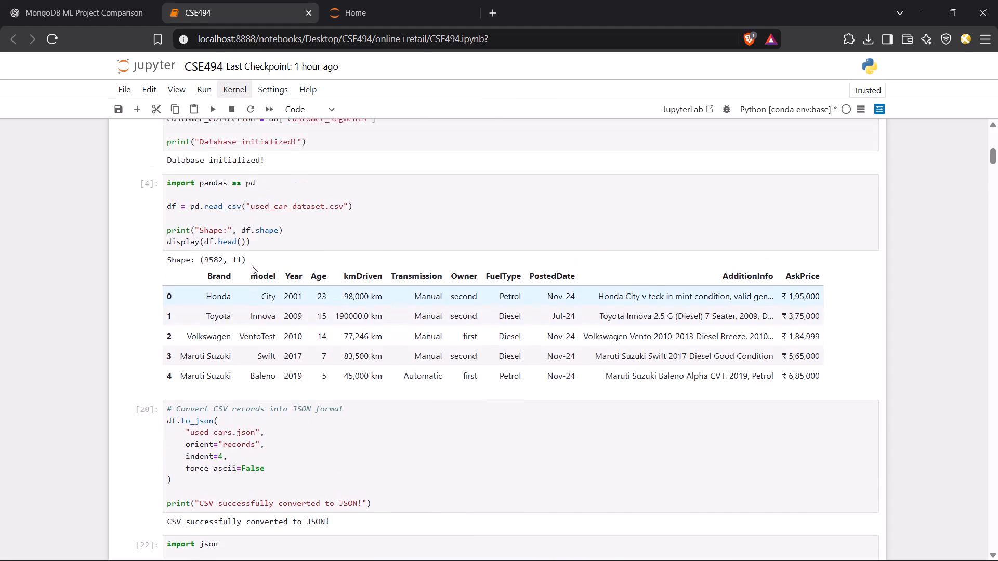
scroll(252, 265, up, 3)
scroll(252, 265, down, 2)
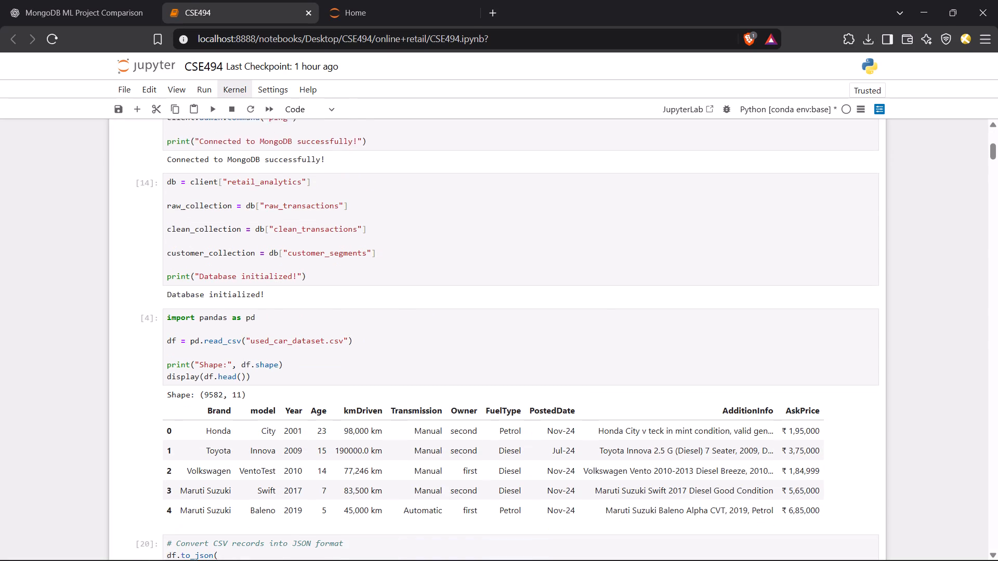
scroll(252, 265, down, 1)
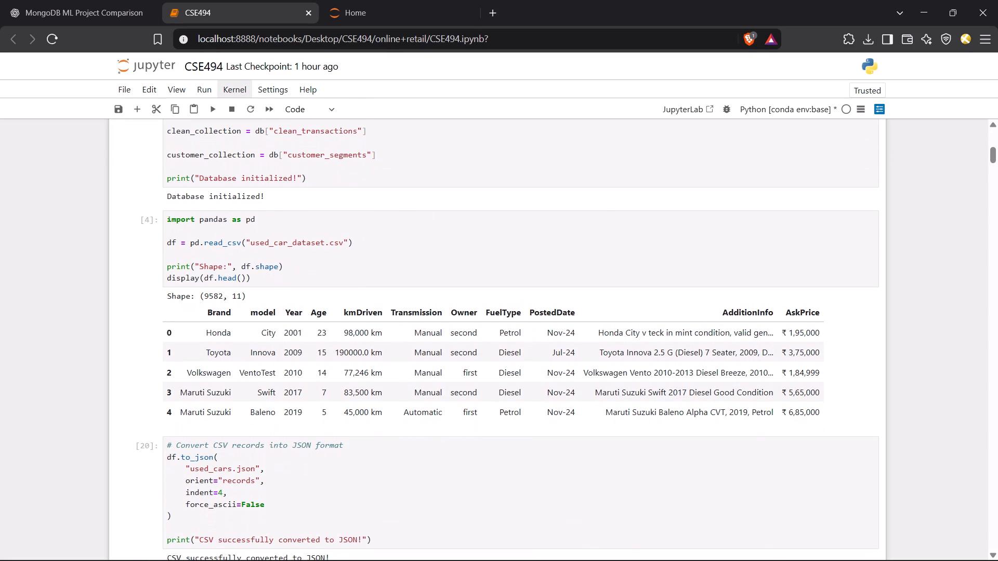
scroll(252, 265, down, 4)
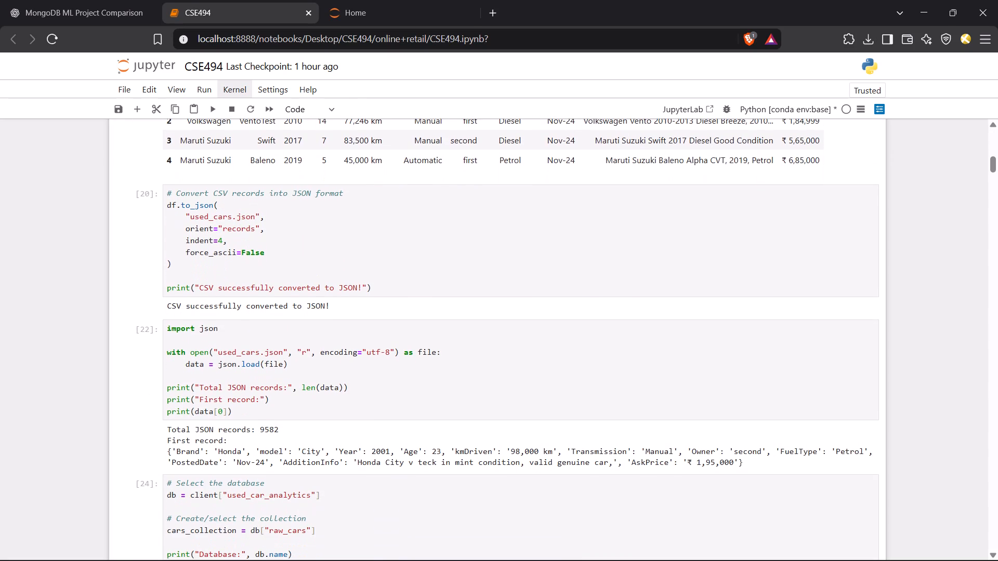
scroll(252, 265, down, 1)
scroll(252, 265, up, 1)
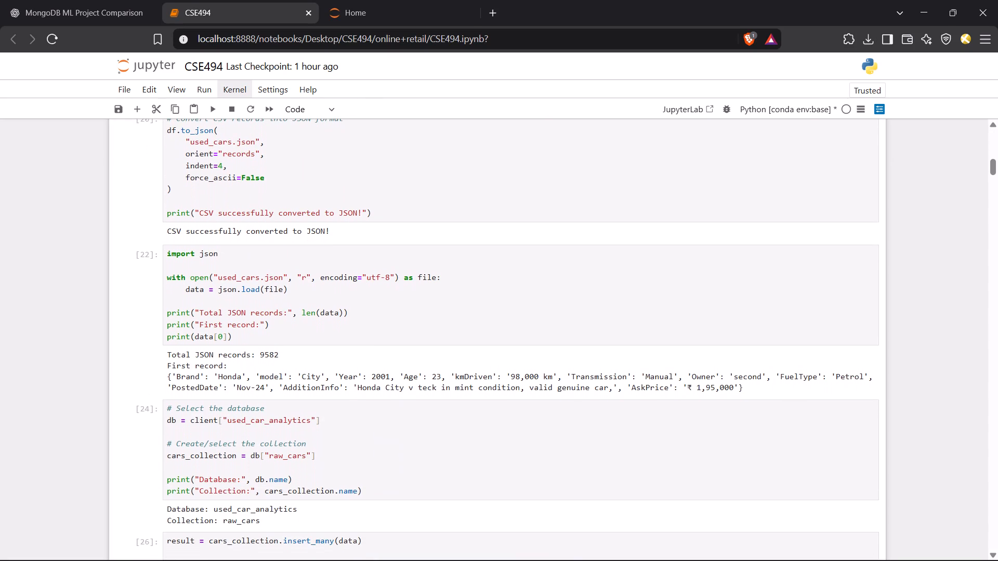
scroll(252, 265, up, 1)
scroll(252, 265, down, 1)
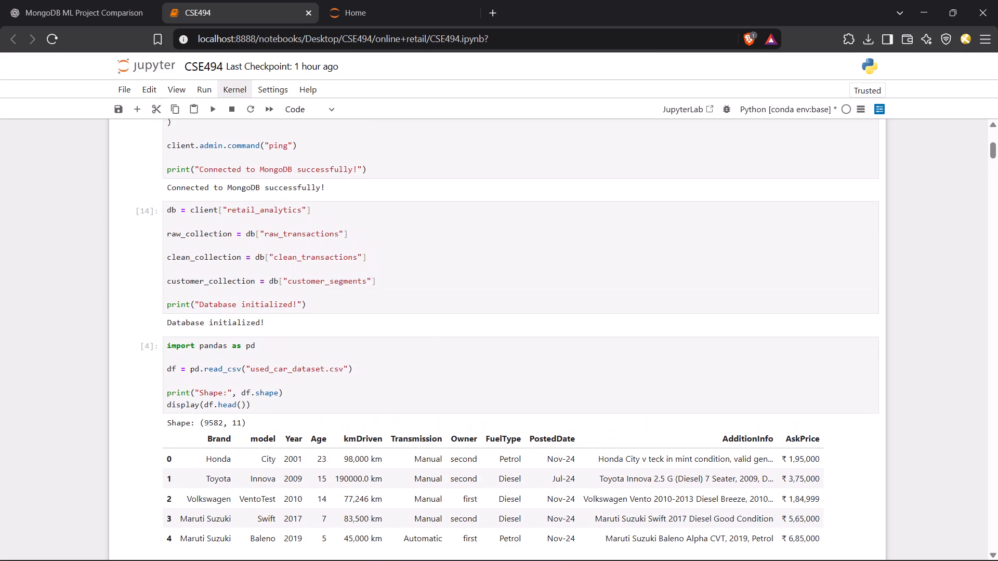
scroll(252, 265, down, 3)
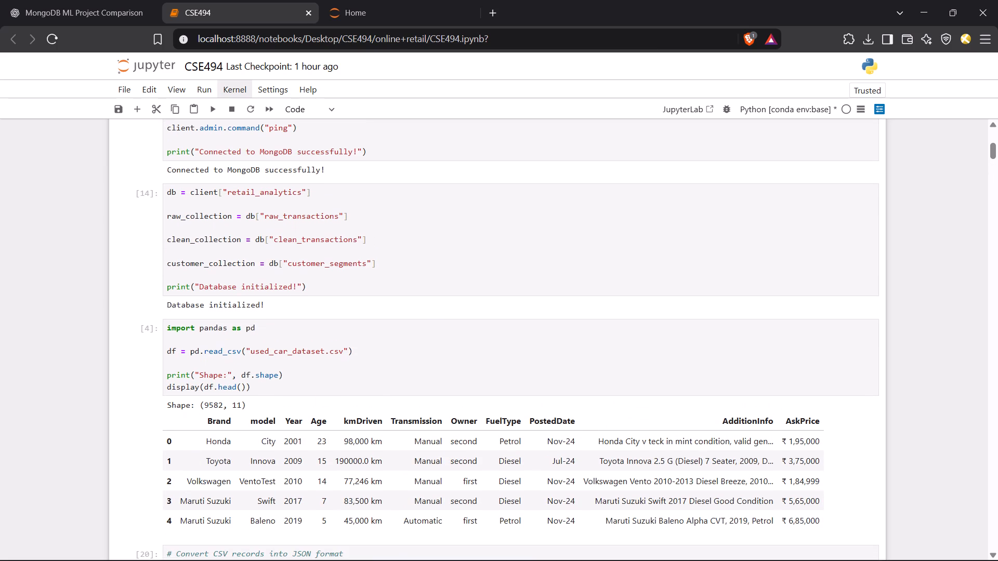
scroll(252, 265, down, 1)
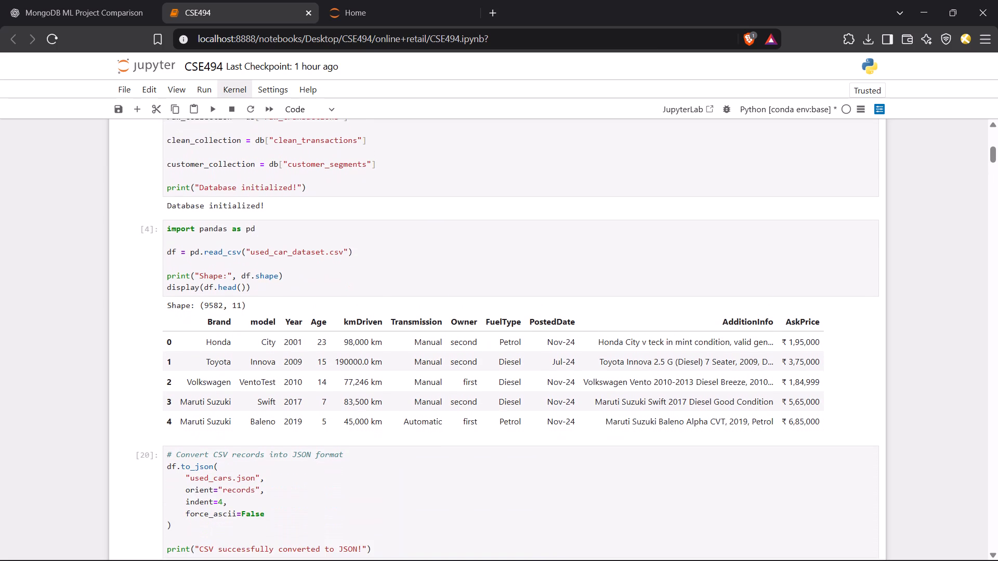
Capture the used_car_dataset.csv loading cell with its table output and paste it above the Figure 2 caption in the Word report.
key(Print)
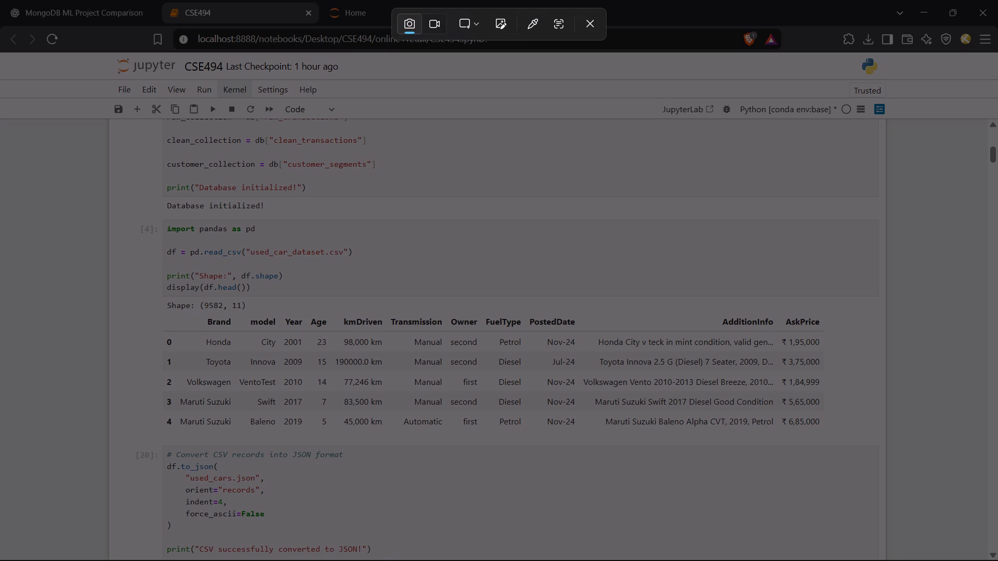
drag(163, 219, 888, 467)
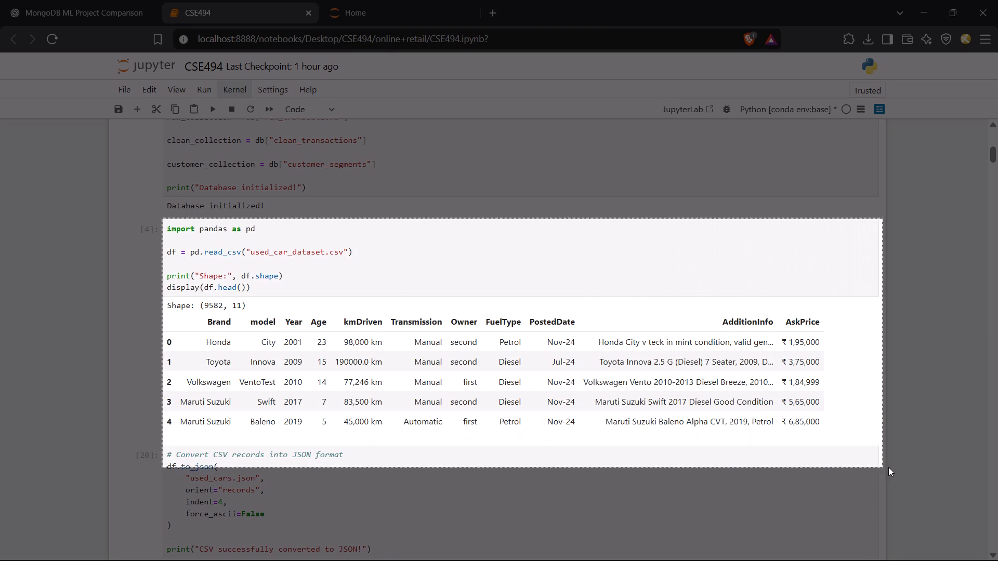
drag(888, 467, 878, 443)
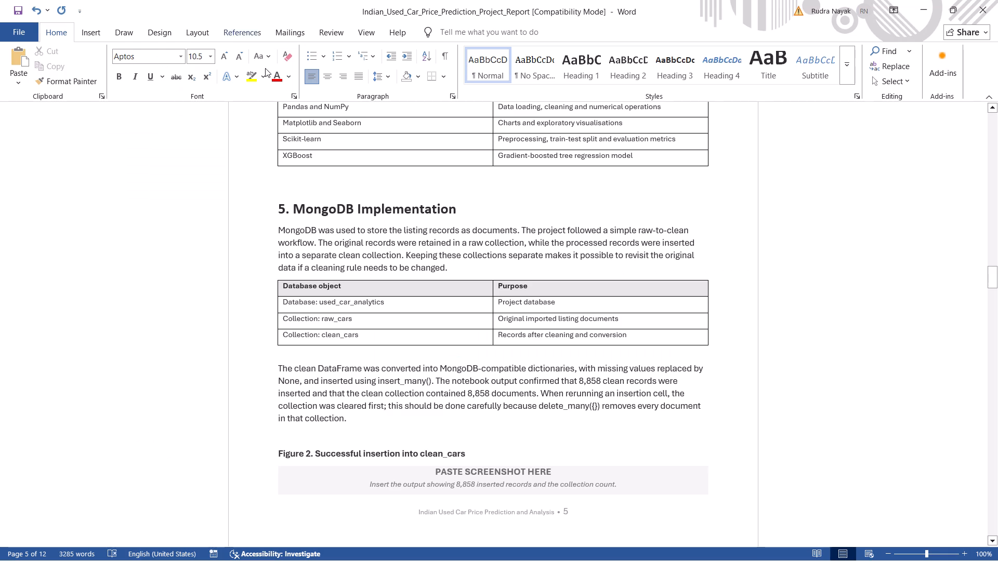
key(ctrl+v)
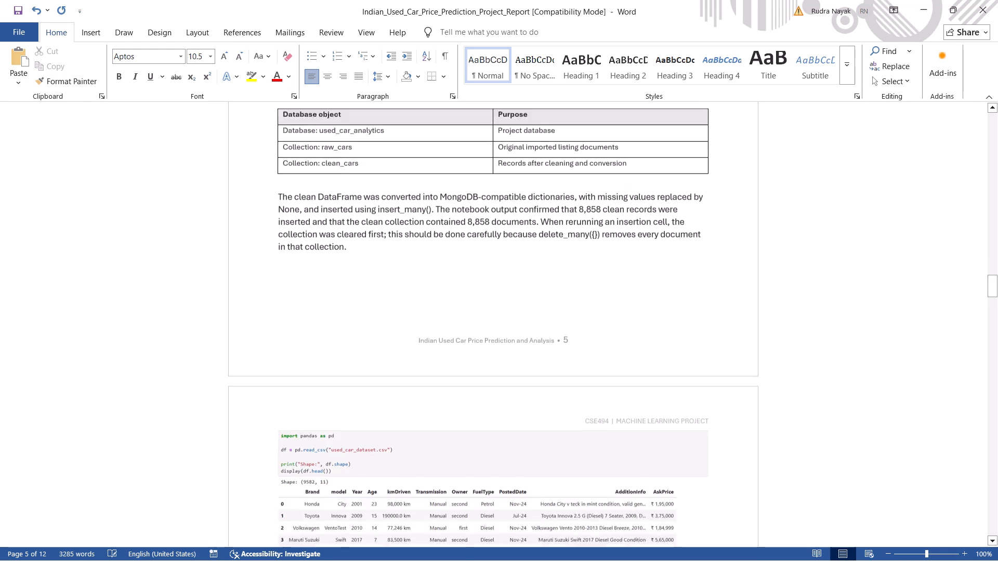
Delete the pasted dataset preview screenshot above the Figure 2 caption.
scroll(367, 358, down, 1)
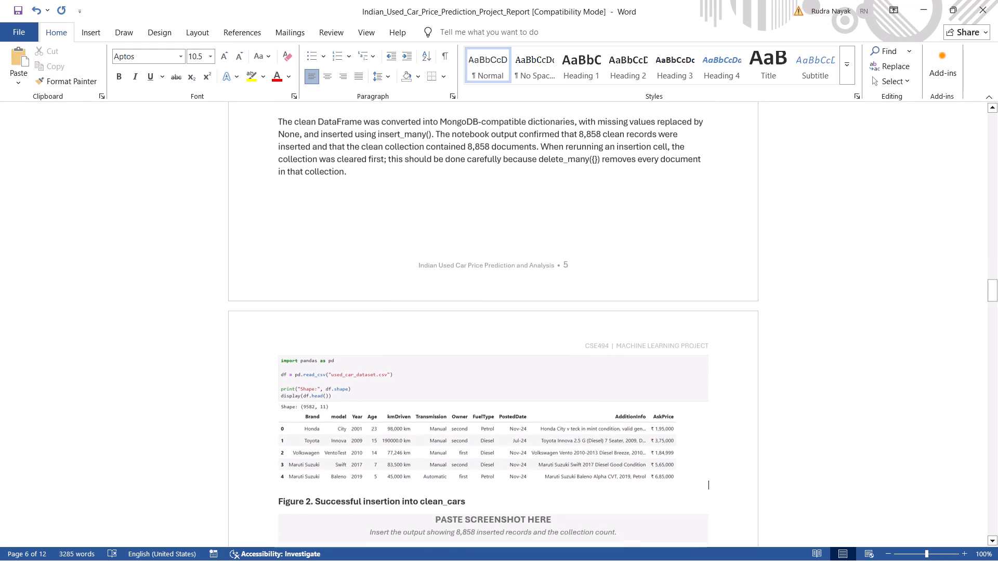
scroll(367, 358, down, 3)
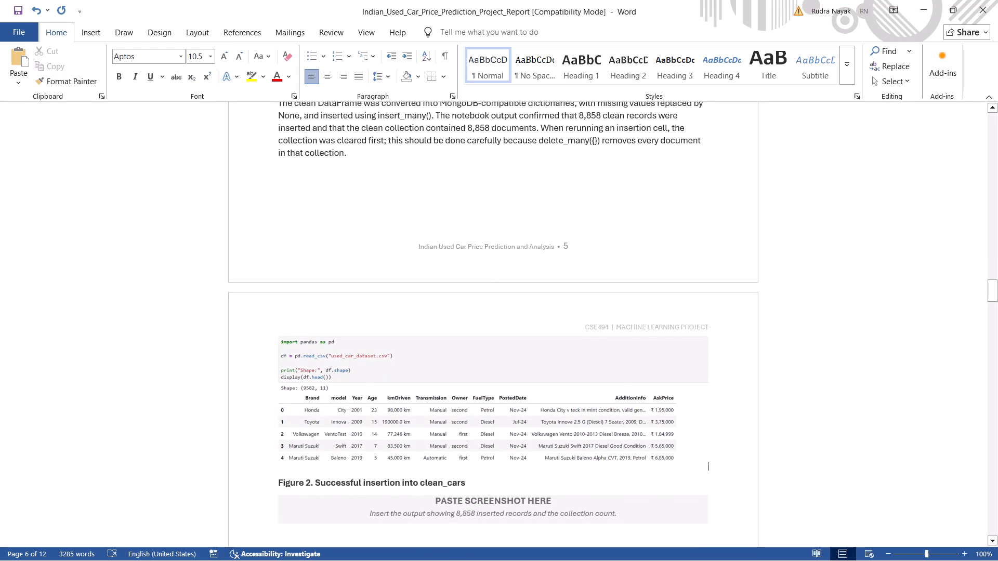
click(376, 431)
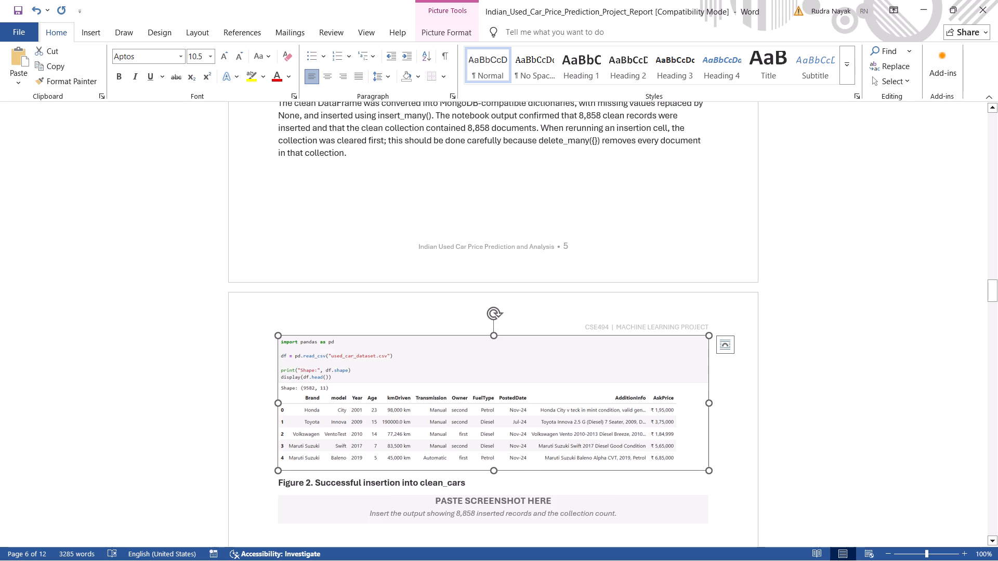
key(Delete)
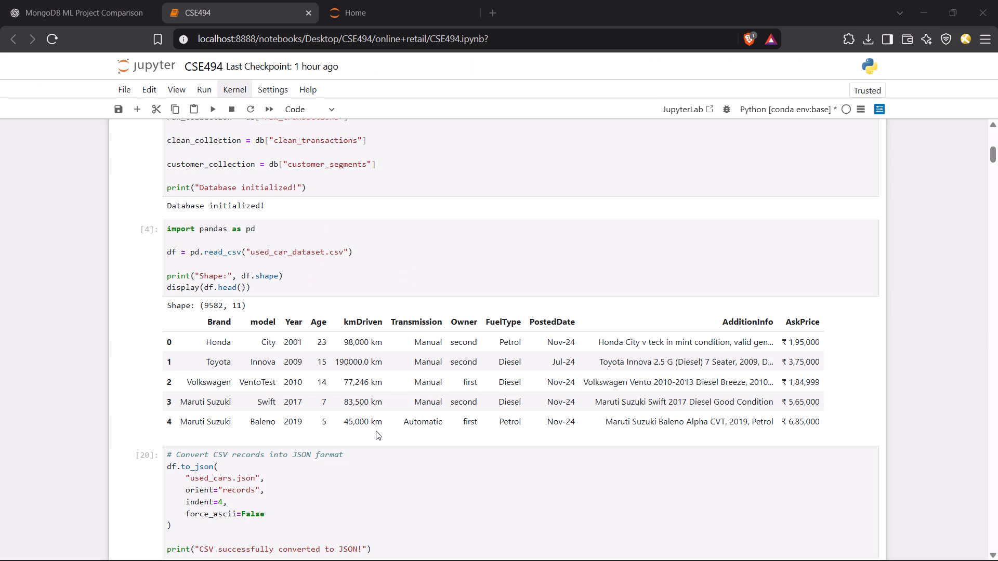
Return to the notebook and examine the cells covering JSON loading, database and collection selection, and record insertion.
scroll(286, 331, down, 3)
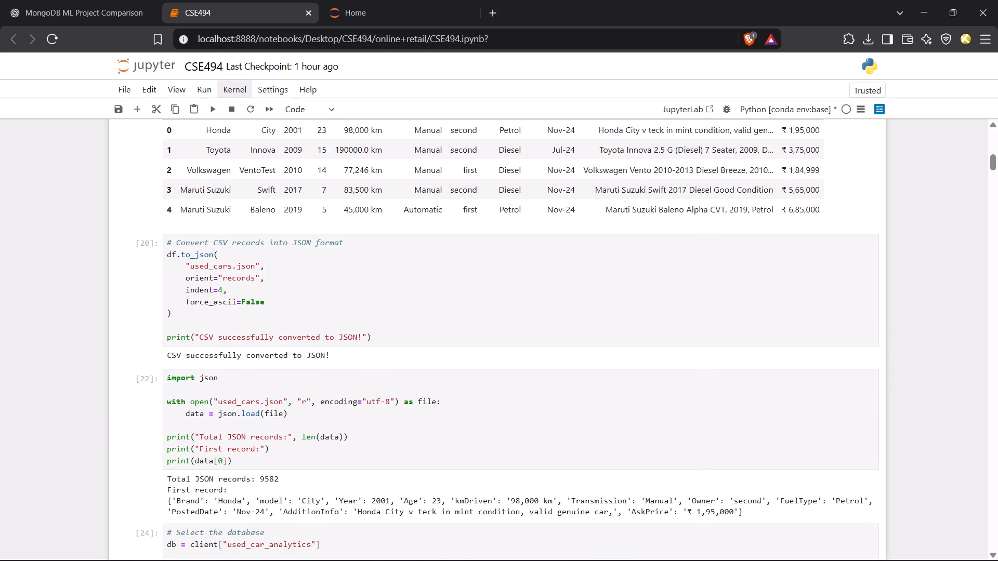
scroll(286, 331, down, 3)
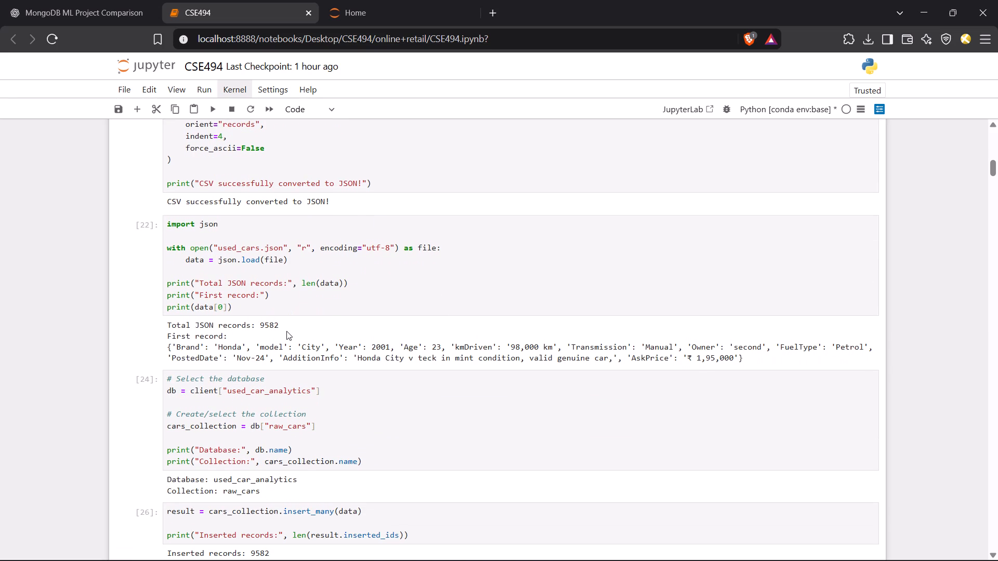
scroll(286, 331, down, 2)
scroll(286, 331, up, 1)
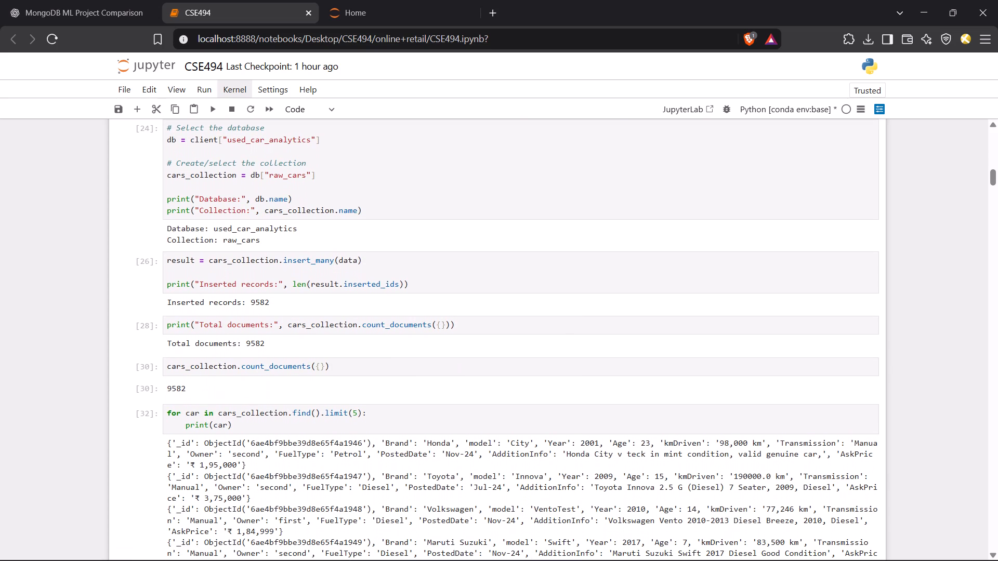
scroll(286, 331, up, 3)
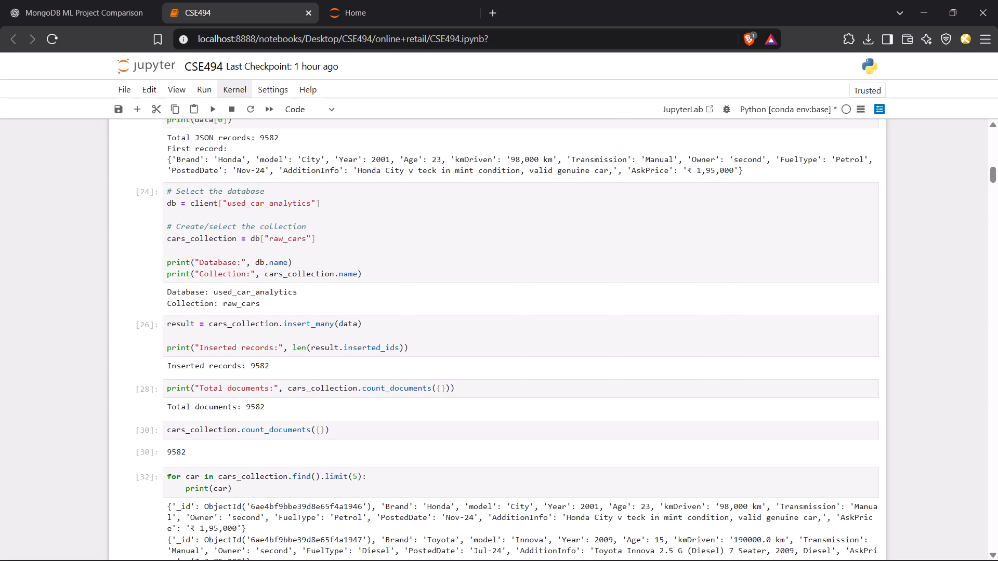
scroll(286, 331, up, 3)
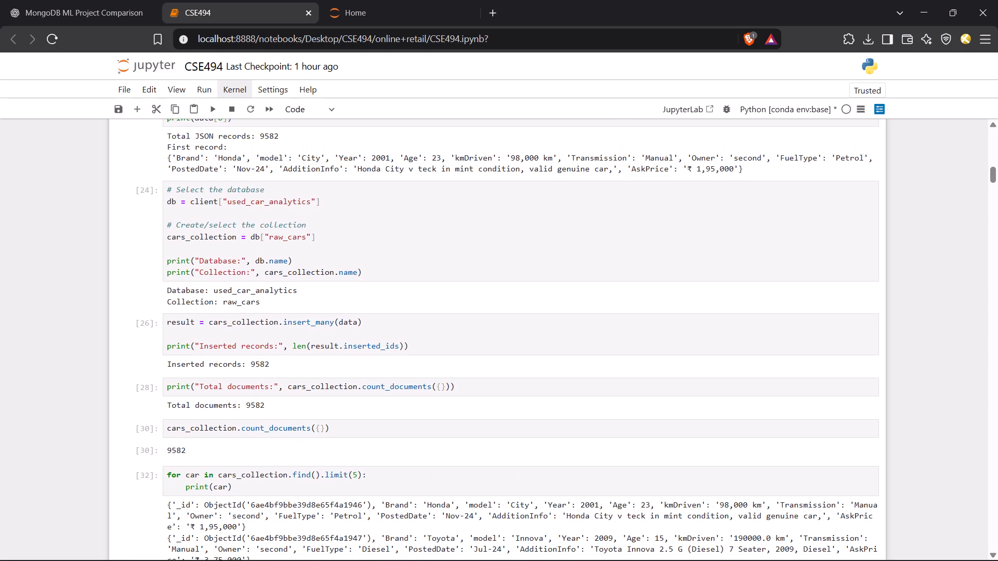
scroll(286, 331, up, 3)
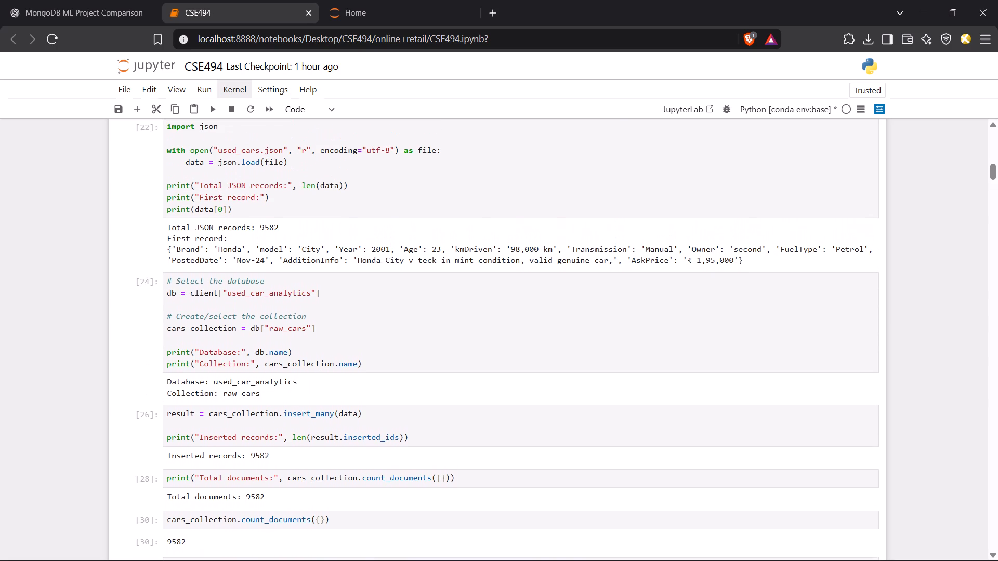
scroll(286, 331, up, 1)
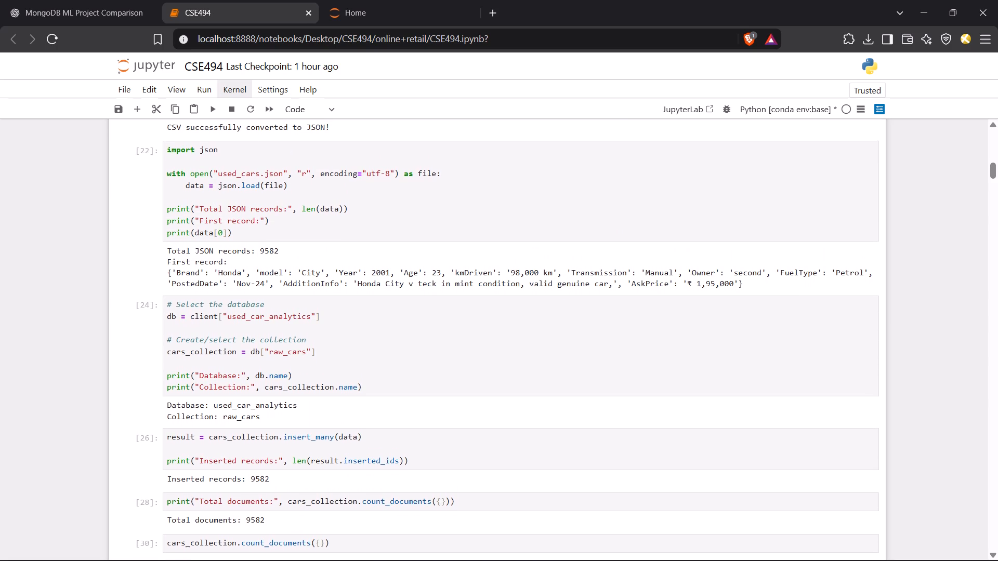
scroll(286, 331, up, 2)
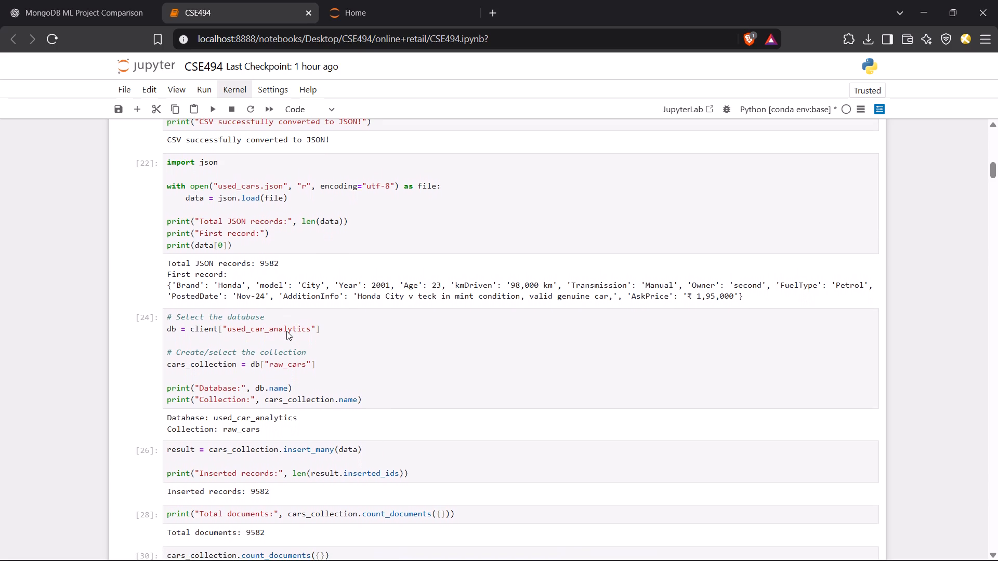
scroll(286, 331, up, 2)
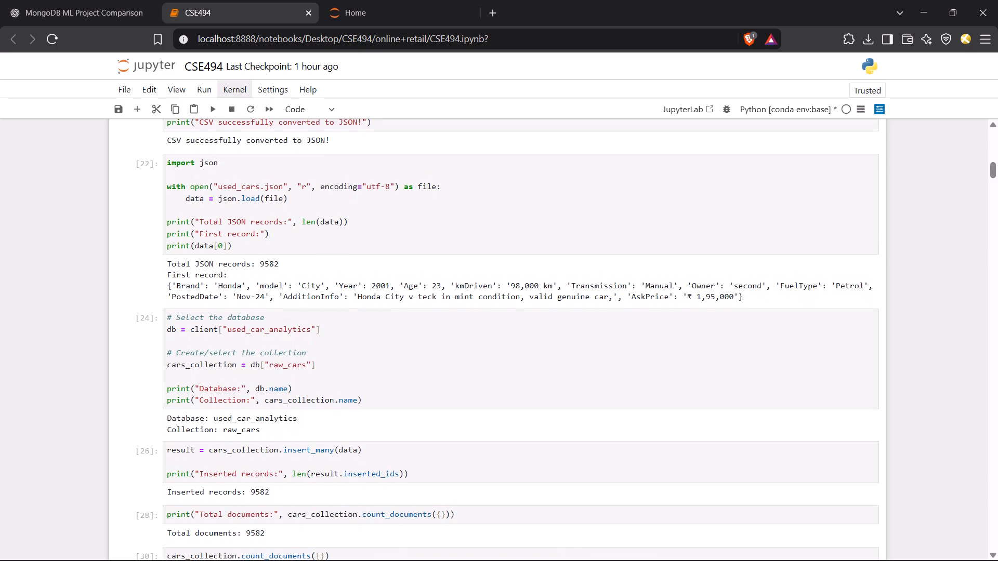
Capture a screenshot of the notebook cells from the JSON loading code through the total documents output, at full cell width.
key(Print)
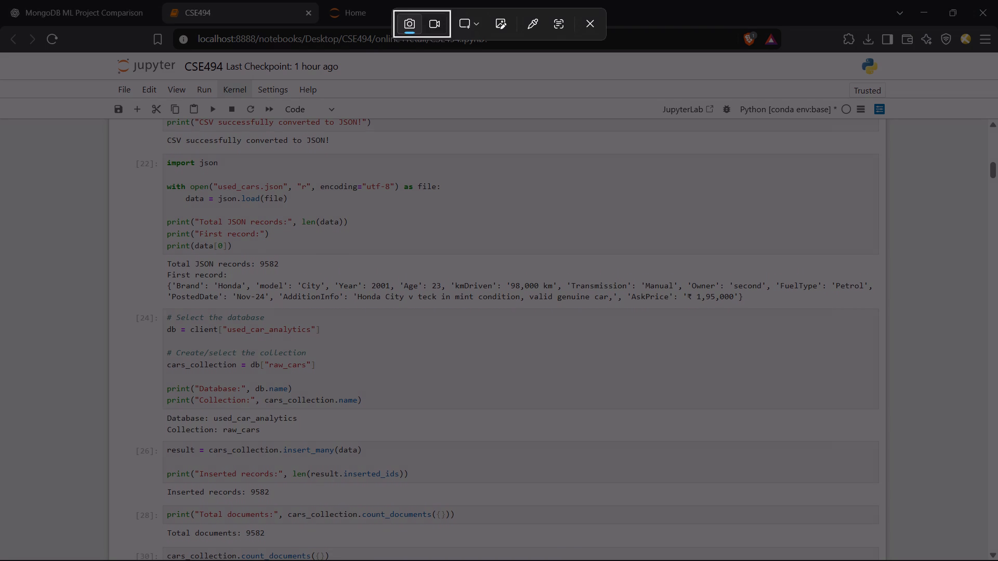
drag(163, 154, 520, 373)
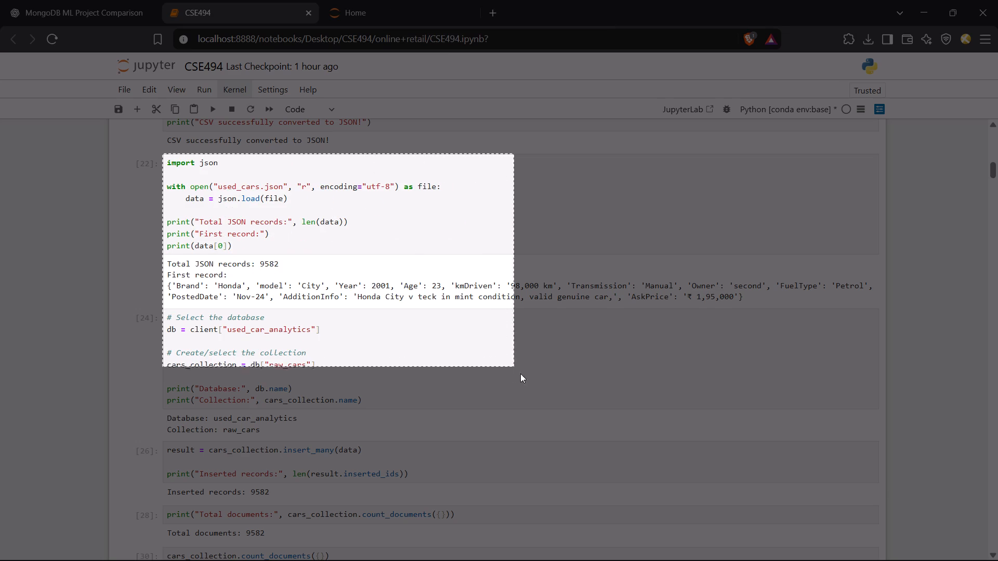
drag(520, 373, 556, 428)
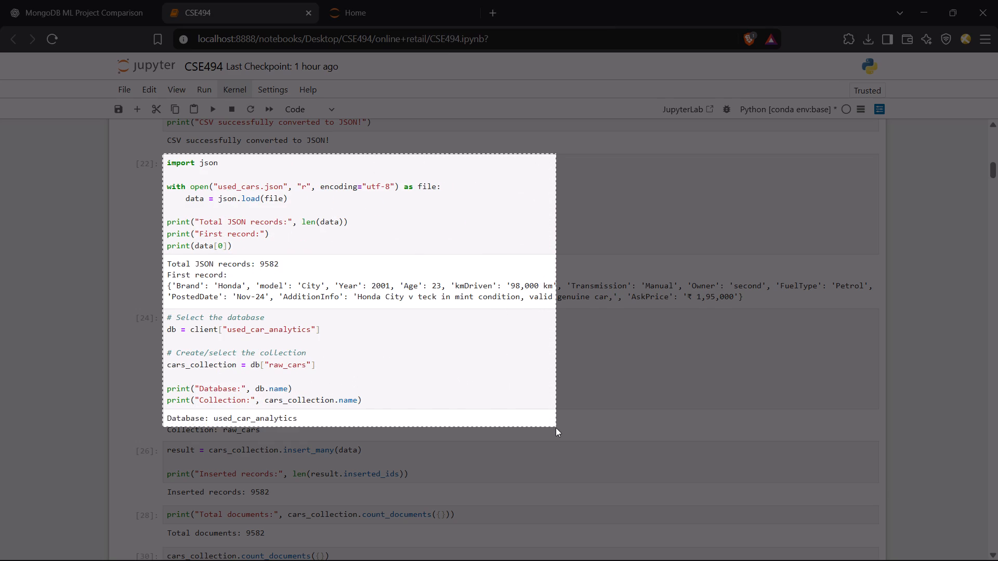
drag(556, 428, 577, 461)
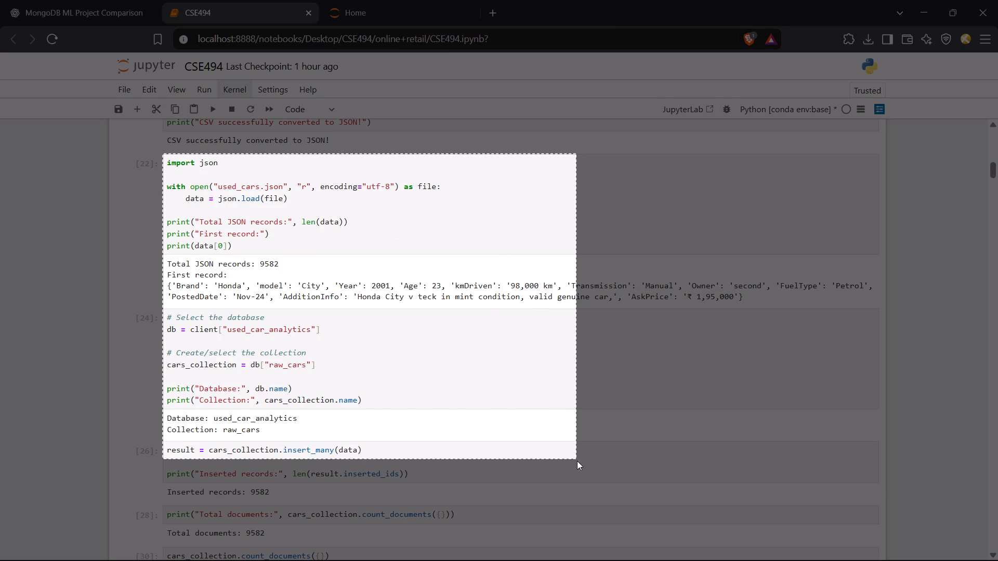
drag(577, 461, 756, 477)
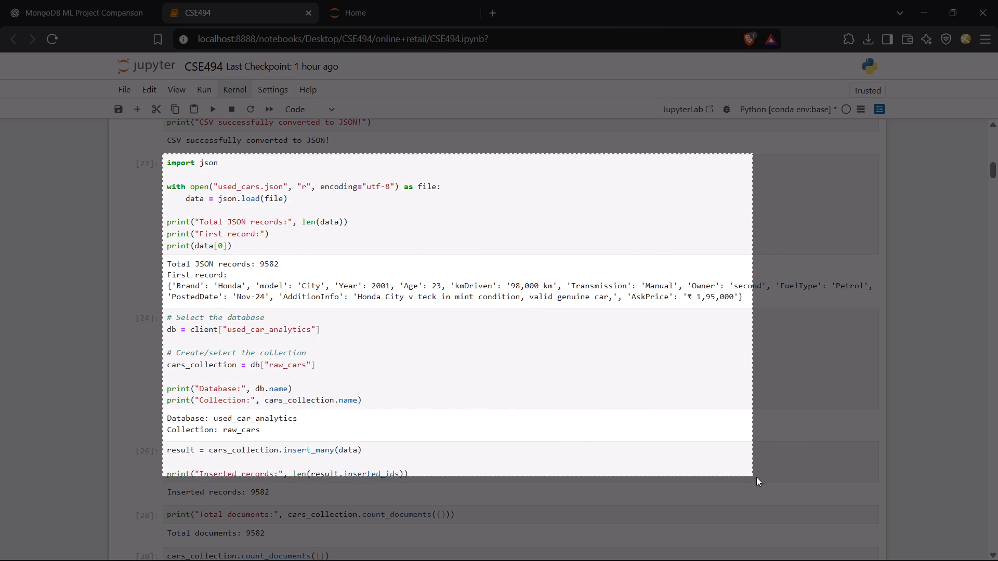
drag(756, 477, 744, 533)
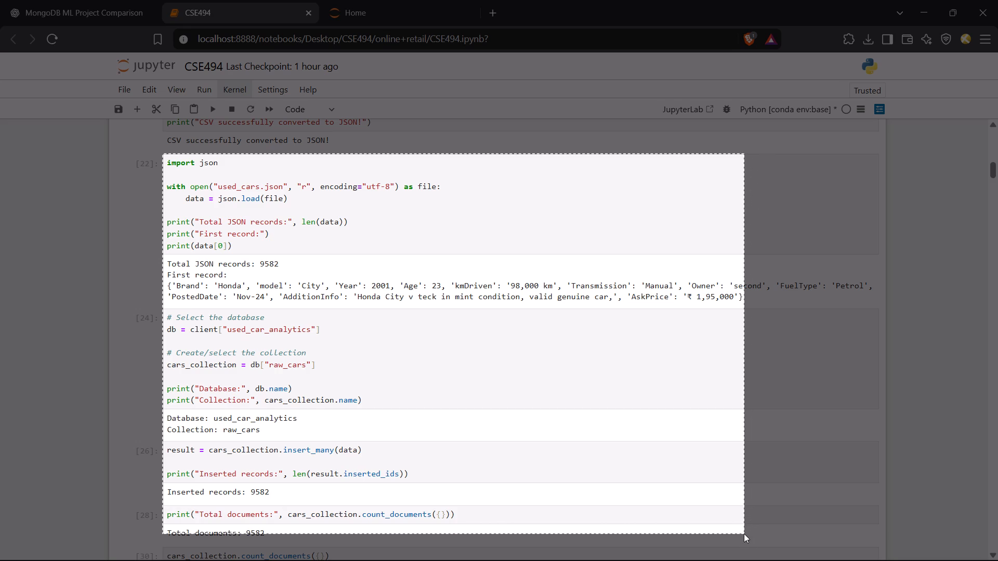
drag(744, 533, 764, 530)
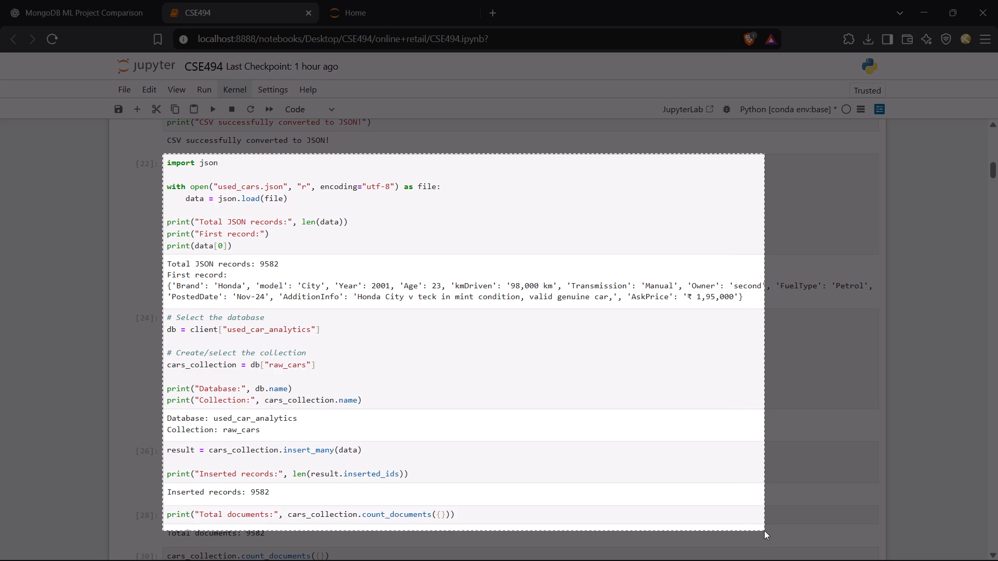
drag(764, 530, 537, 546)
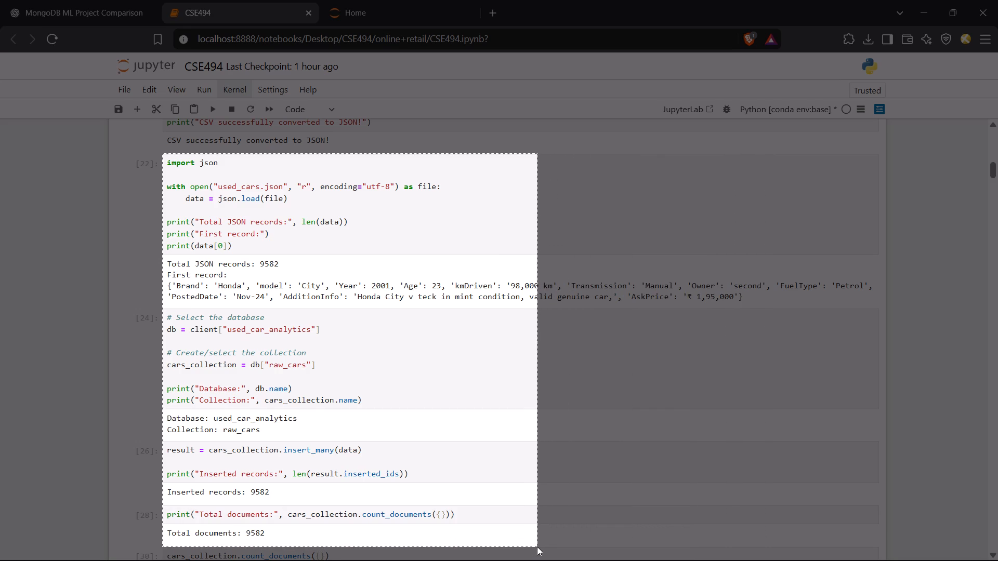
drag(537, 546, 561, 536)
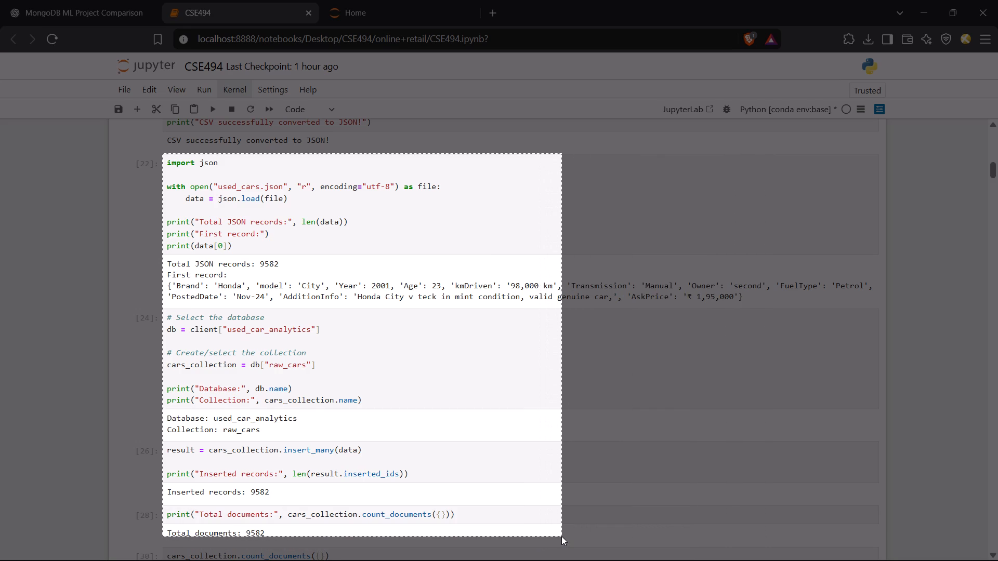
drag(561, 536, 796, 523)
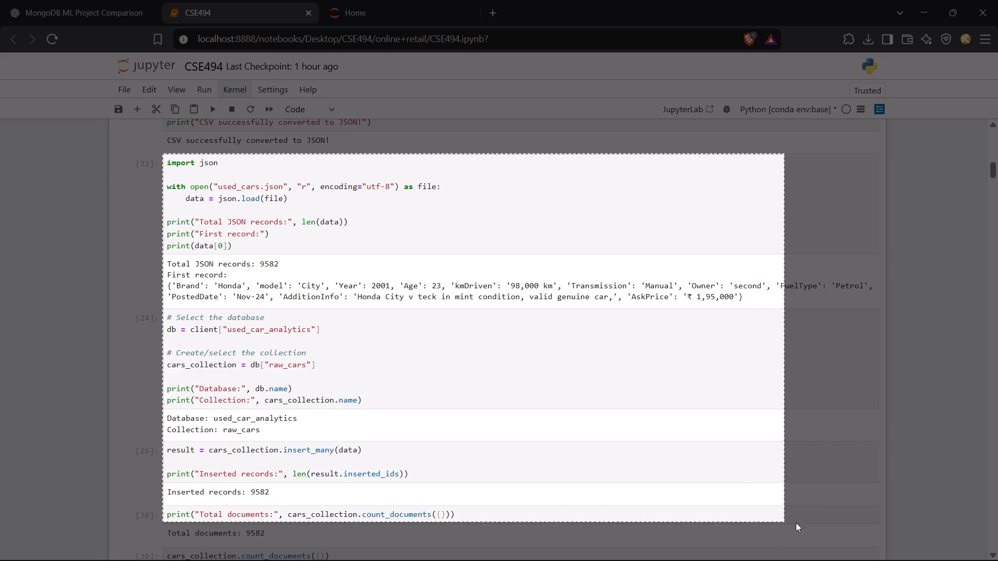
drag(796, 523, 883, 546)
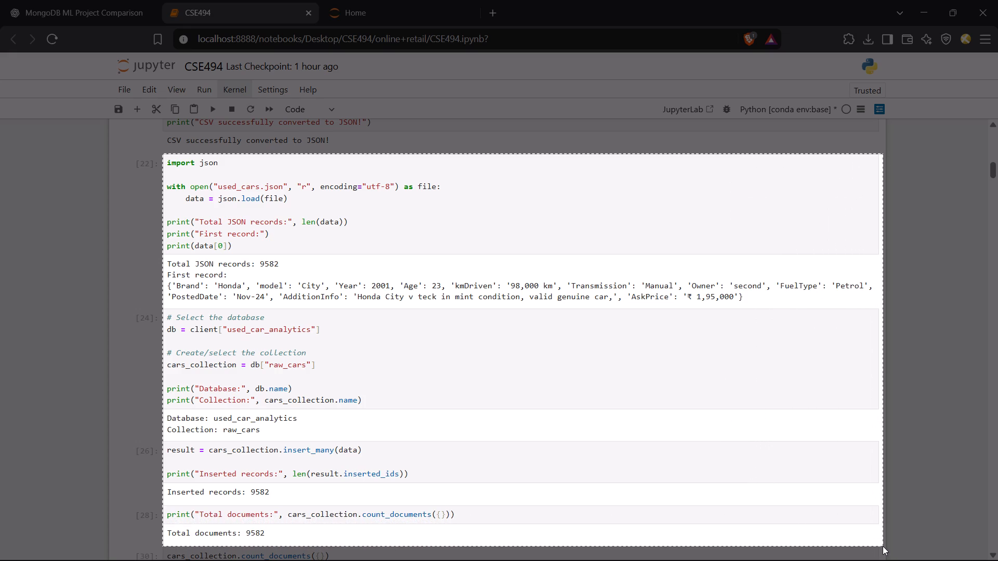
drag(883, 546, 877, 544)
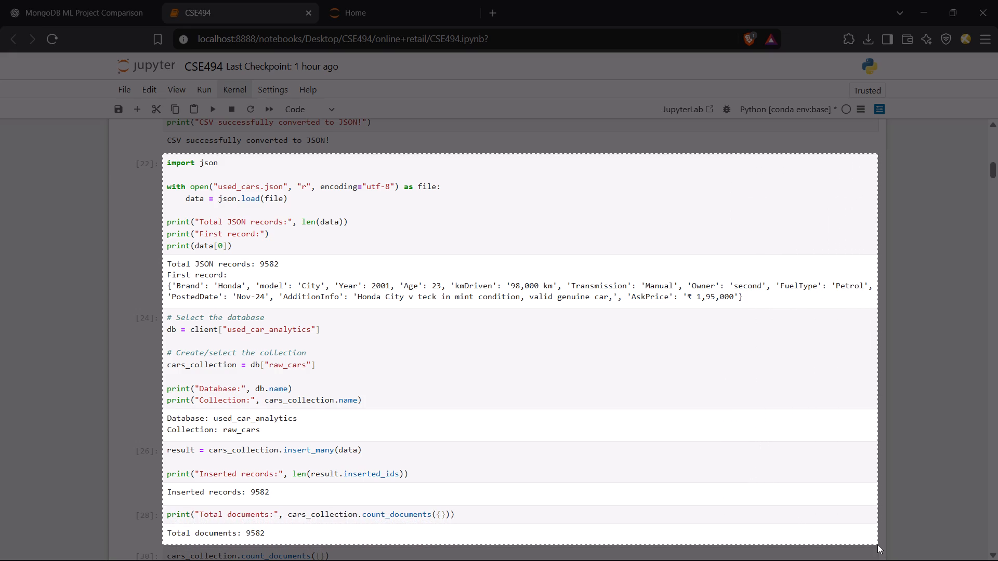
drag(877, 544, 876, 542)
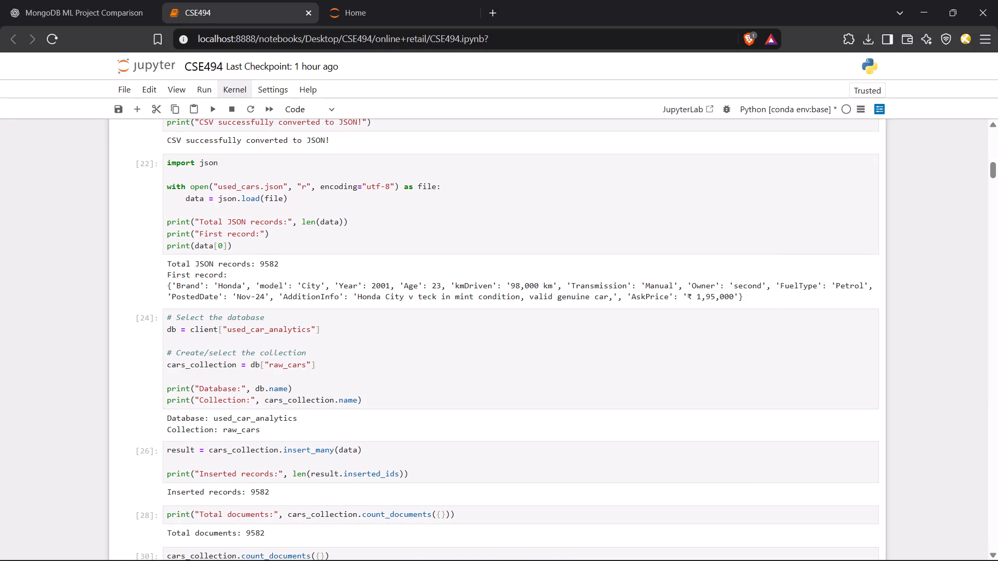
scroll(756, 446, down, 4)
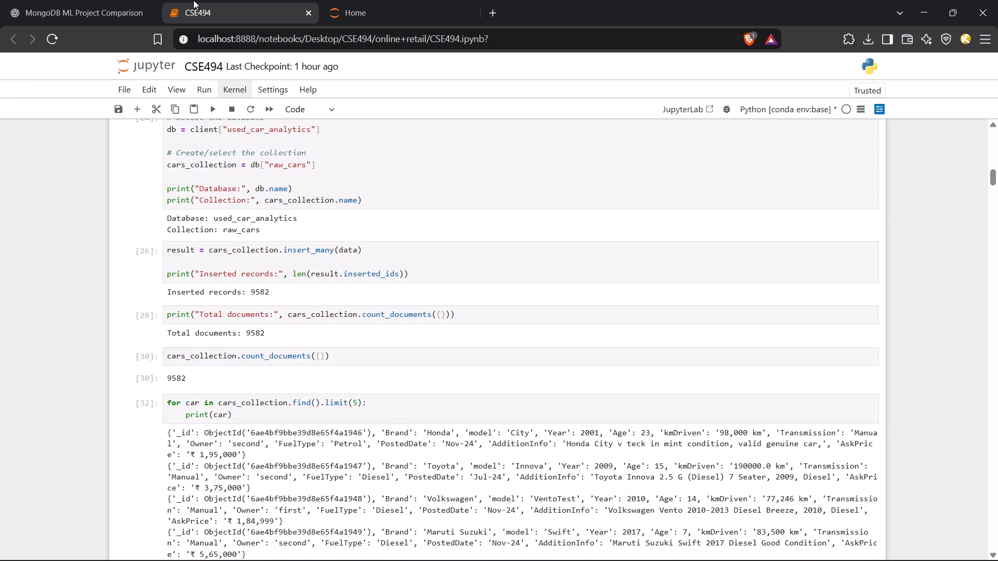
In the Word report, delete the placeholder table under the Figure 2 caption and paste the captured notebook screenshot in its place.
click(358, 204)
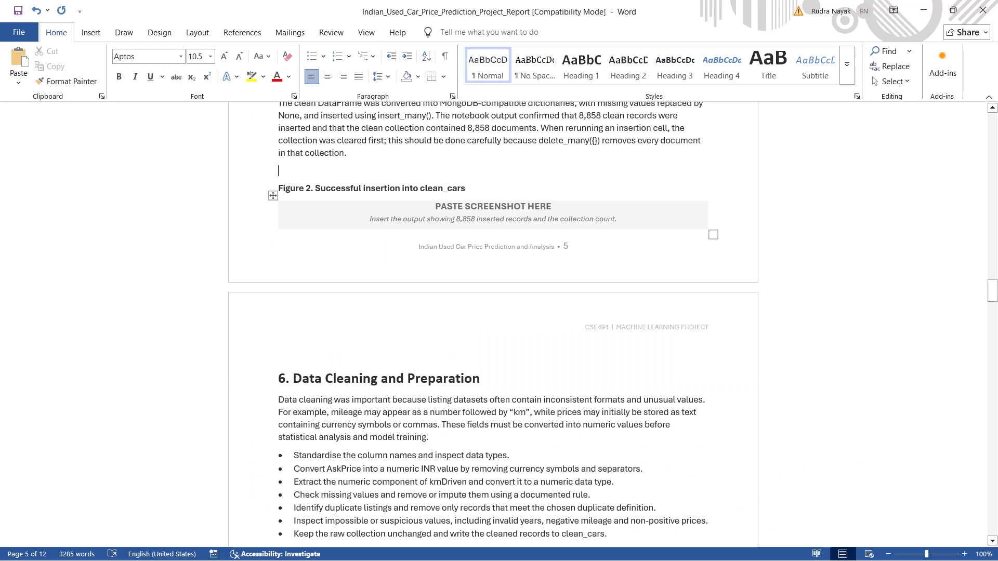
click(359, 215)
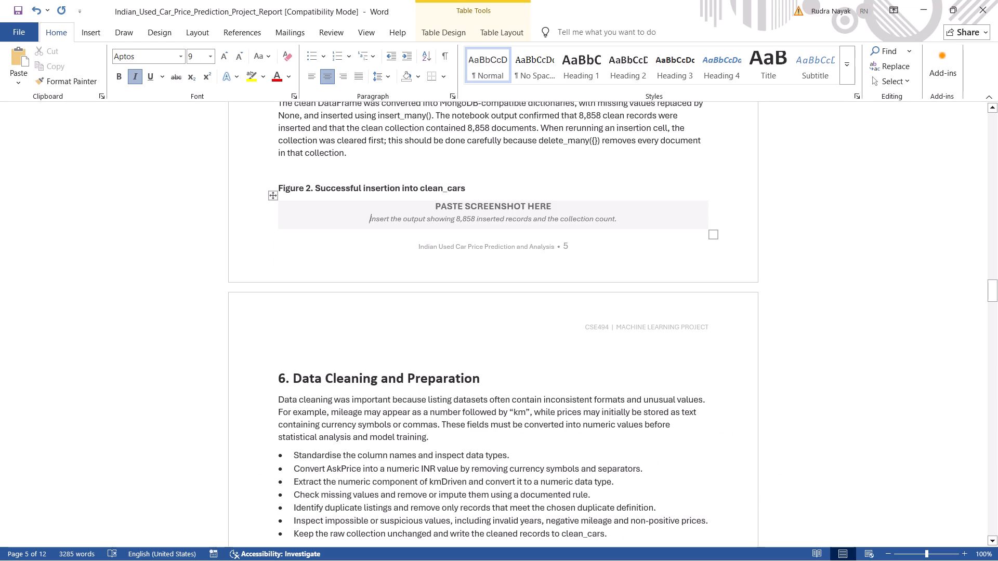
drag(586, 244, 351, 205)
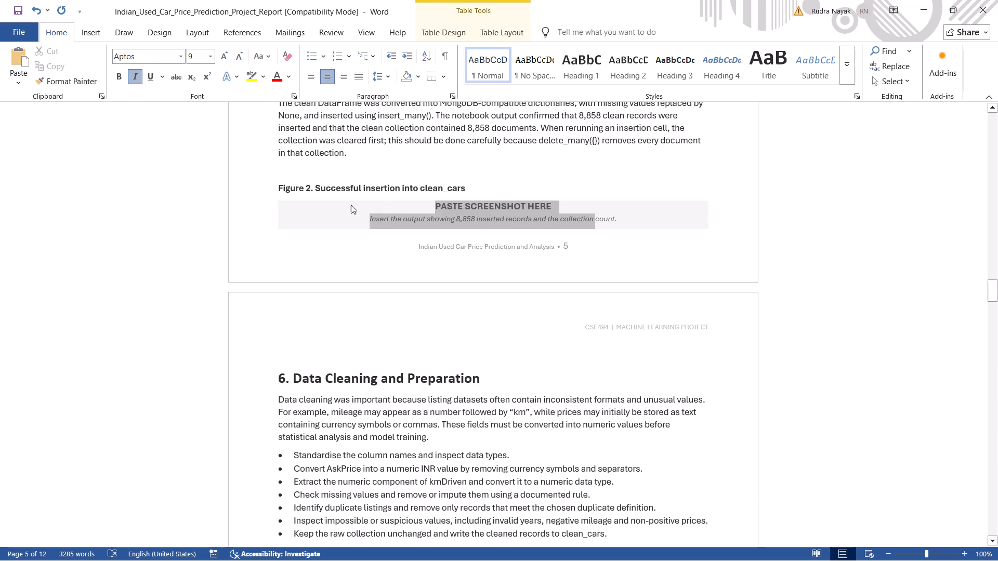
drag(351, 205, 308, 205)
key(Delete)
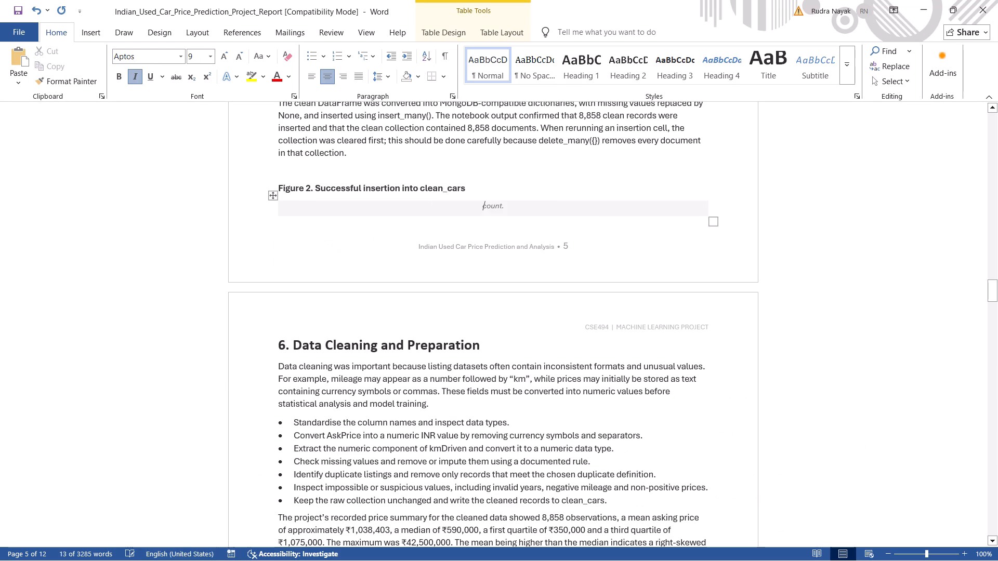
click(272, 196)
right_click(272, 196)
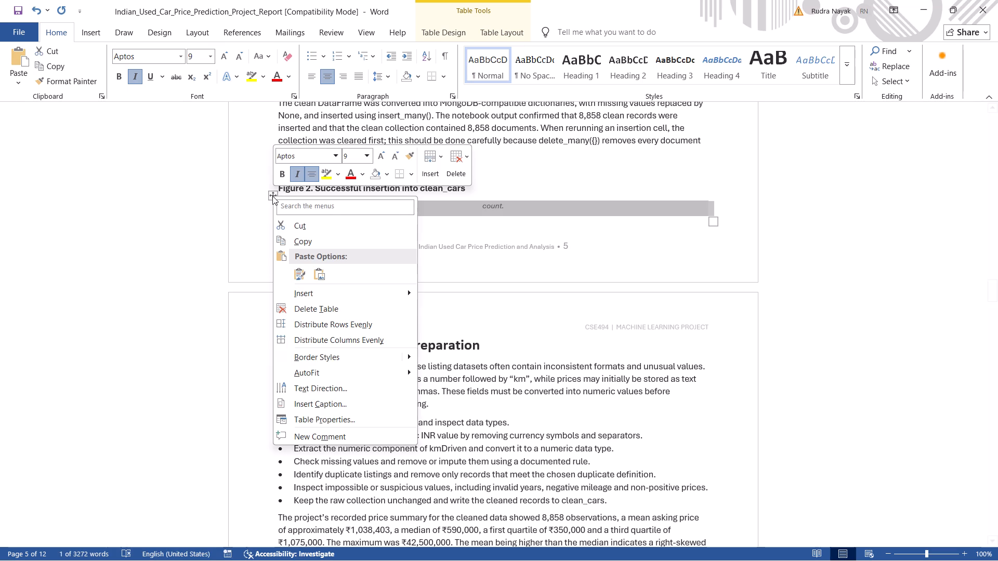
click(312, 304)
key(ctrl+v)
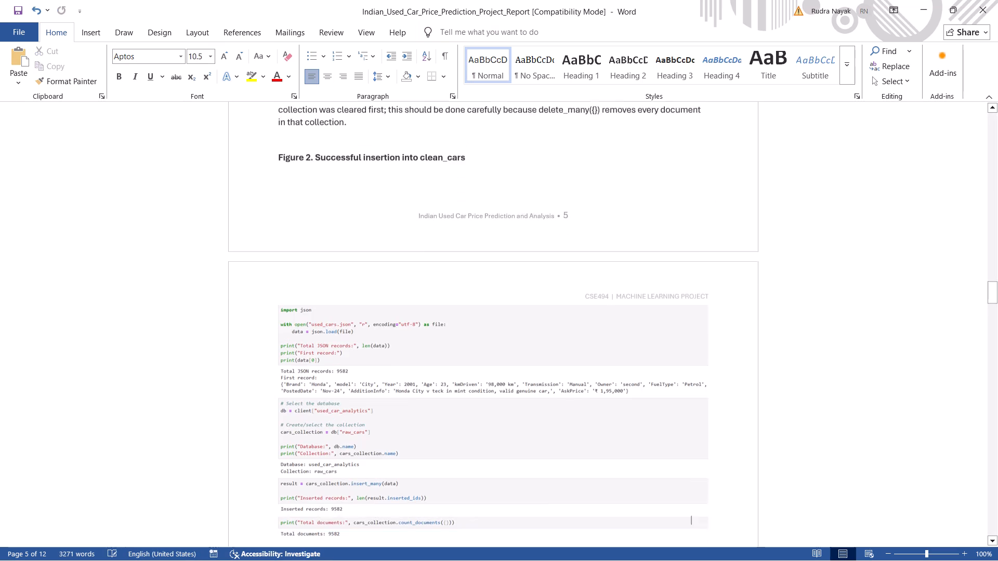
Change the figure number in the "Successful insertion into clean_cars" caption to 1.
scroll(450, 282, down, 2)
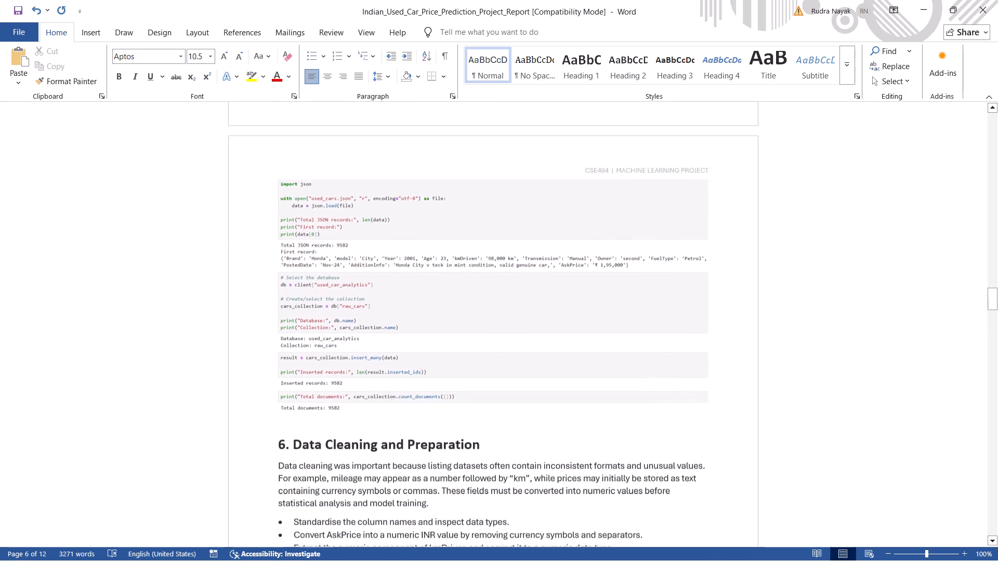
scroll(450, 282, down, 6)
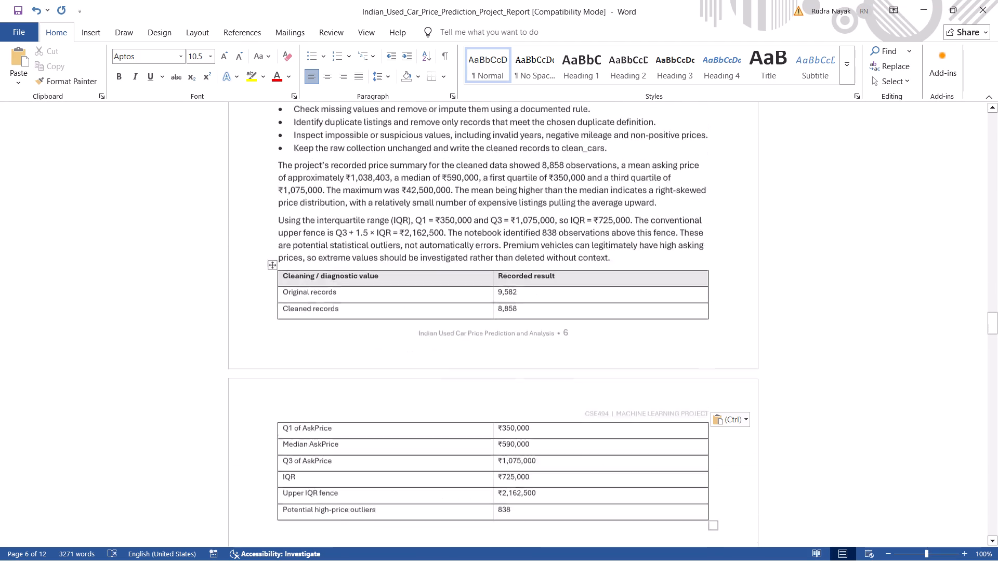
scroll(450, 282, up, 5)
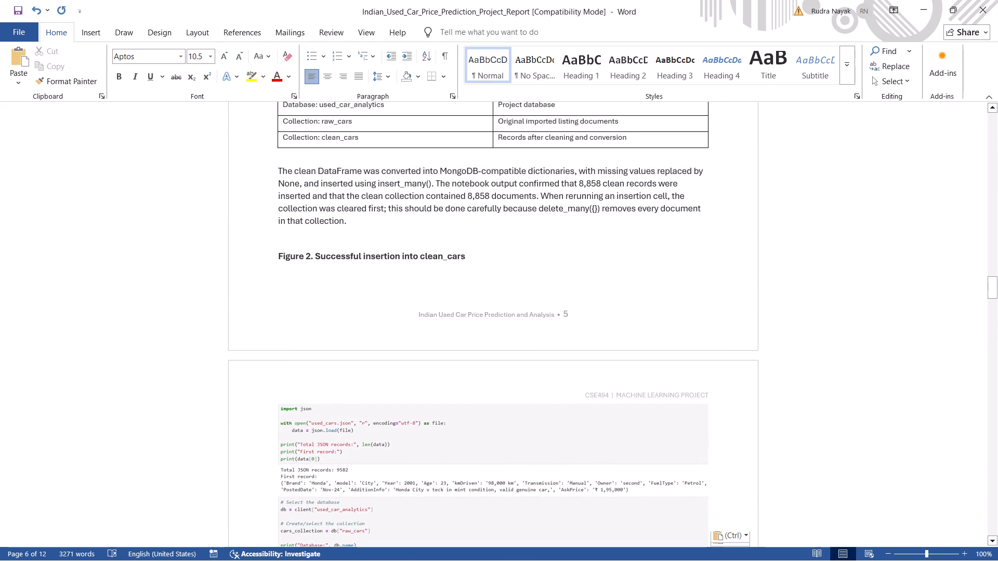
drag(473, 255, 312, 262)
click(312, 262)
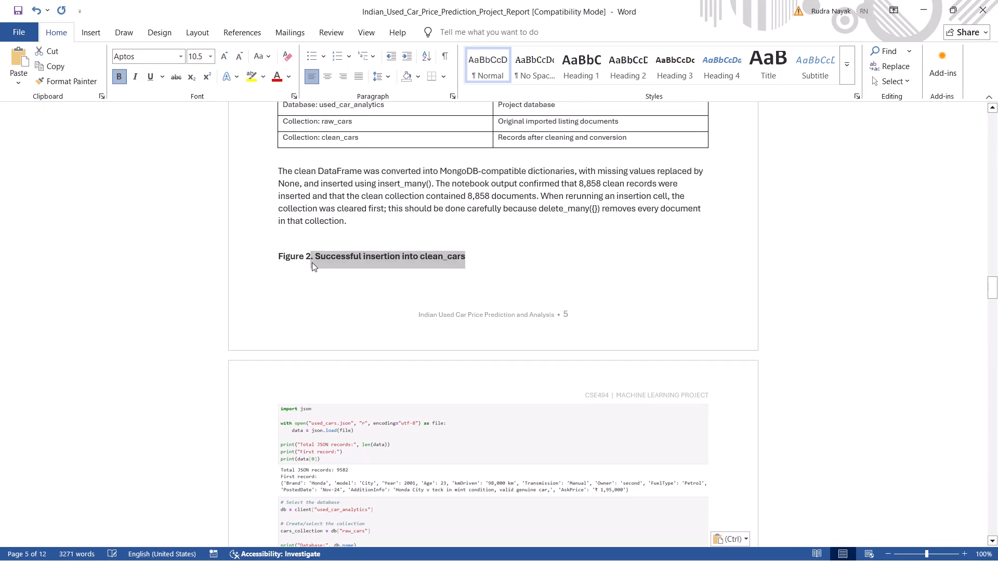
key(Left)
key(BackSpace)
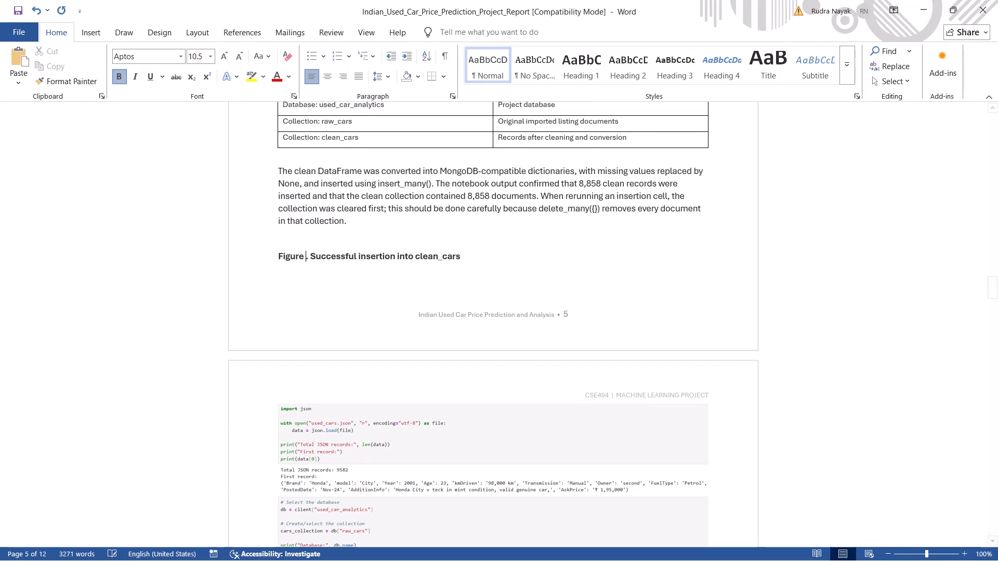
key(shift+exclam)
scroll(307, 256, down, 1)
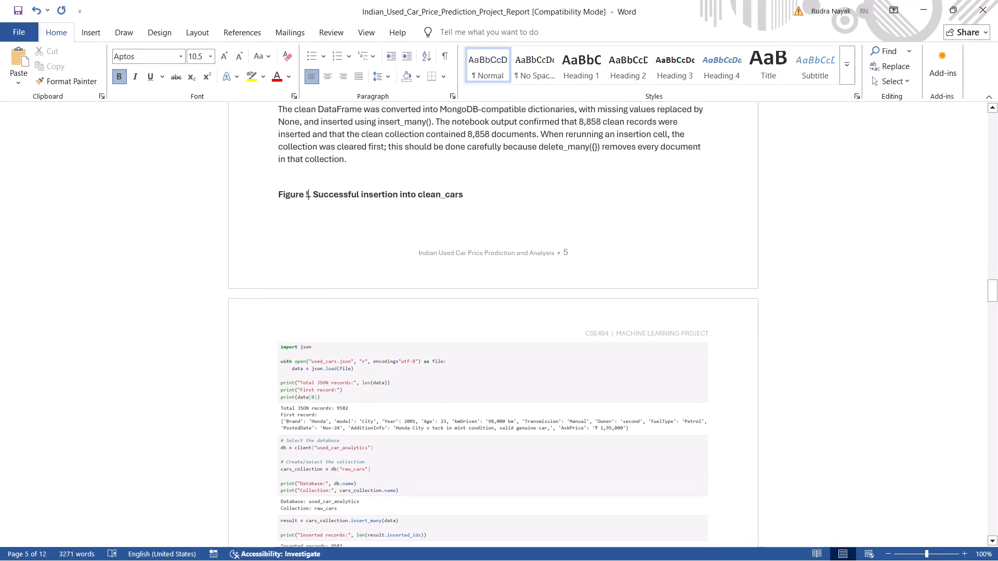
key(BackSpace)
key(1)
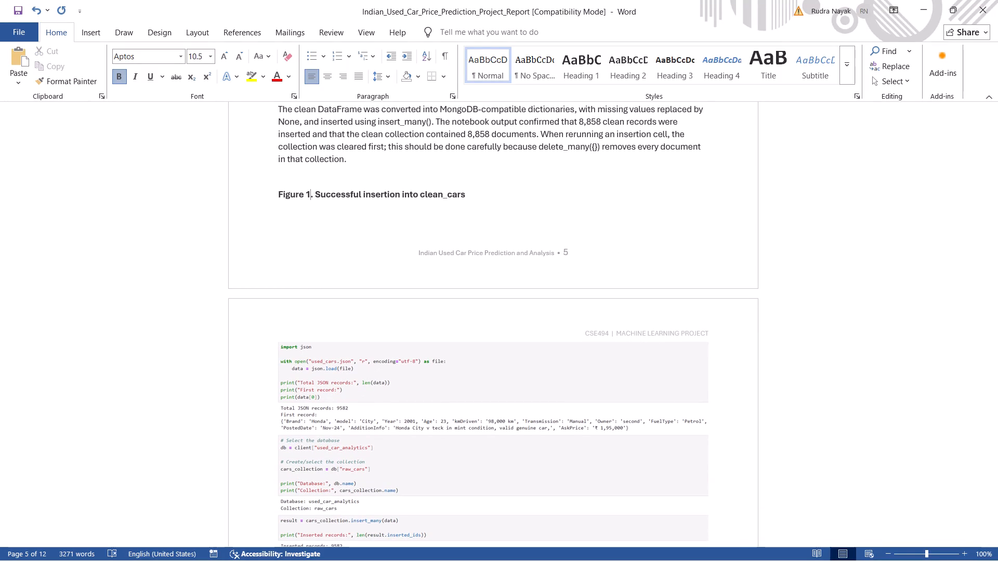
Insert three paragraph breaks before the "Successful insertion into clean_cars" caption to move it onto the same page as its screenshot.
key(Left)
key(Left)
key(Left)
key(Left)
key(Left)
key(Left)
key(Left)
key(Left)
key(Return)
key(Return)
key(Return)
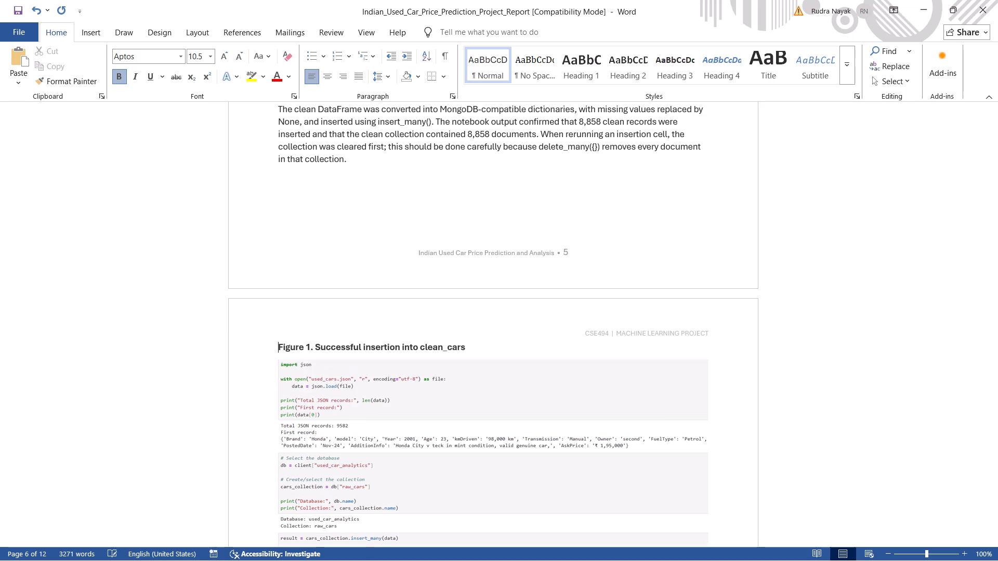
Delete the screenshot placeholder table under the "Distribution of used-car asking prices" caption in section 7.1.
scroll(332, 245, down, 9)
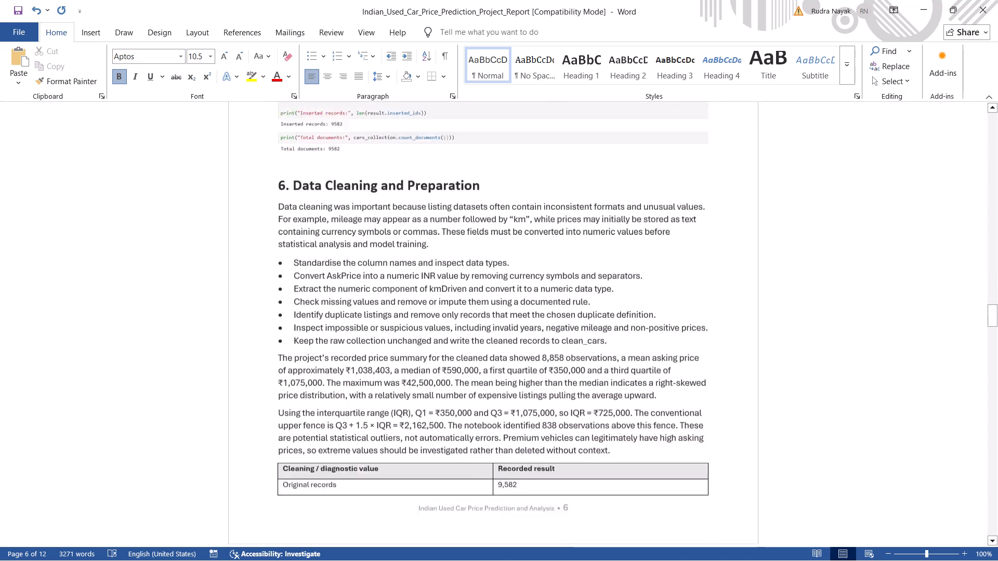
scroll(332, 245, down, 4)
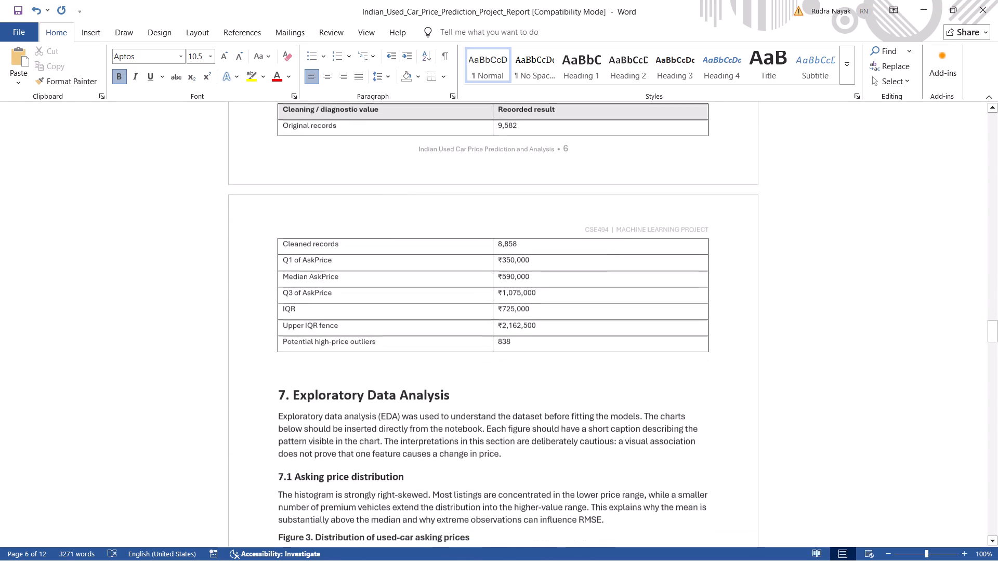
scroll(332, 245, down, 1)
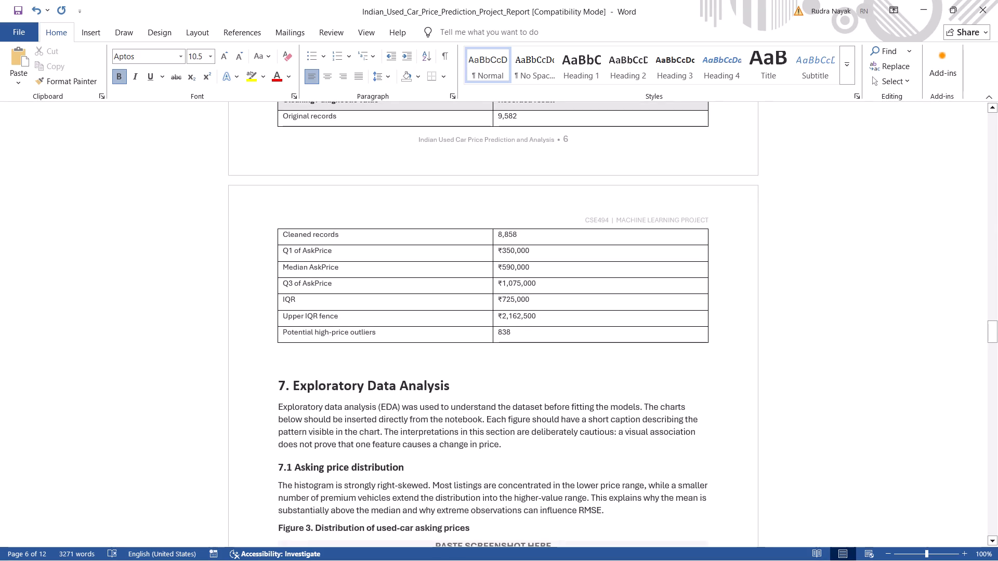
scroll(332, 245, down, 5)
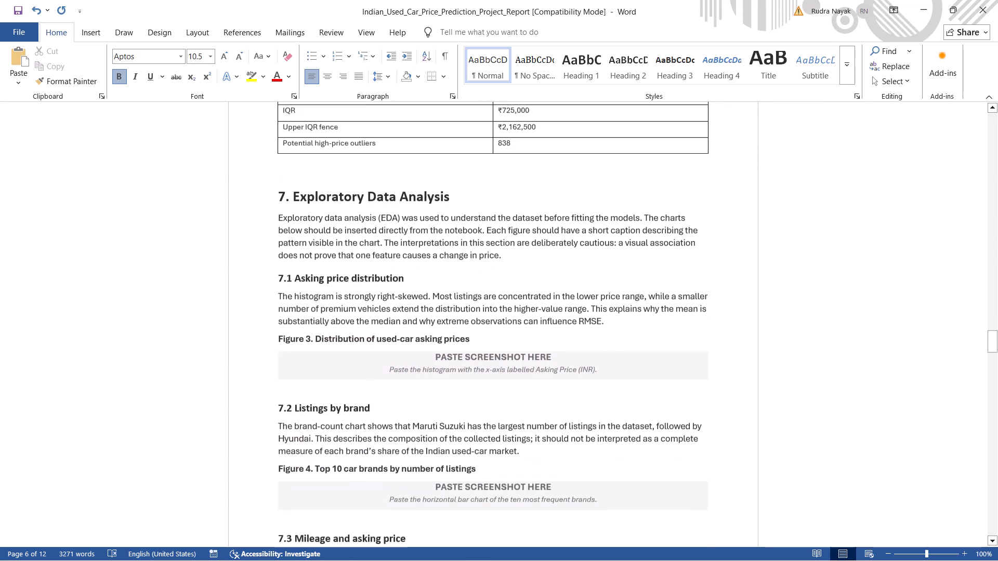
scroll(332, 245, down, 1)
click(658, 350)
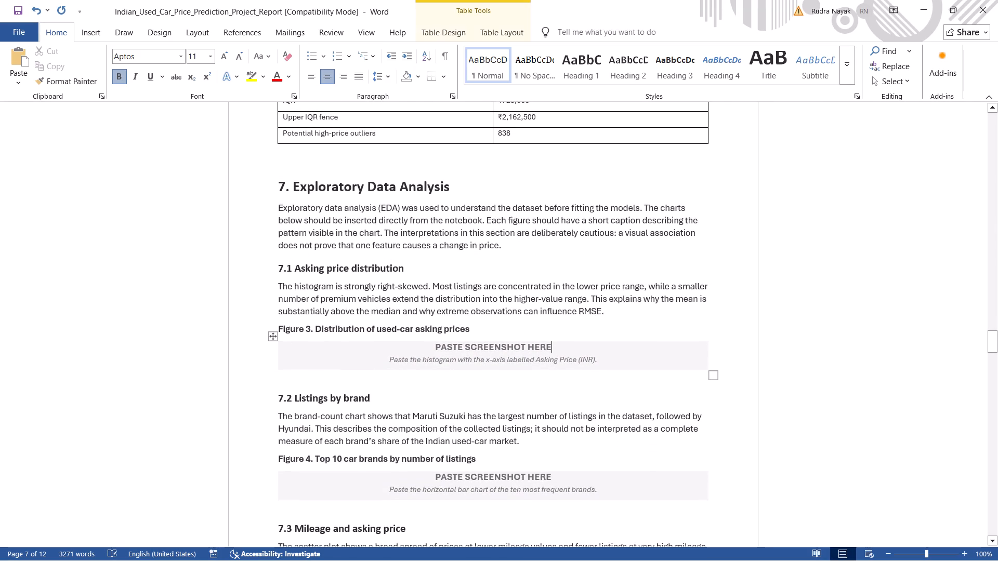
click(713, 375)
click(594, 343)
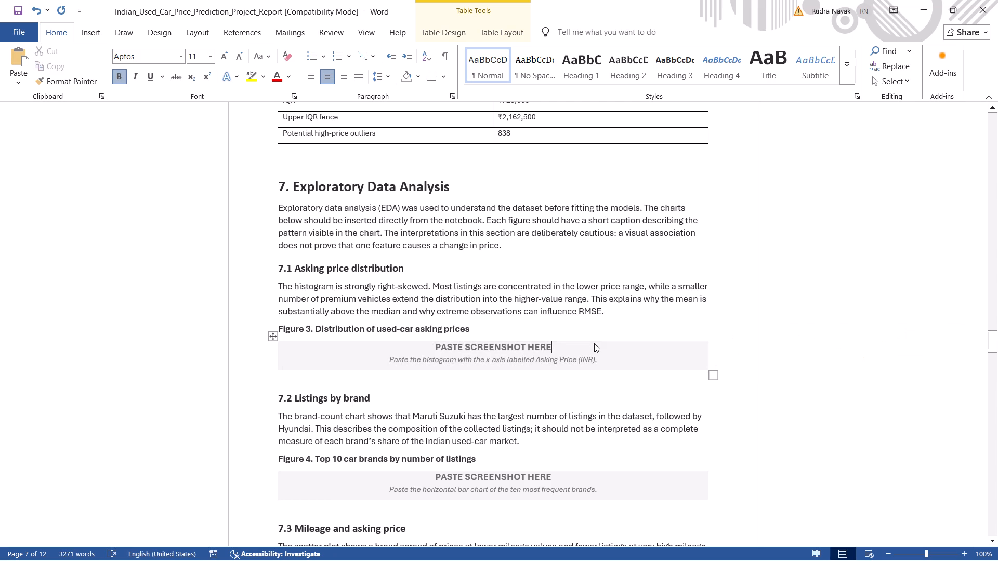
right_click(594, 355)
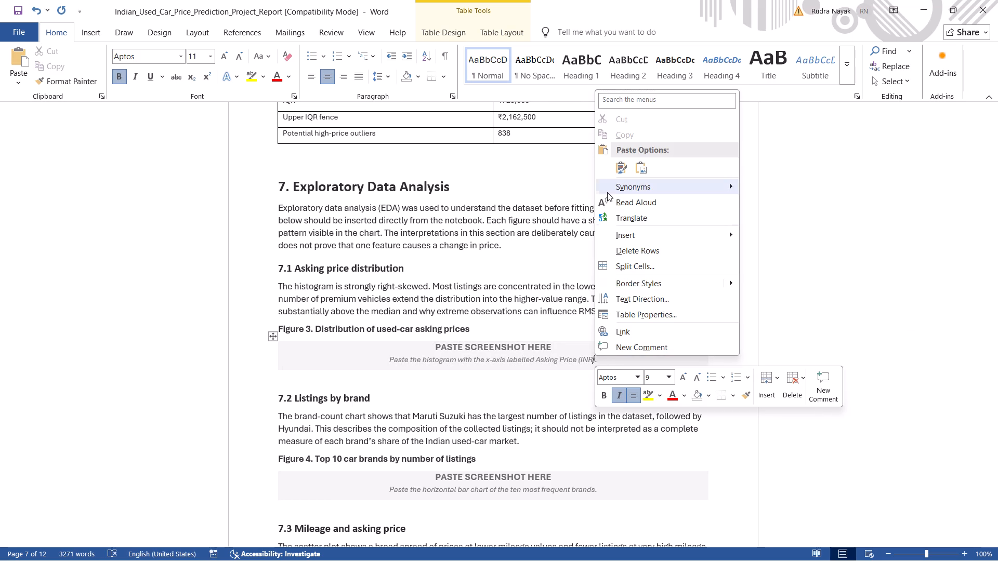
click(359, 352)
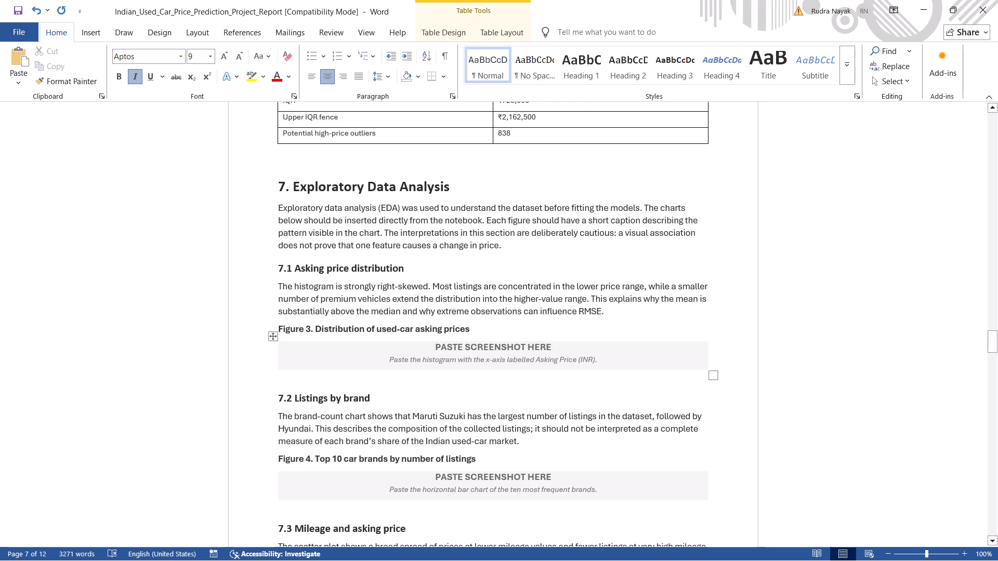
click(271, 337)
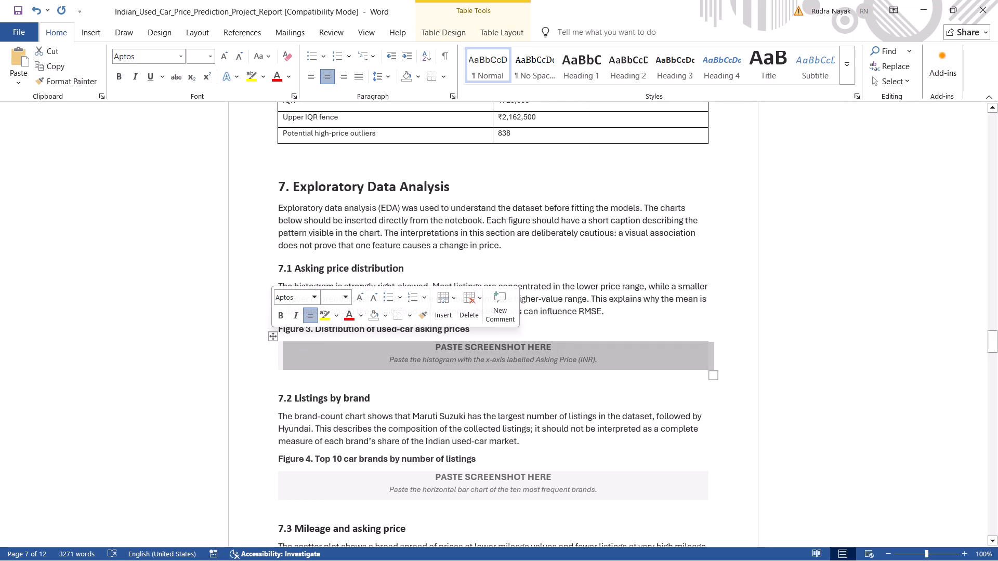
right_click(272, 338)
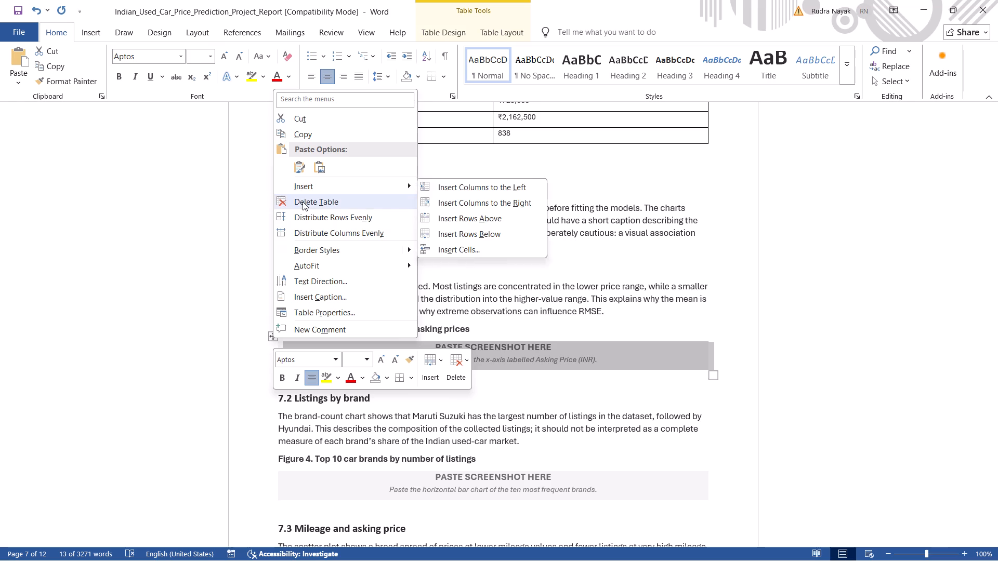
click(303, 202)
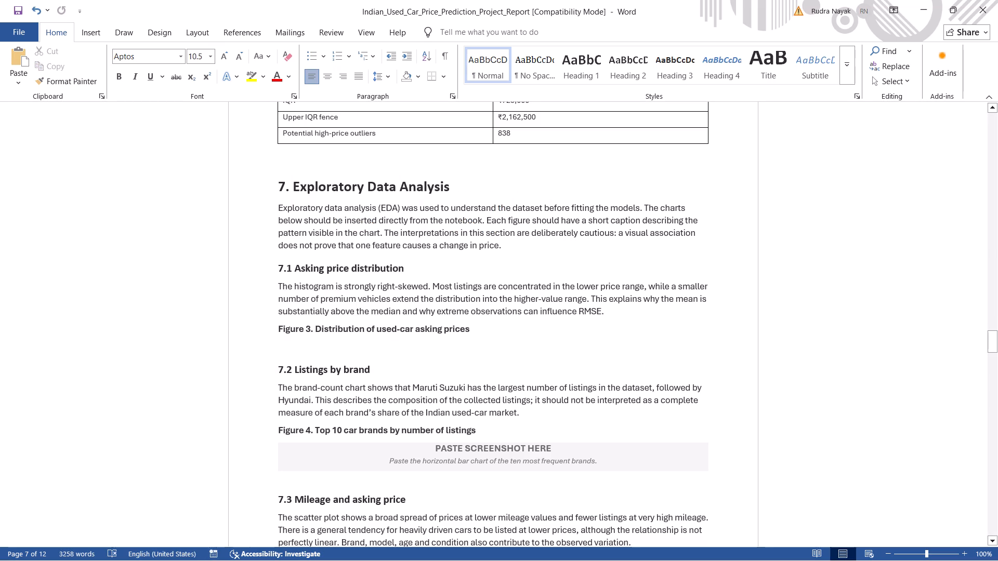
Change the figure number in the "Distribution of used-car asking prices" caption to 2 and place the cursor on the empty line below it.
click(307, 328)
key(Right)
key(BackSpace)
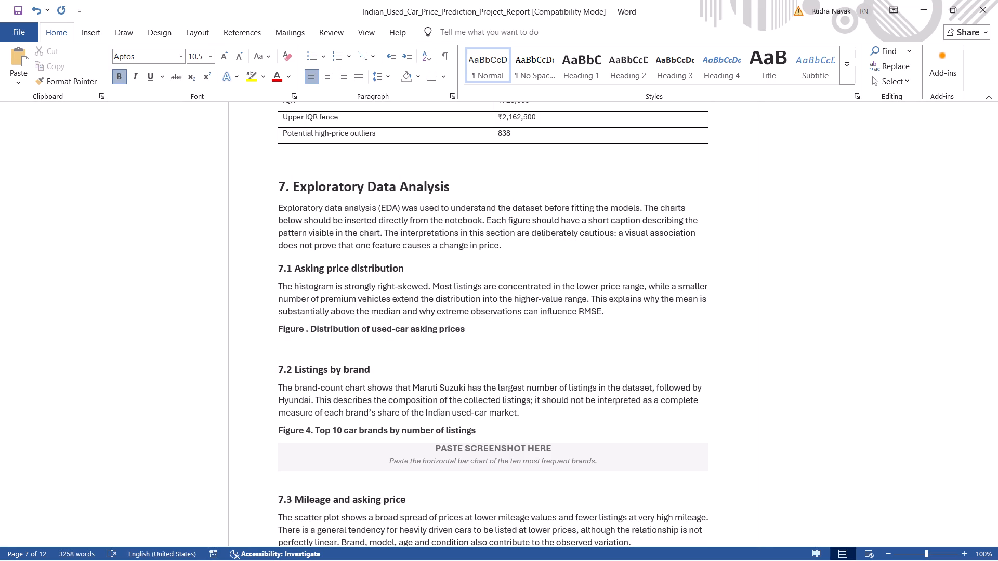
key(2)
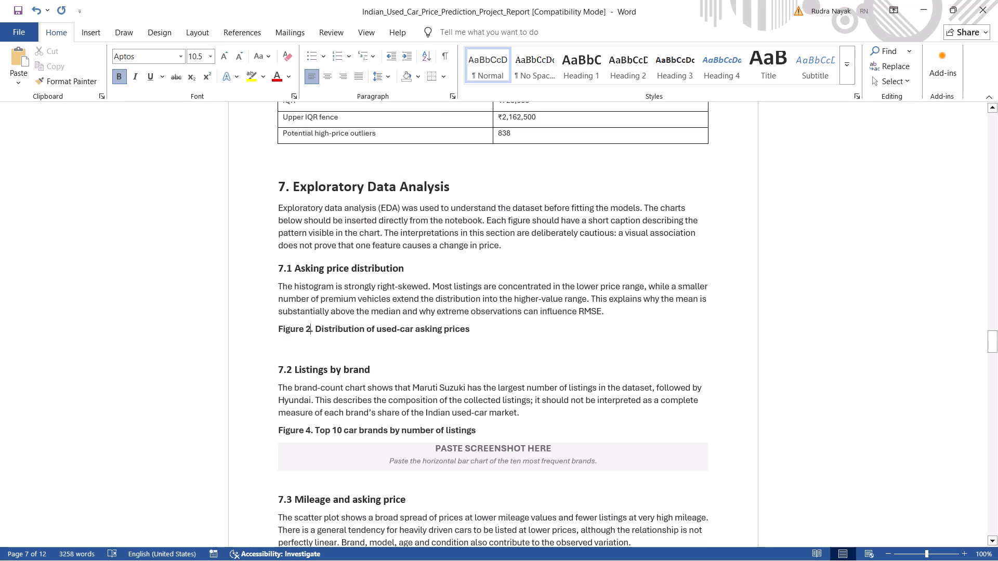
click(342, 340)
click(328, 344)
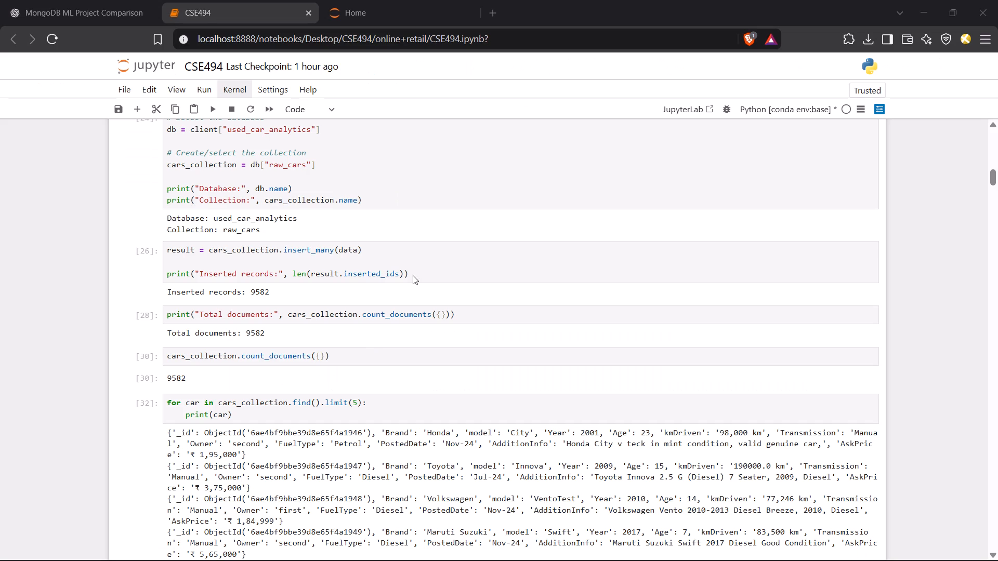
Switch to the CSE494 notebook in the browser and capture a screenshot of the "Distribution of Used Car Prices" histogram, including its title and axis labels.
scroll(413, 275, down, 4)
scroll(403, 412, down, 3)
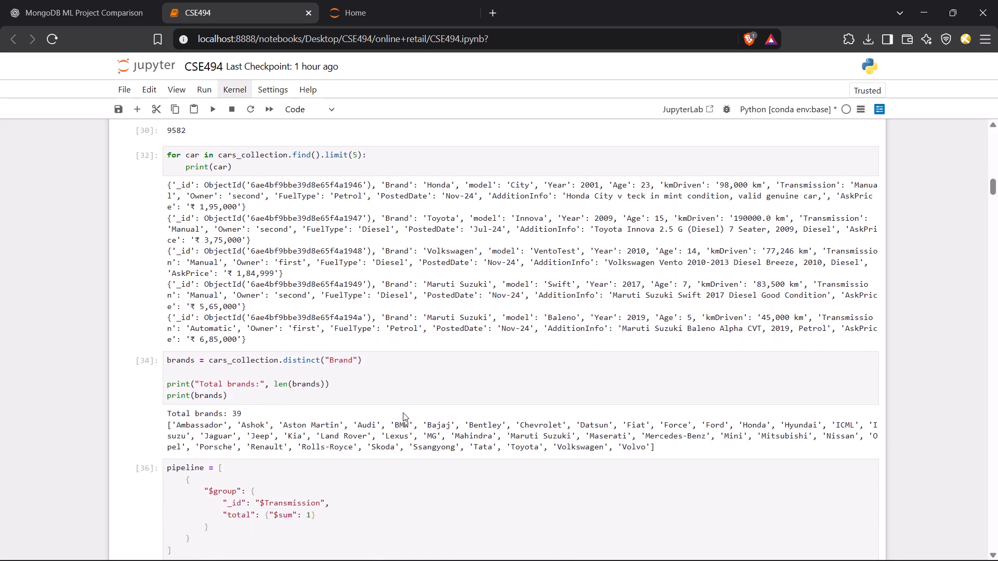
scroll(403, 412, down, 15)
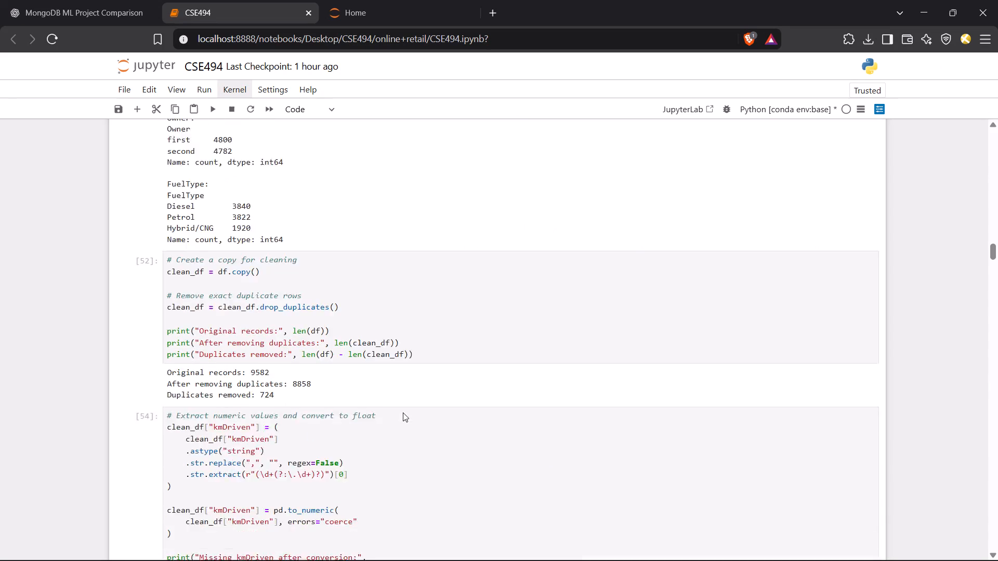
scroll(403, 412, down, 11)
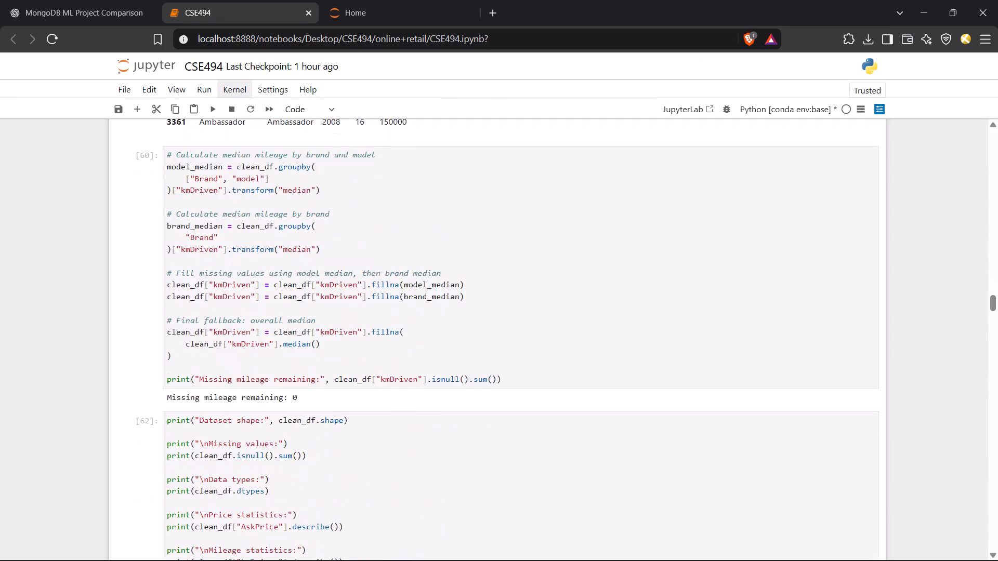
scroll(403, 412, down, 9)
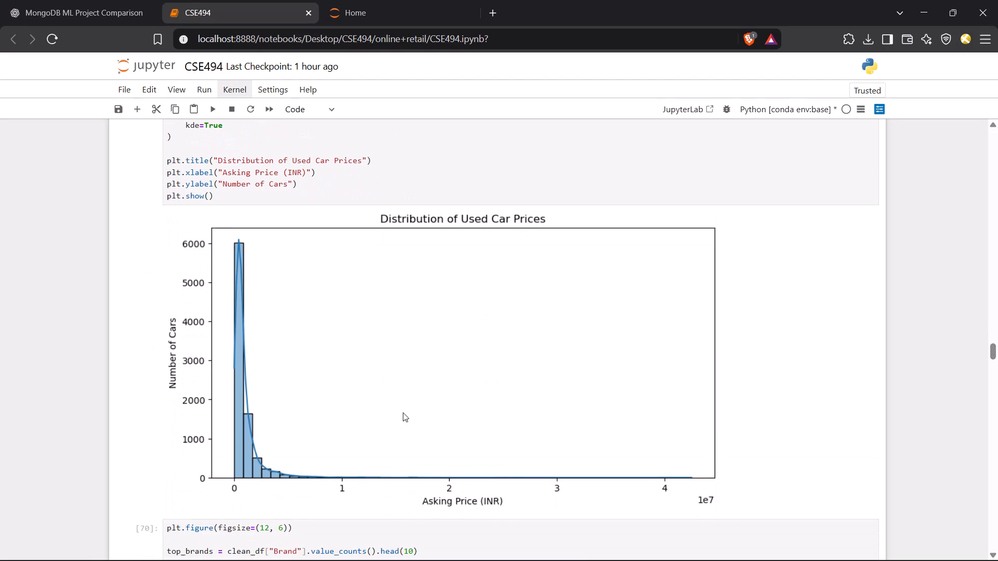
scroll(403, 412, down, 1)
scroll(403, 412, up, 1)
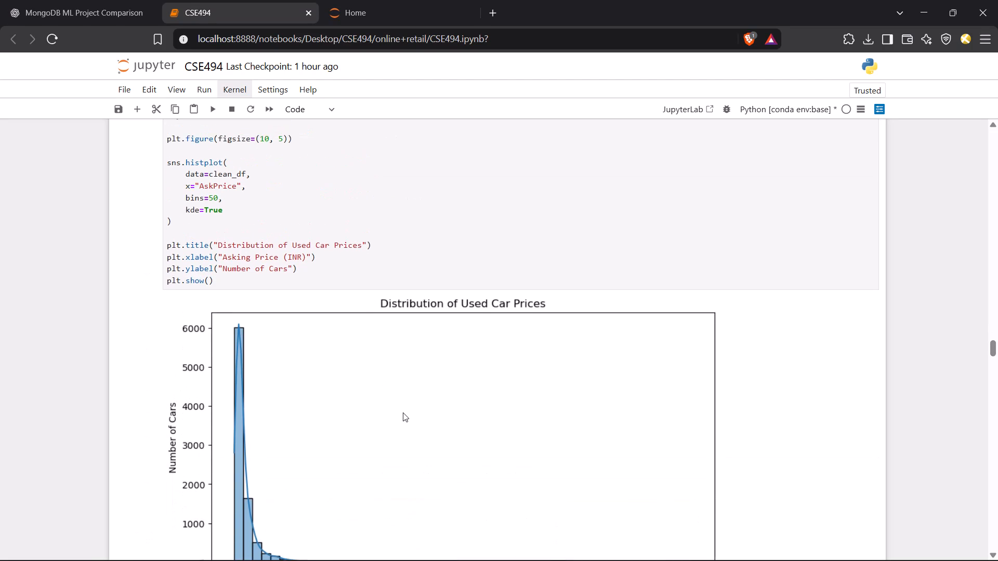
scroll(403, 412, up, 3)
scroll(403, 412, down, 2)
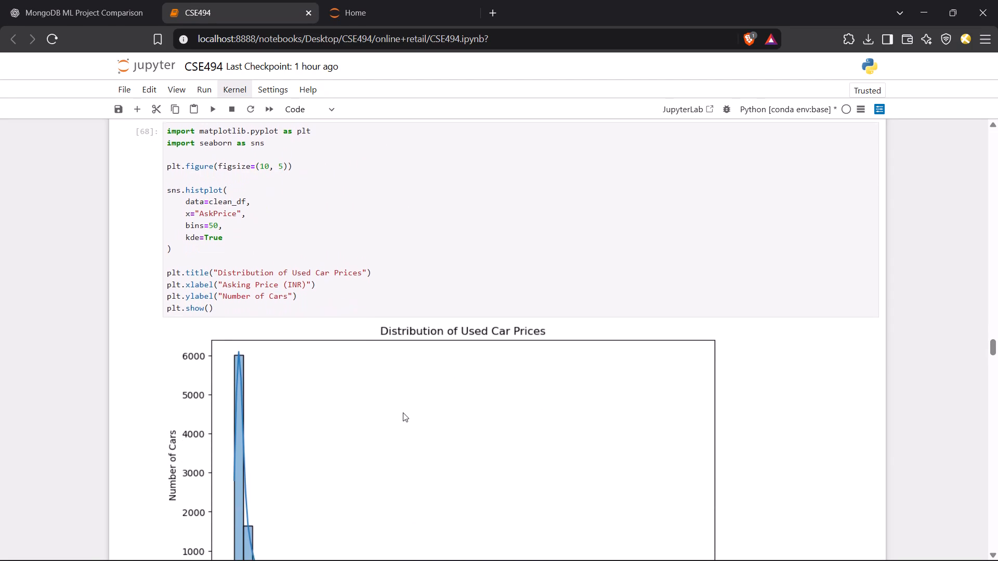
scroll(403, 412, down, 2)
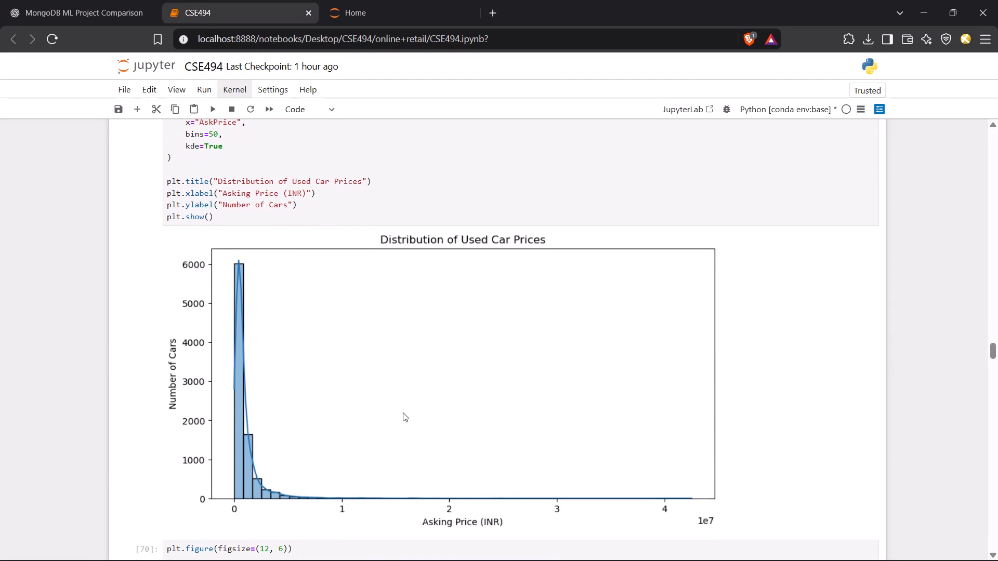
scroll(403, 412, up, 1)
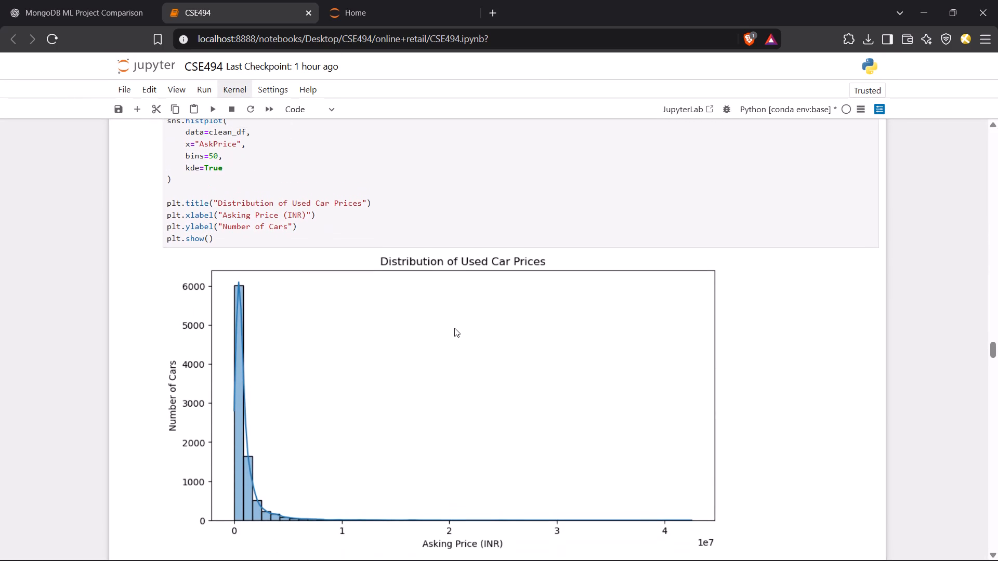
key(Print)
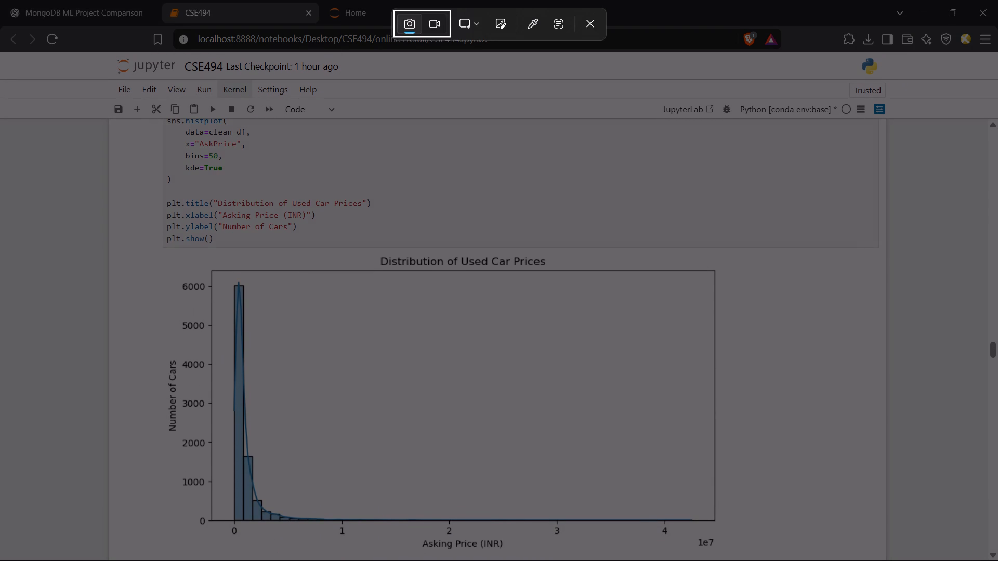
drag(166, 247, 789, 406)
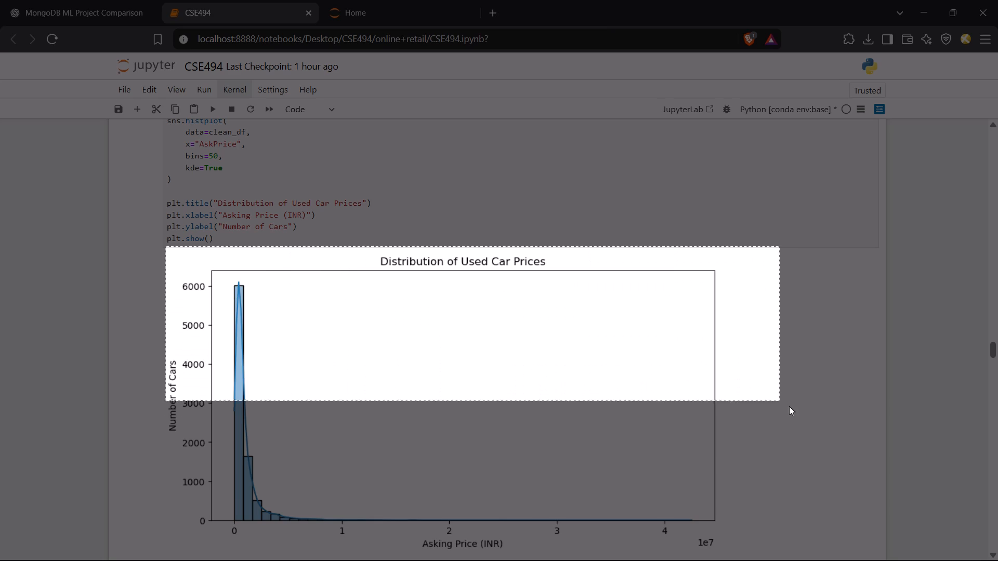
drag(789, 406, 815, 559)
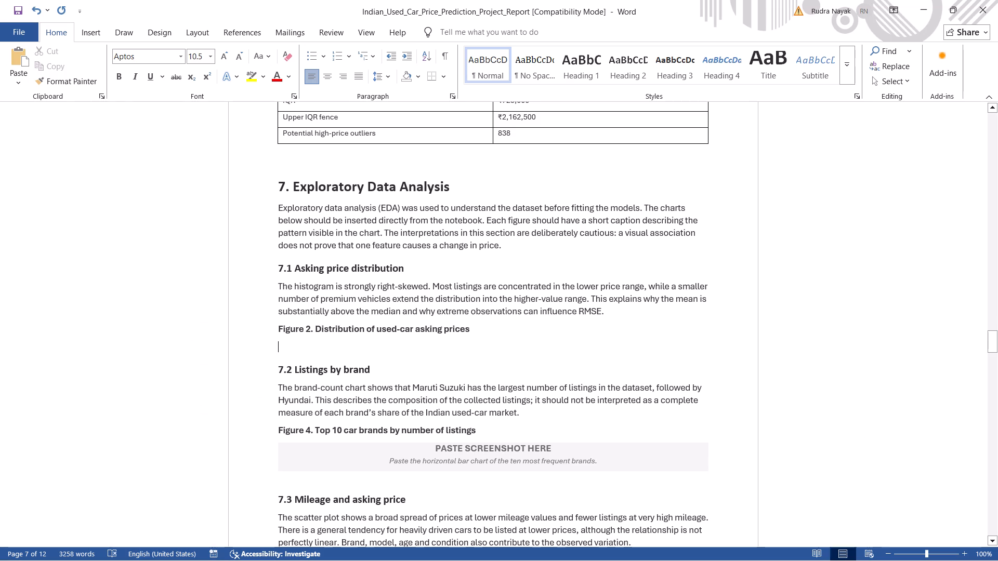
Paste the captured histogram into the Word report, under the Figure 2 caption.
key(ctrl+v)
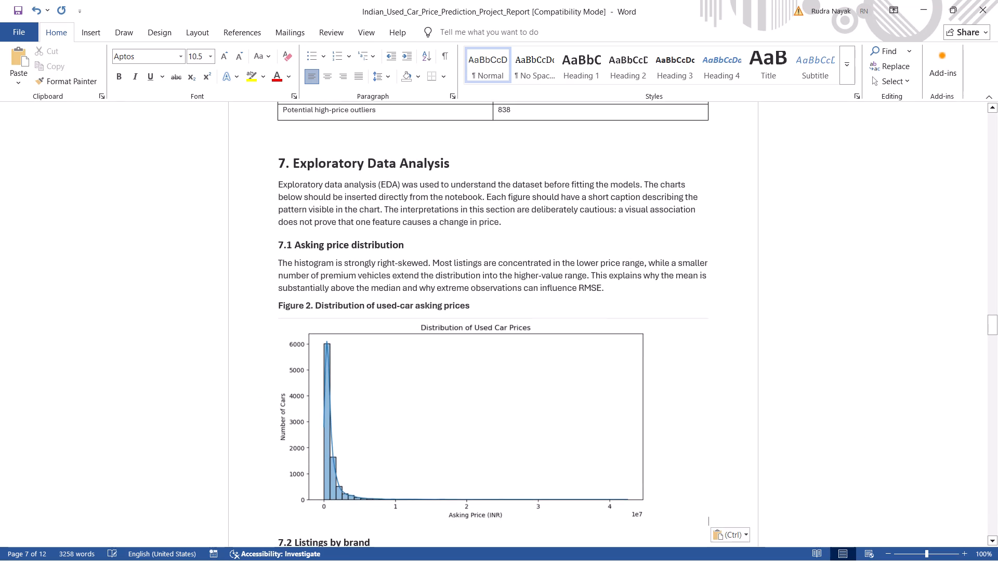
Delete the screenshot placeholder table under the "Top 10 car brands by number of listings" caption.
scroll(560, 447, down, 3)
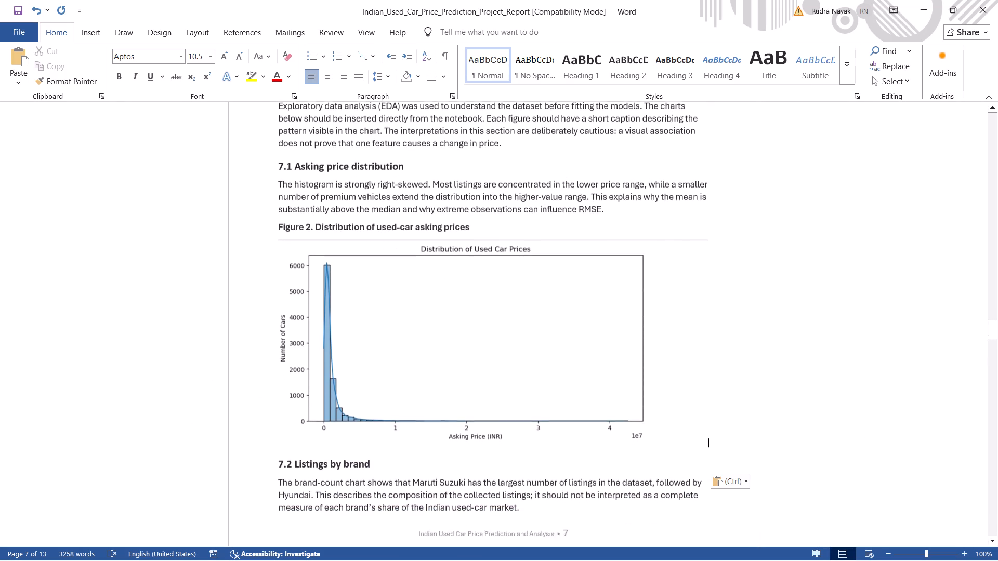
scroll(560, 447, down, 3)
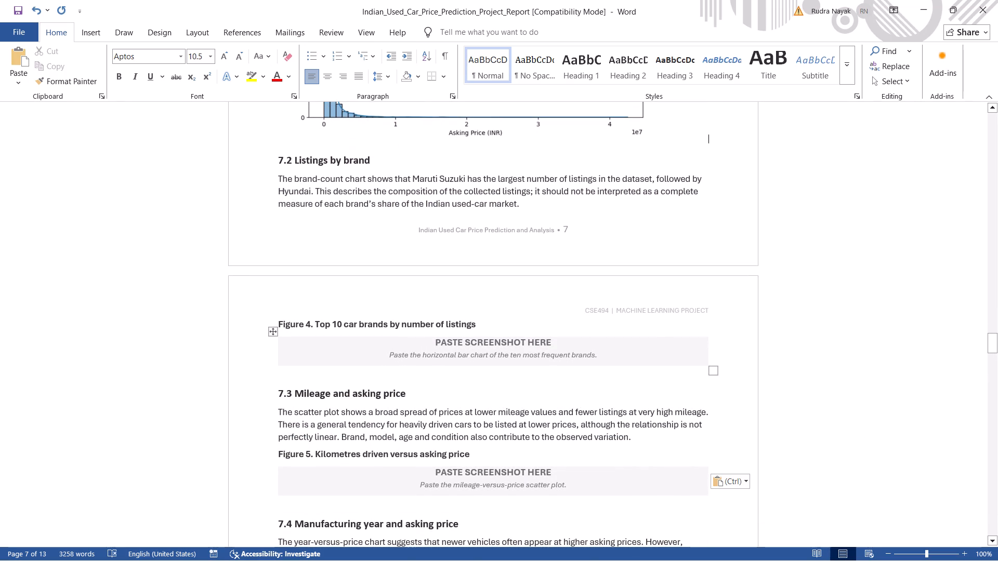
click(273, 330)
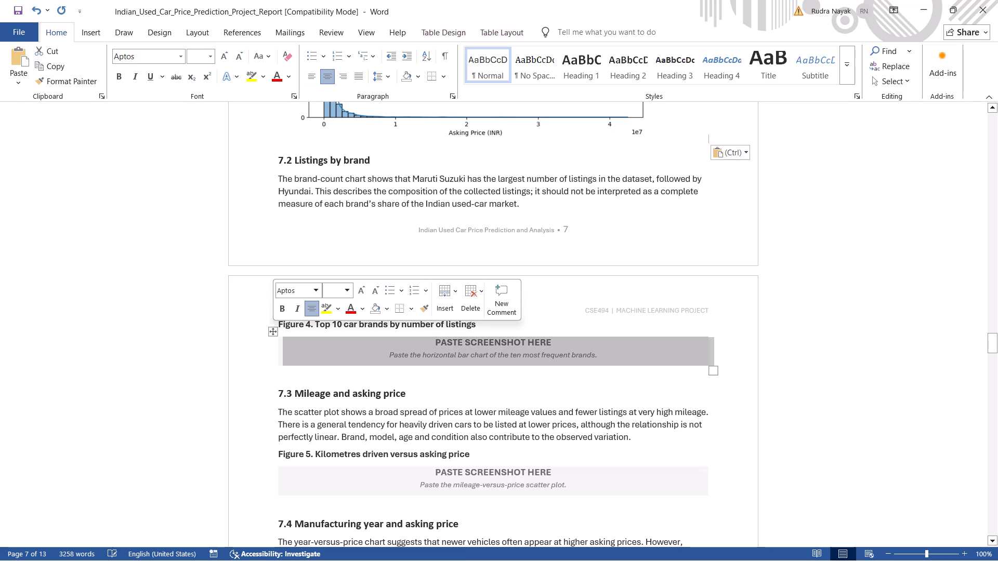
right_click(273, 330)
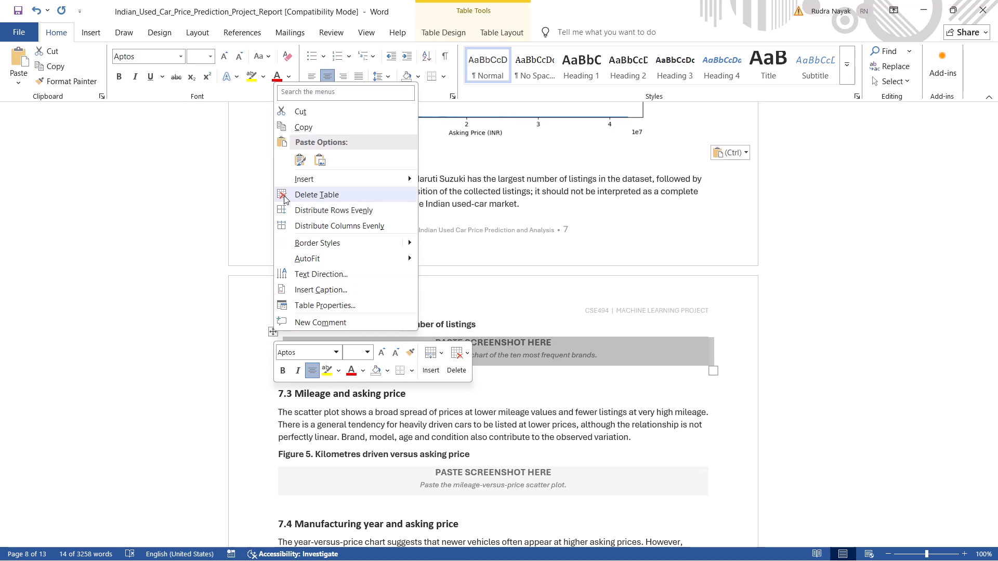
click(284, 195)
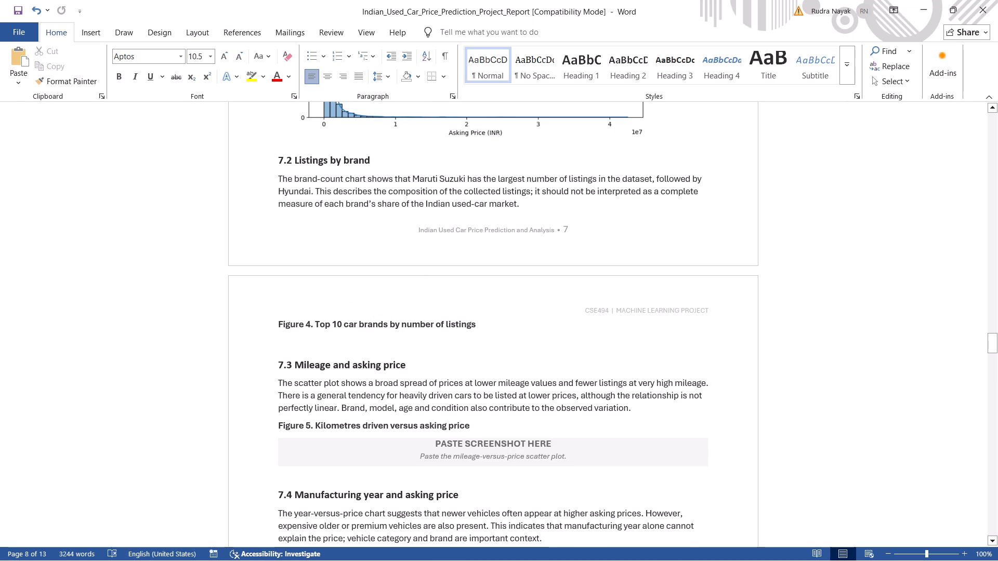
Change the figure number in the "Top 10 car brands by number of listings" caption to 3 and place the cursor on the empty line below it.
click(310, 324)
key(BackSpace)
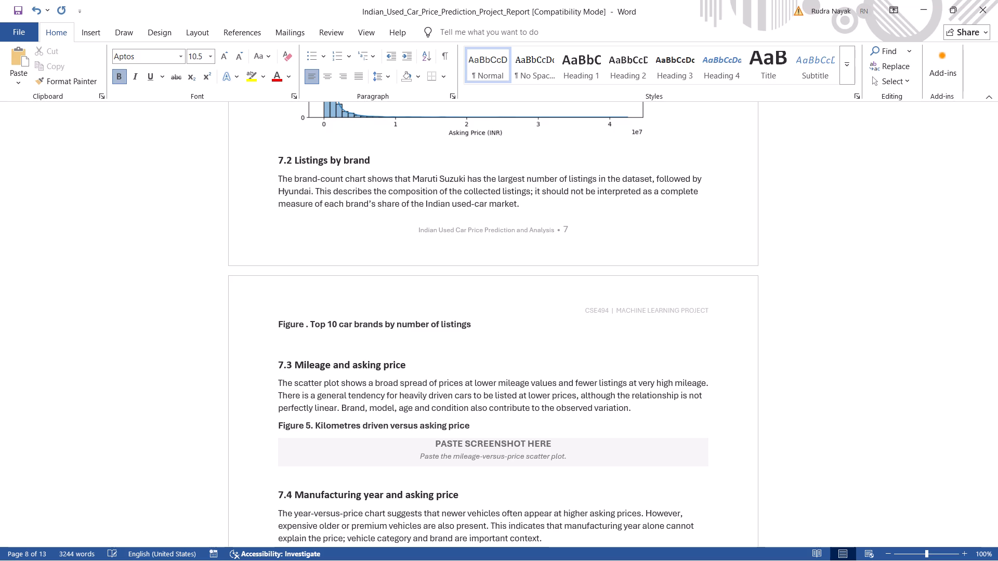
key(3)
click(311, 338)
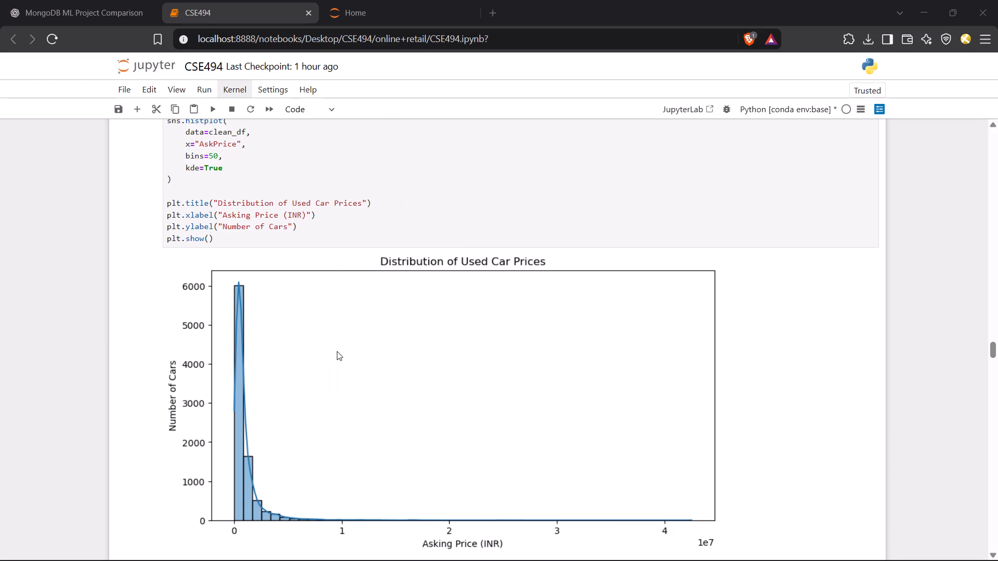
Capture a screenshot of the "Top 10 Car Brands by Listings" bar chart in the CSE494 notebook, including its title and axis labels.
scroll(402, 370, down, 4)
scroll(500, 357, down, 1)
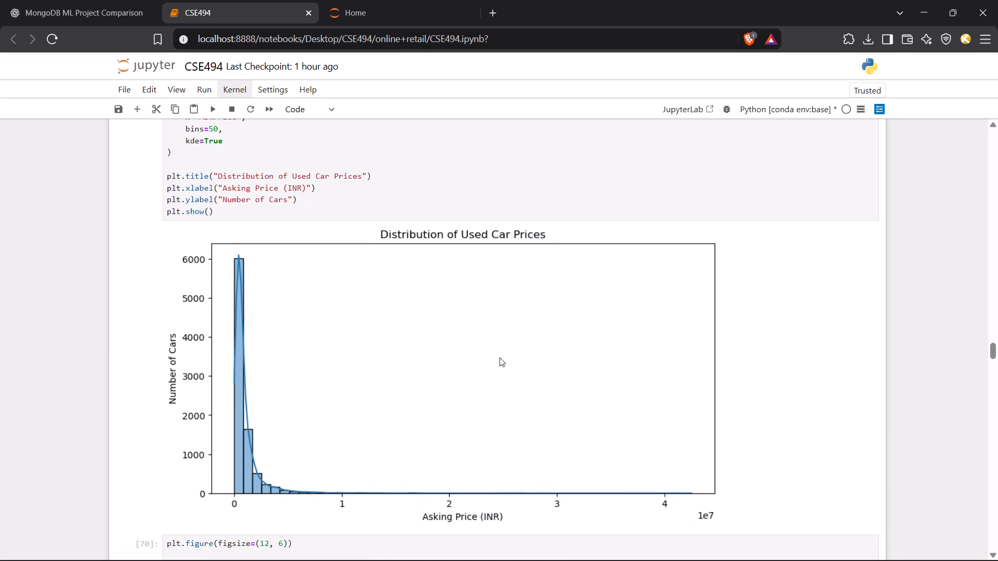
scroll(500, 357, down, 6)
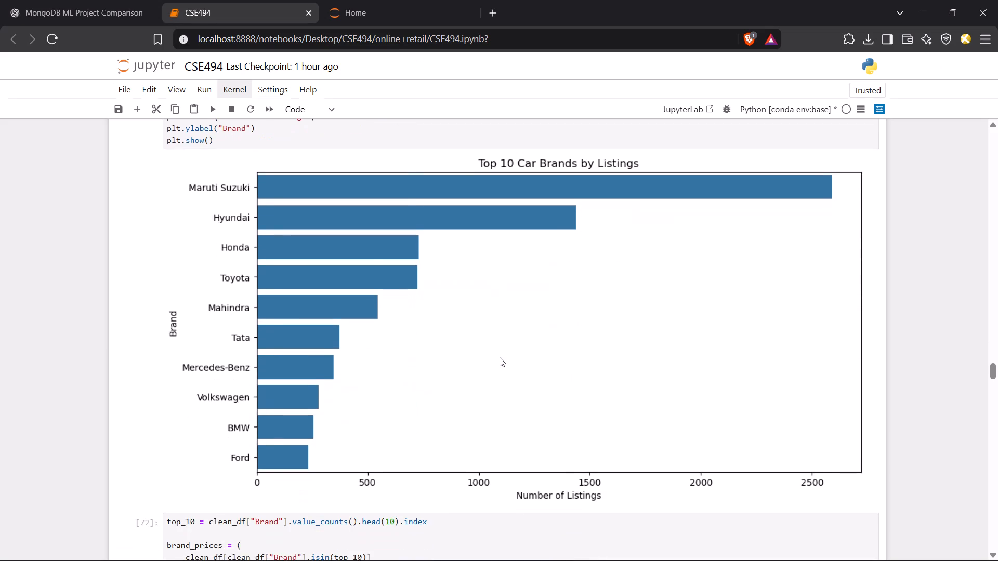
key(Print)
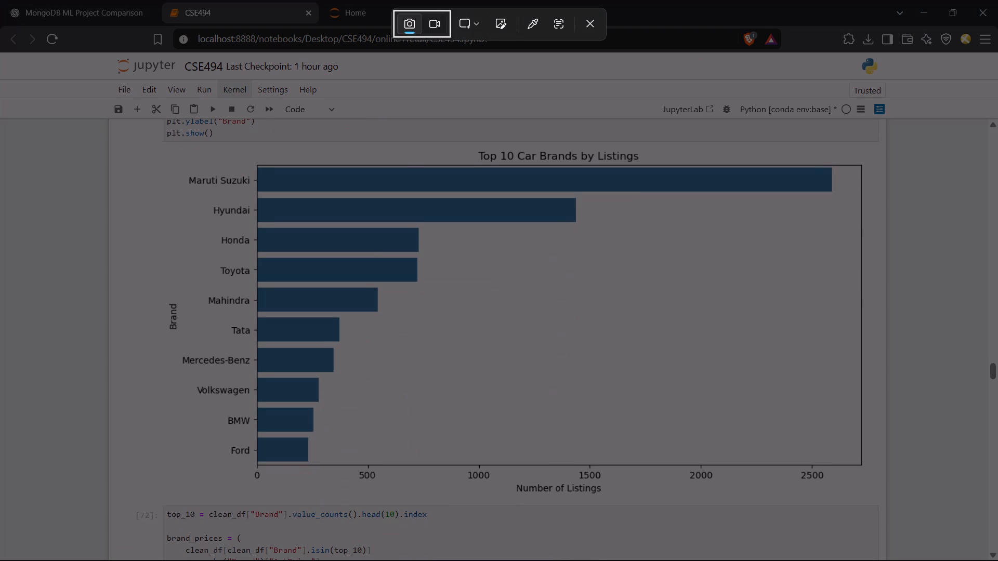
drag(163, 143, 691, 350)
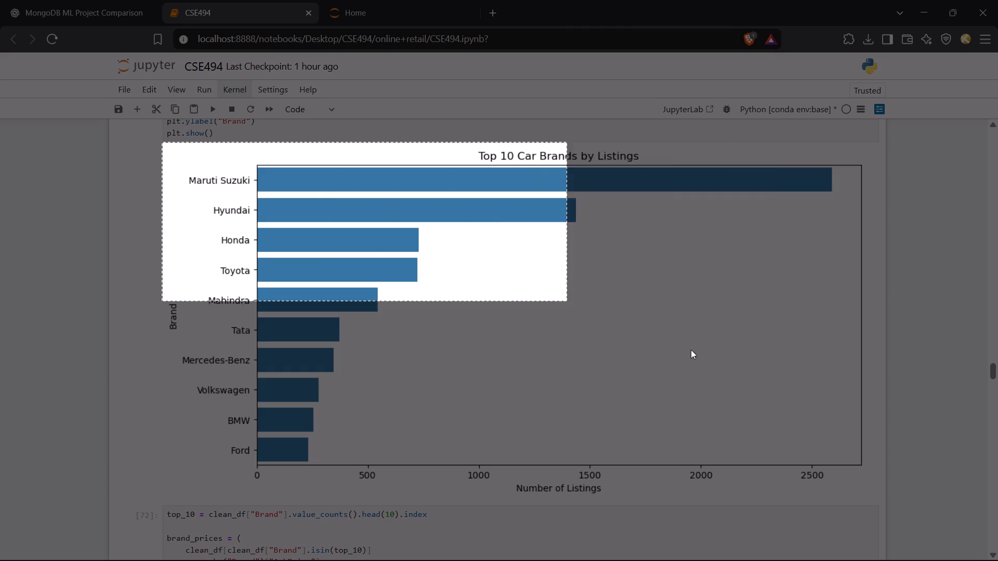
drag(691, 350, 875, 498)
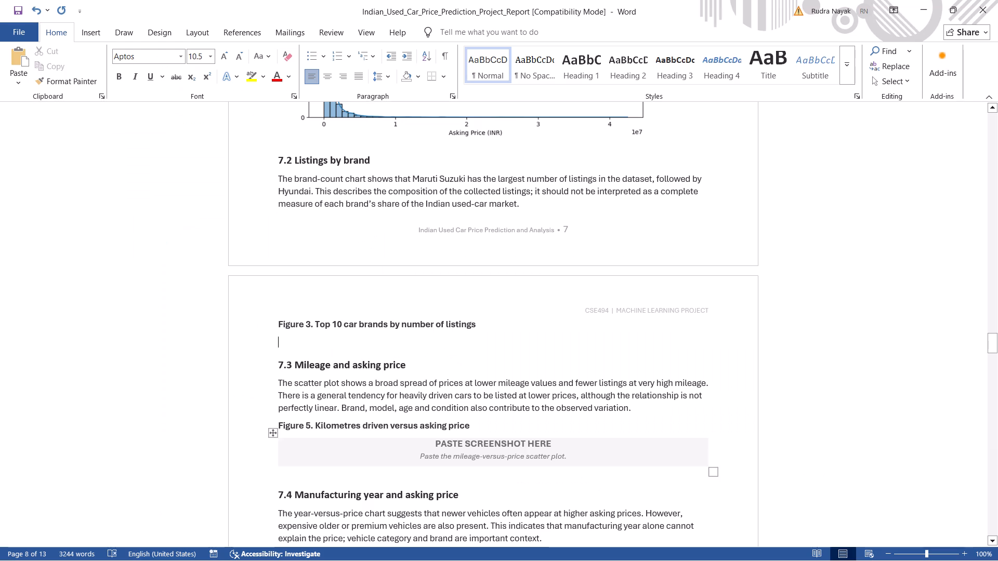
Switch to the Word report and paste the captured brand chart under the Figure 3 caption.
key(ctrl+v)
Delete the screenshot placeholder table under the "Kilometres driven versus asking price" caption in section 7.3.
scroll(522, 395, down, 1)
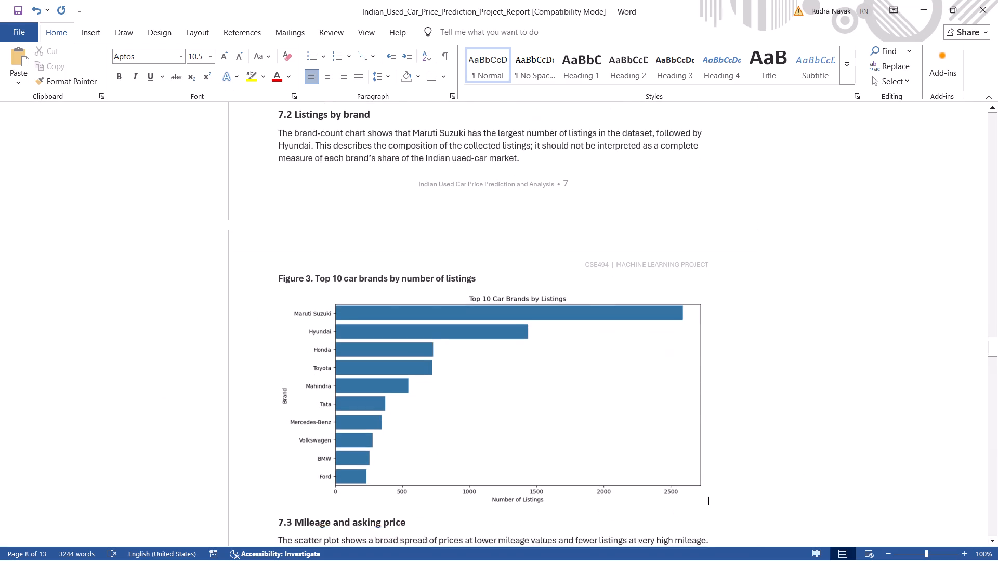
scroll(522, 395, down, 3)
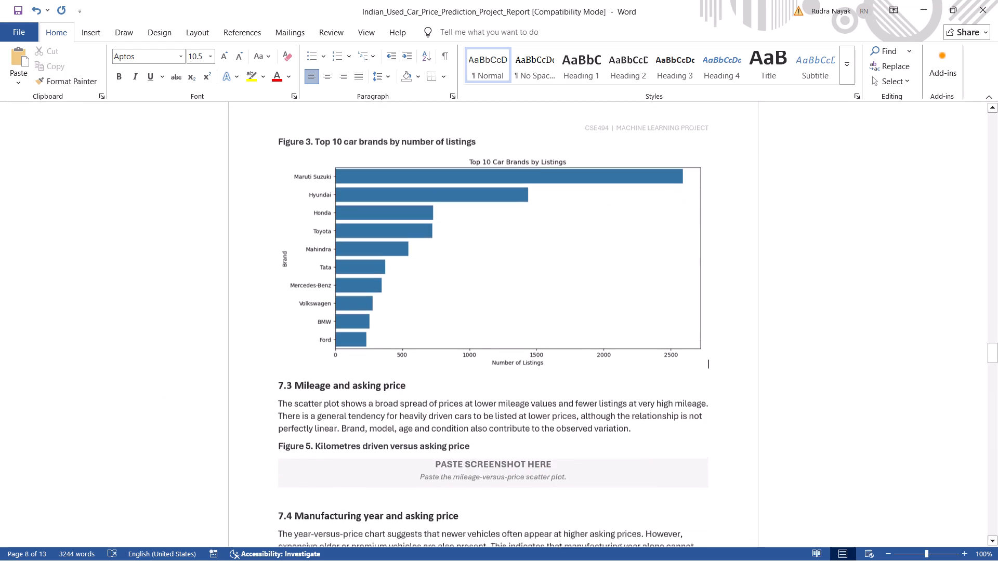
scroll(522, 395, down, 1)
click(311, 411)
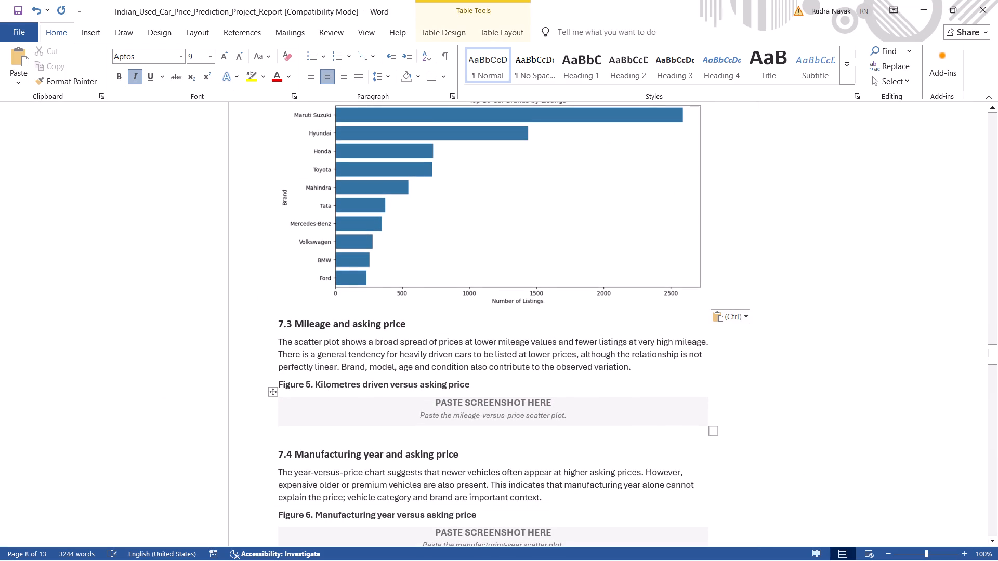
click(272, 391)
right_click(272, 391)
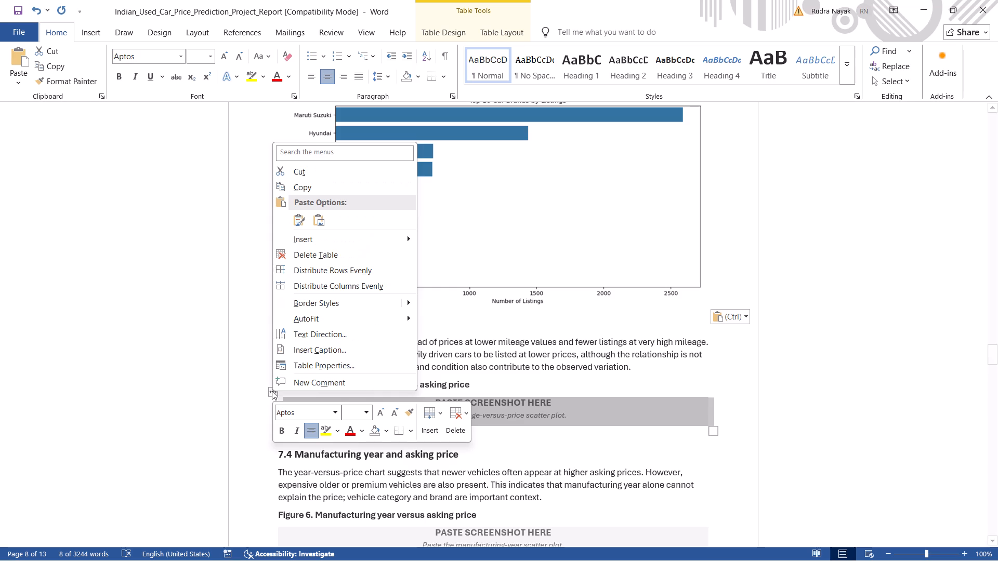
click(296, 255)
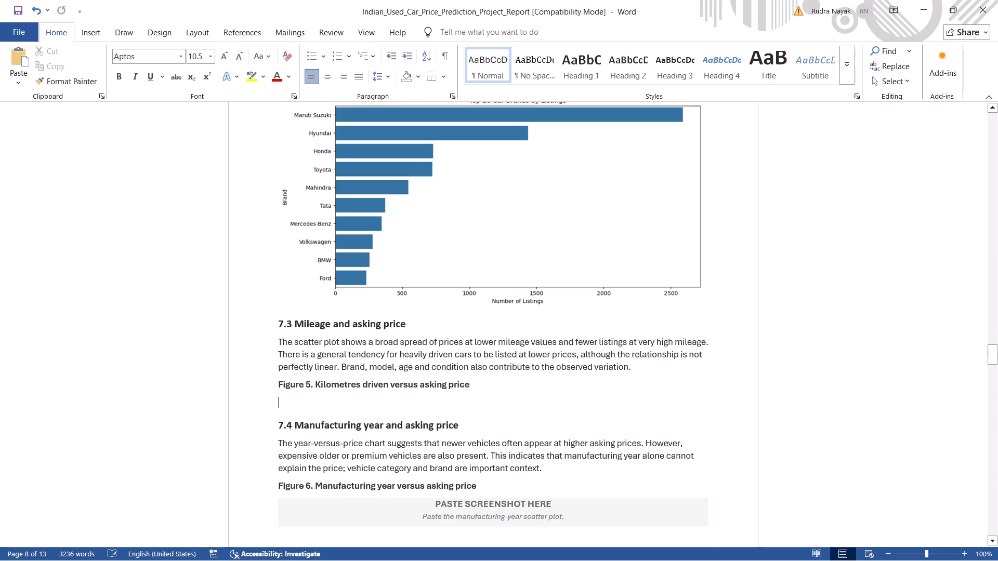
Change the figure number in the "Kilometres driven versus asking price" caption to 4 and place the cursor on the empty line below it.
click(311, 382)
key(BackSpace)
key(4)
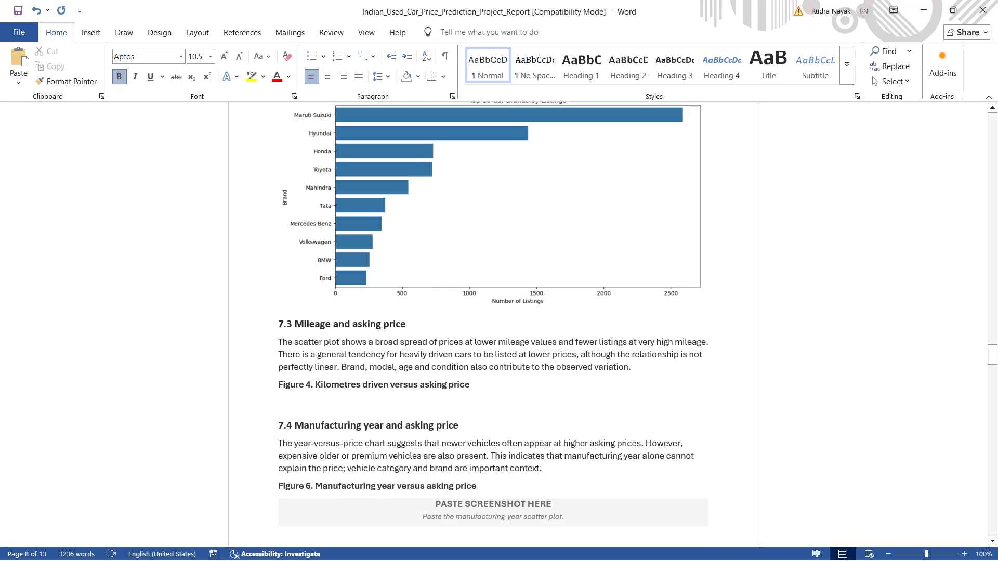
click(307, 398)
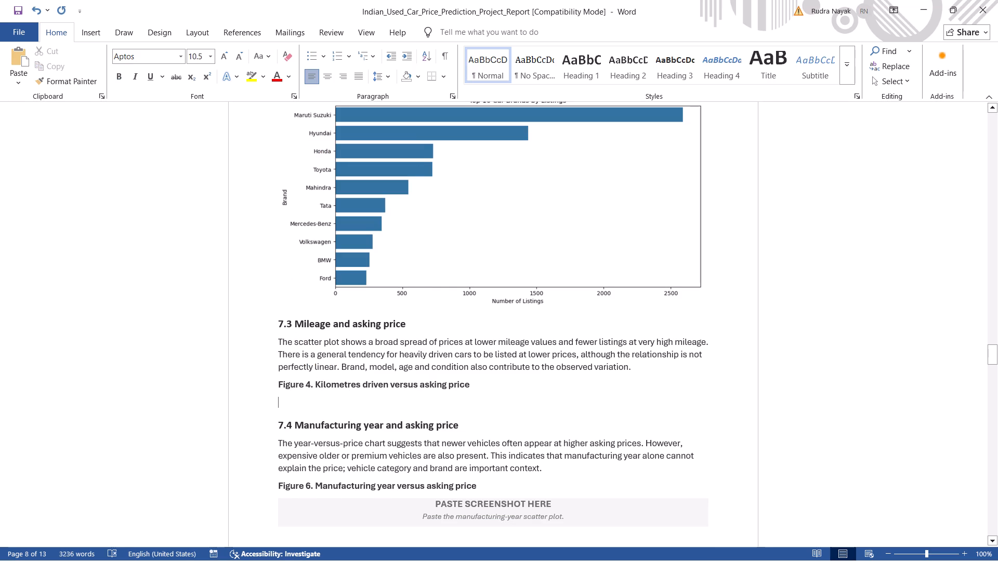
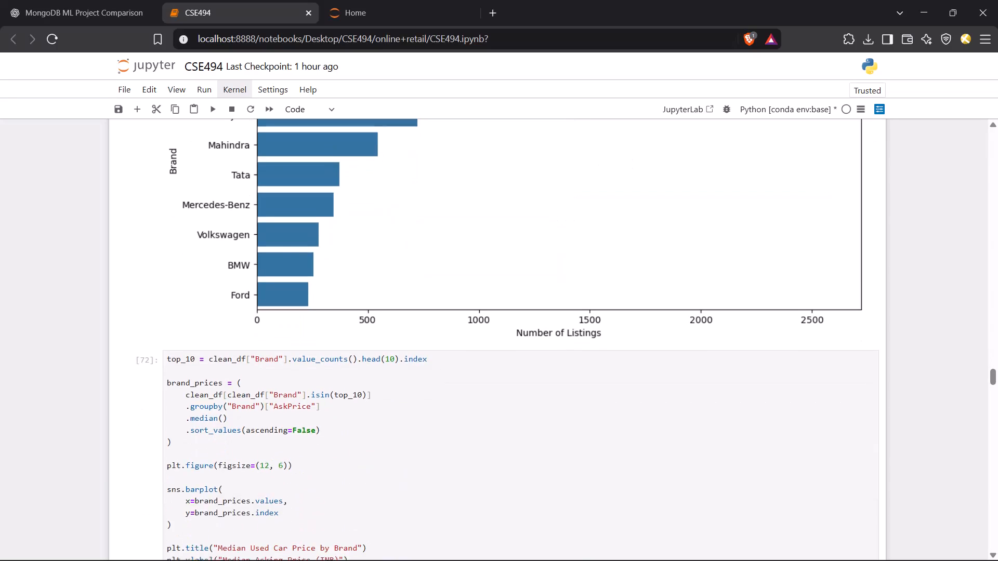
Capture a screenshot of the "Mileage vs Used Car Price" scatter plot in the CSE494 notebook, including its title and axis labels.
scroll(452, 421, down, 2)
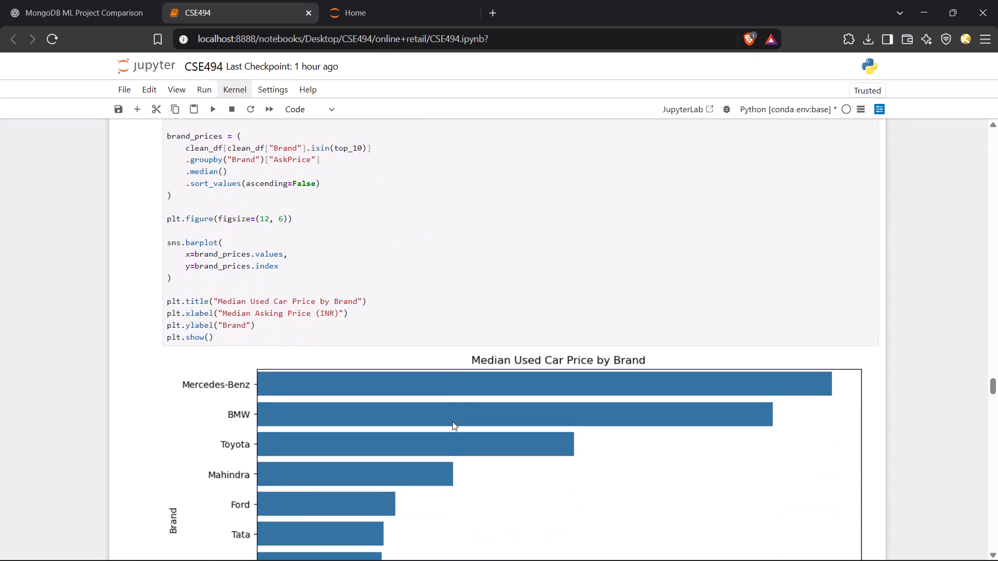
scroll(452, 421, down, 4)
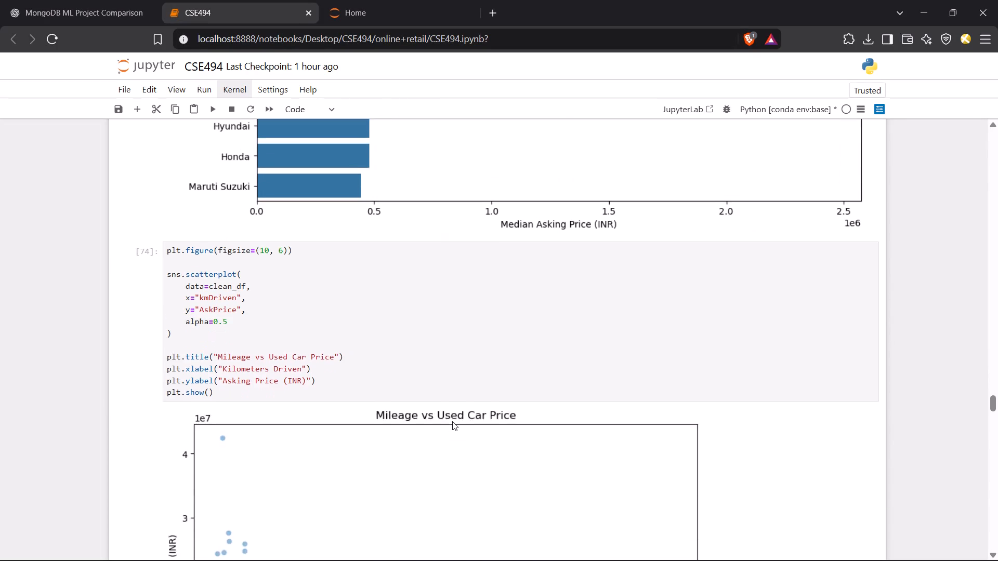
scroll(452, 421, down, 2)
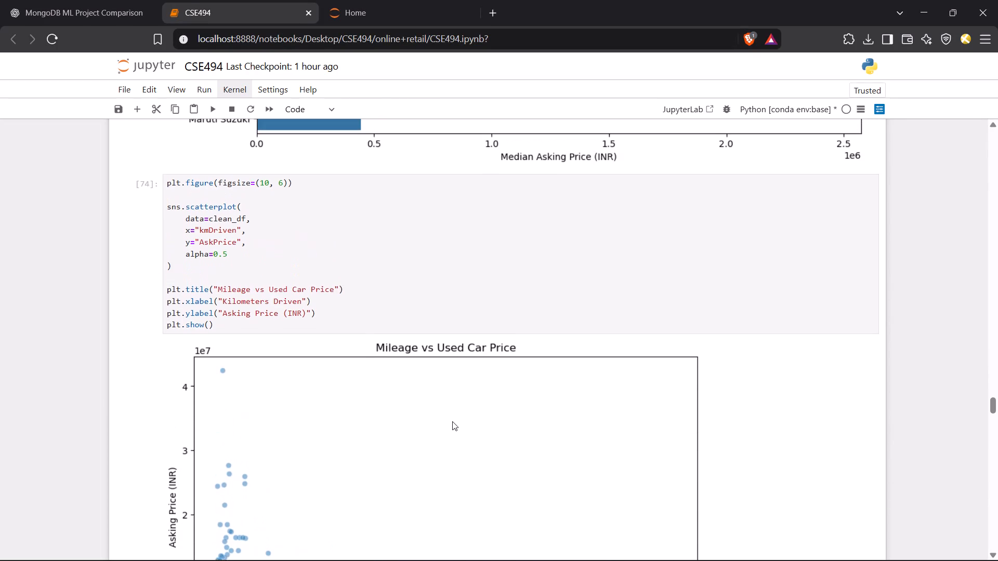
scroll(452, 421, down, 3)
scroll(452, 421, up, 1)
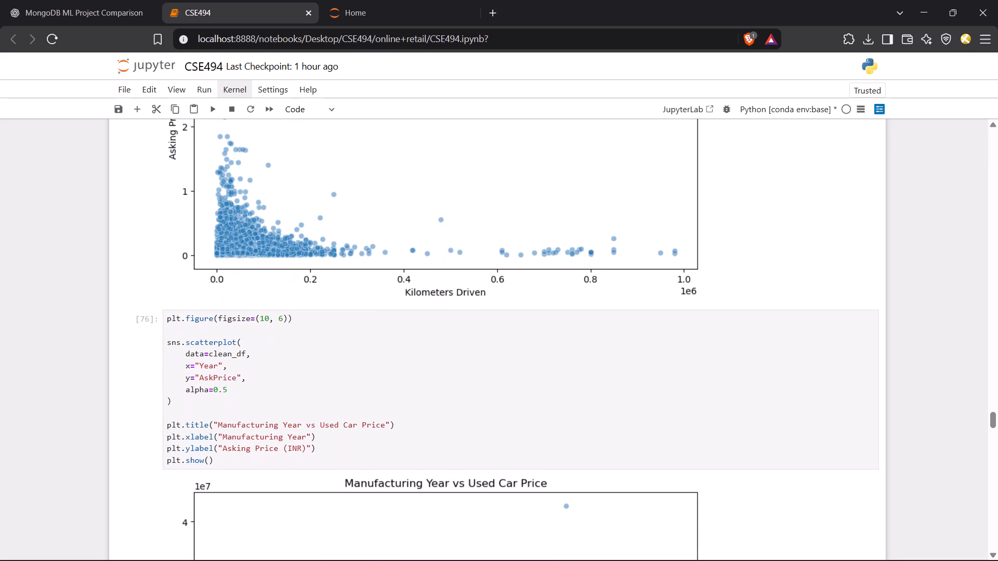
scroll(452, 421, up, 1)
scroll(452, 421, down, 3)
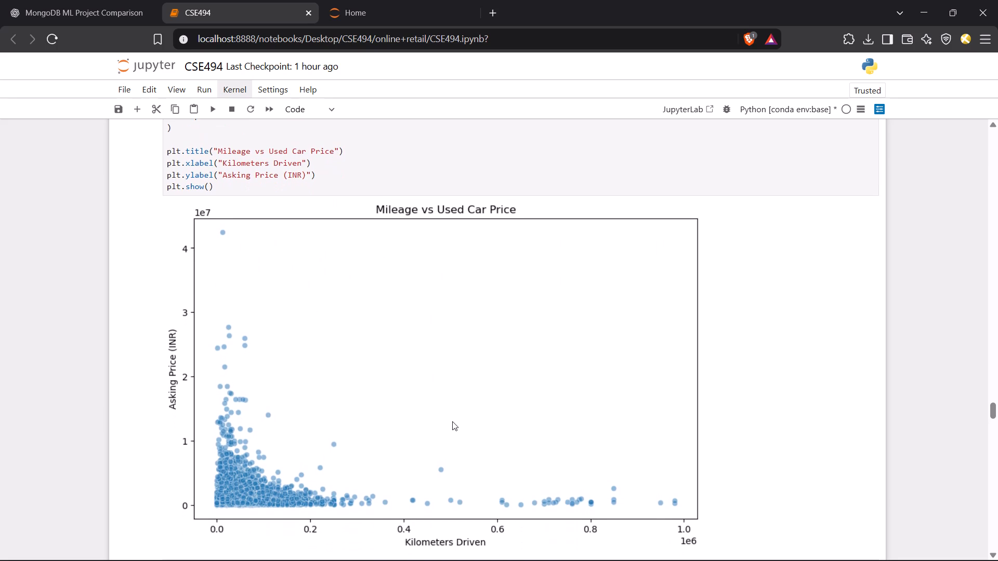
key(Print)
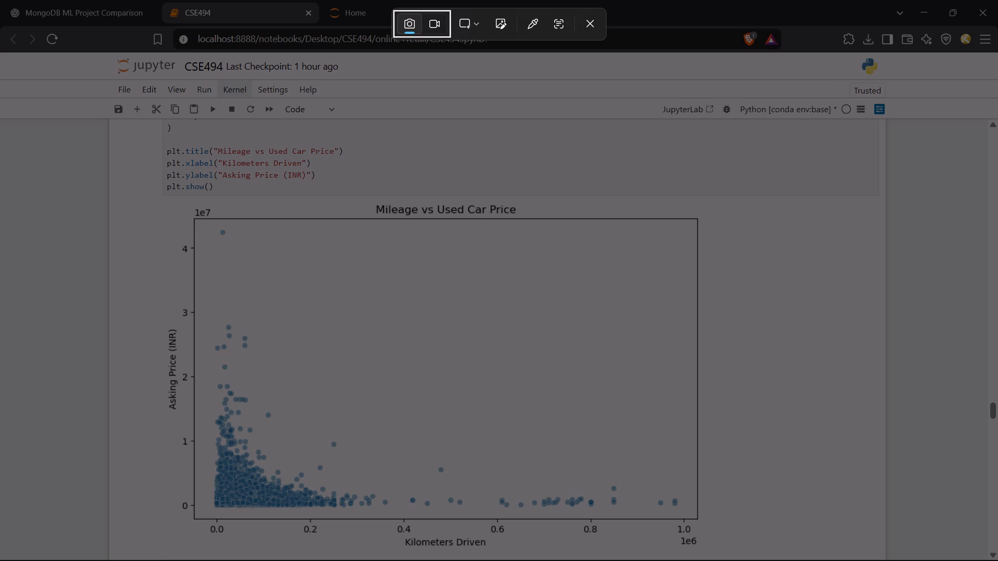
drag(158, 196, 733, 485)
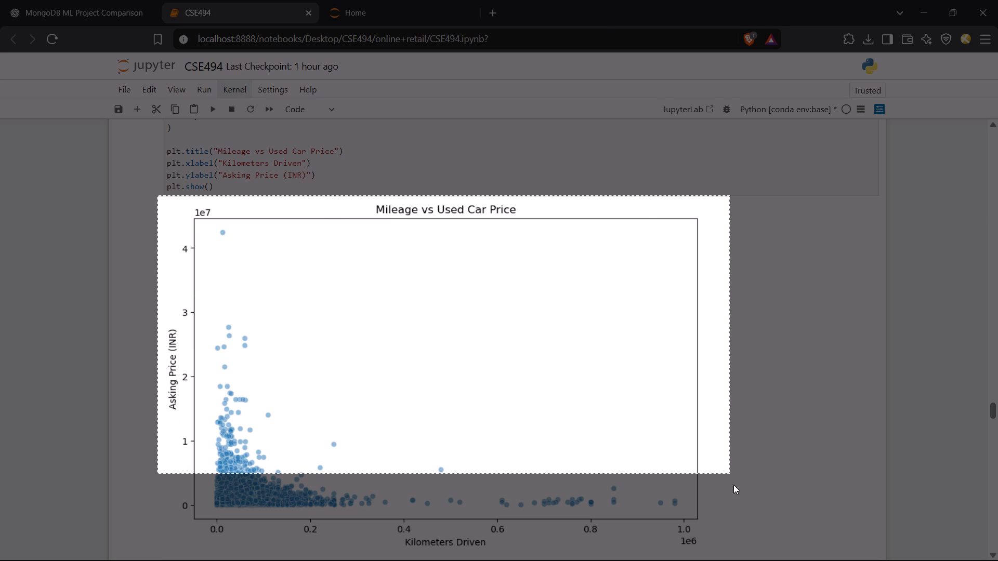
drag(733, 485, 751, 556)
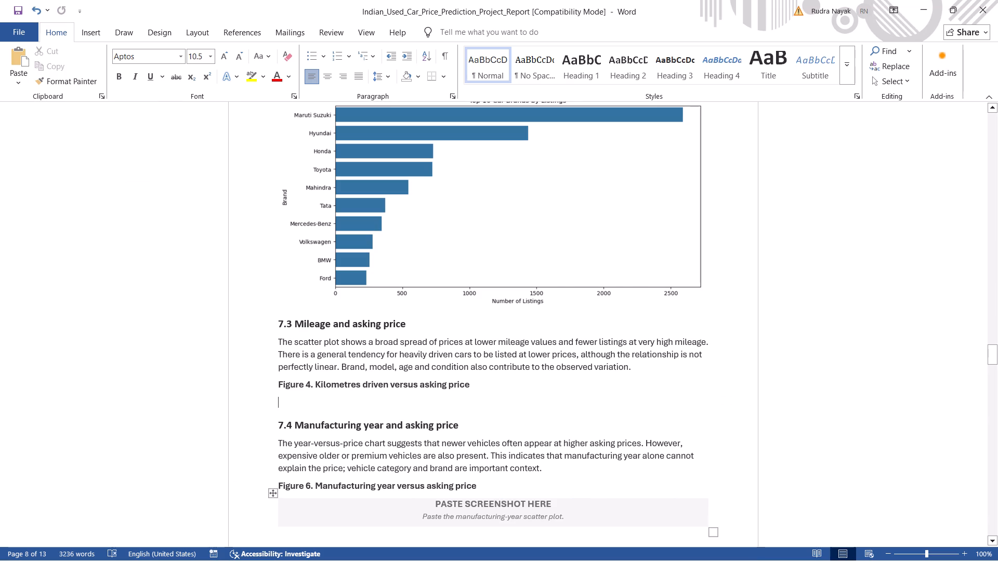
Switch to the Word report and paste the captured mileage scatter plot under the Figure 4 caption.
key(ctrl+v)
Delete the screenshot placeholder table under the "Manufacturing year versus asking price" caption in section 7.4.
scroll(535, 446, down, 3)
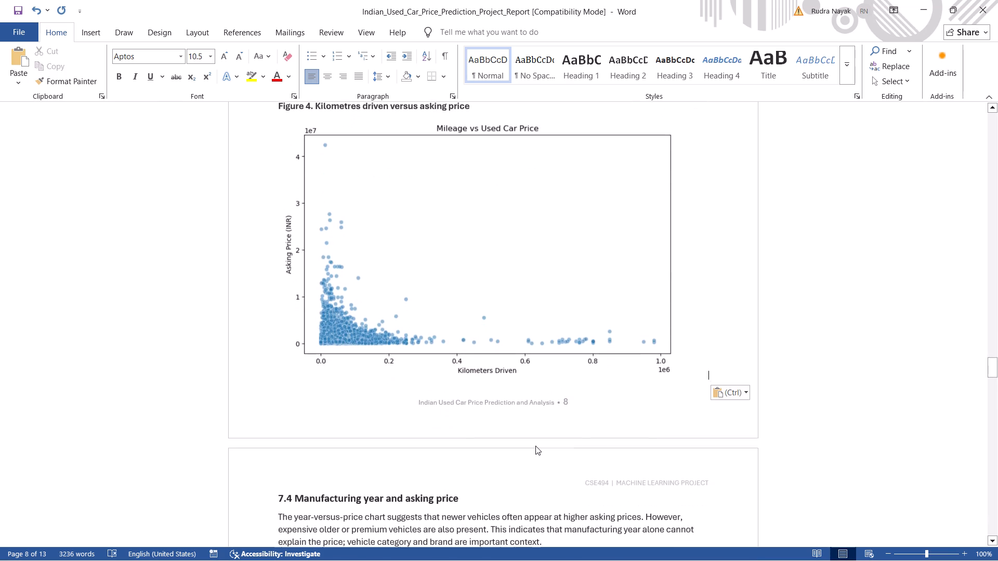
scroll(535, 446, down, 1)
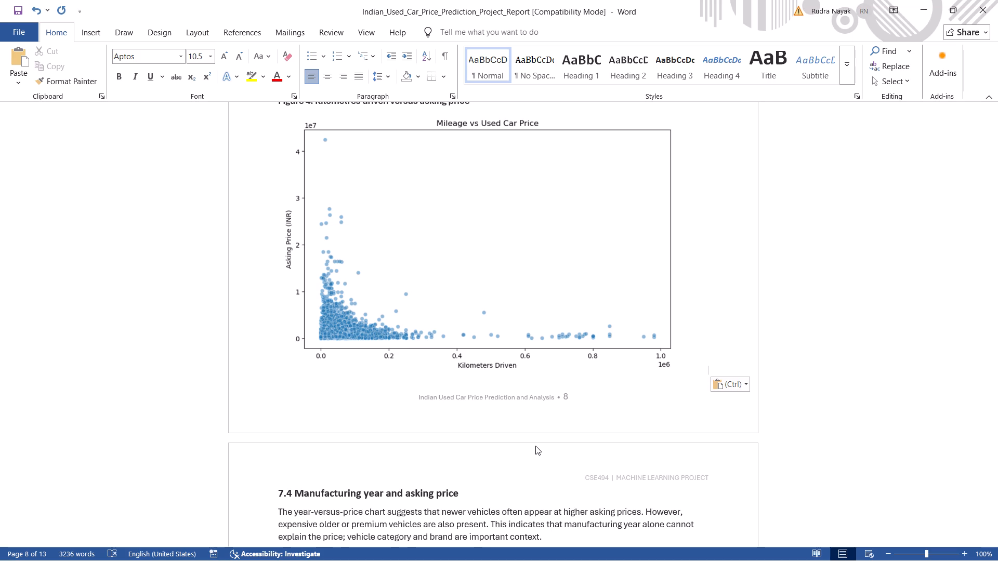
scroll(535, 446, down, 2)
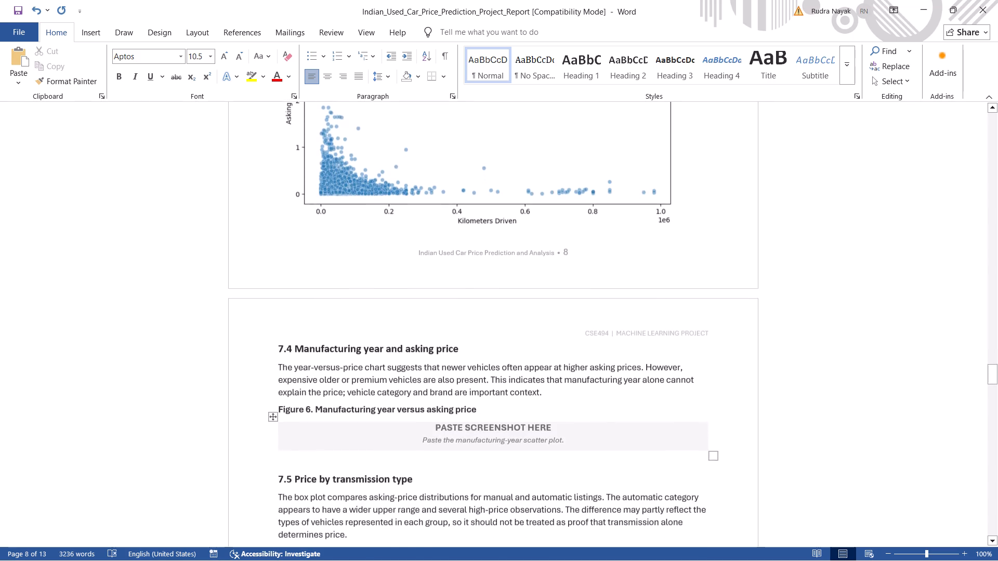
scroll(535, 446, down, 1)
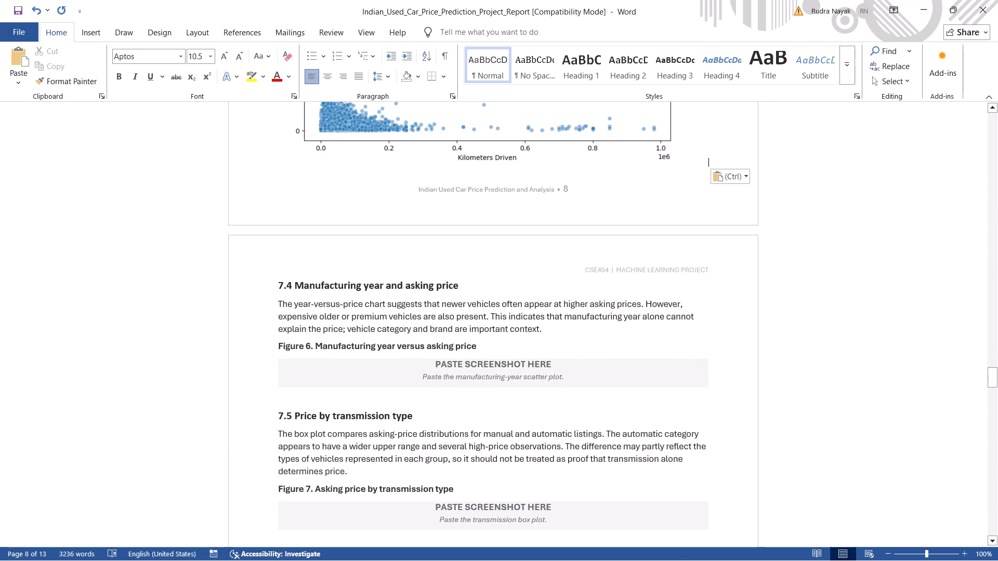
click(272, 355)
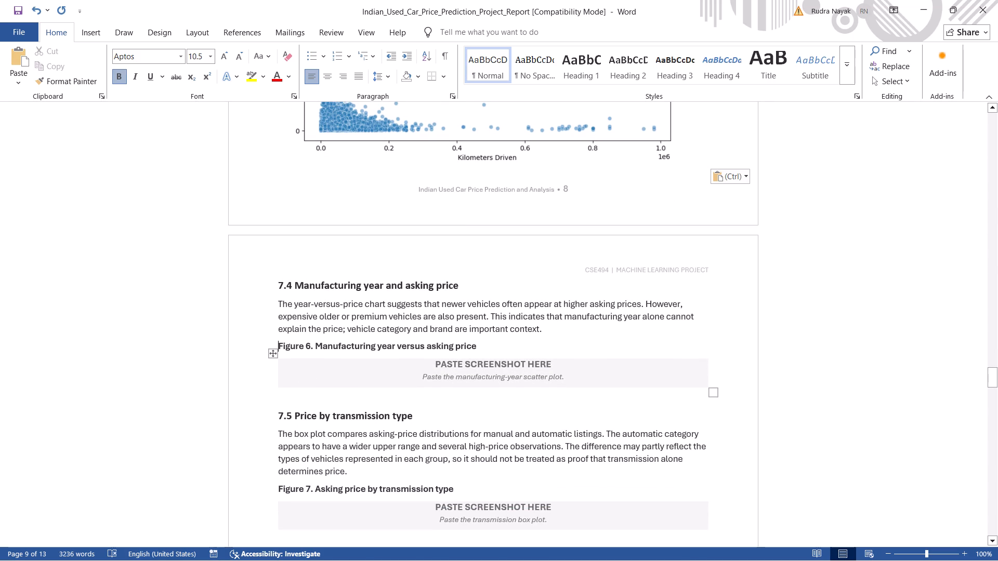
click(274, 353)
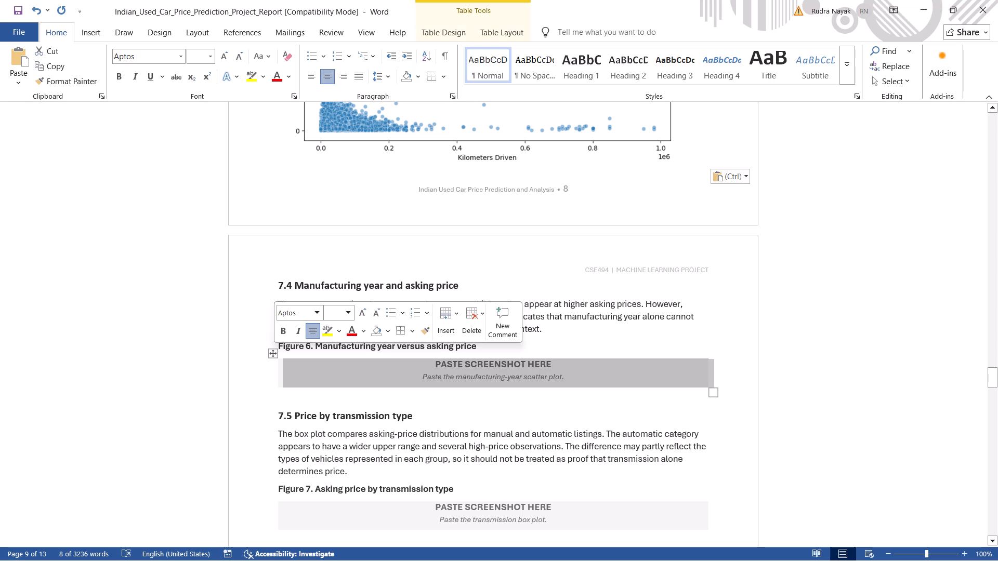
right_click(274, 353)
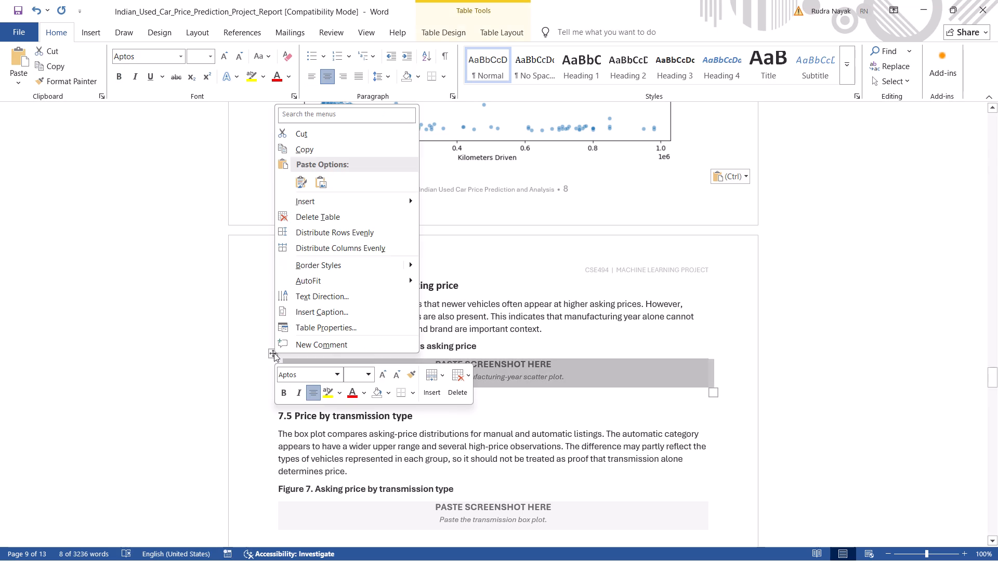
click(306, 210)
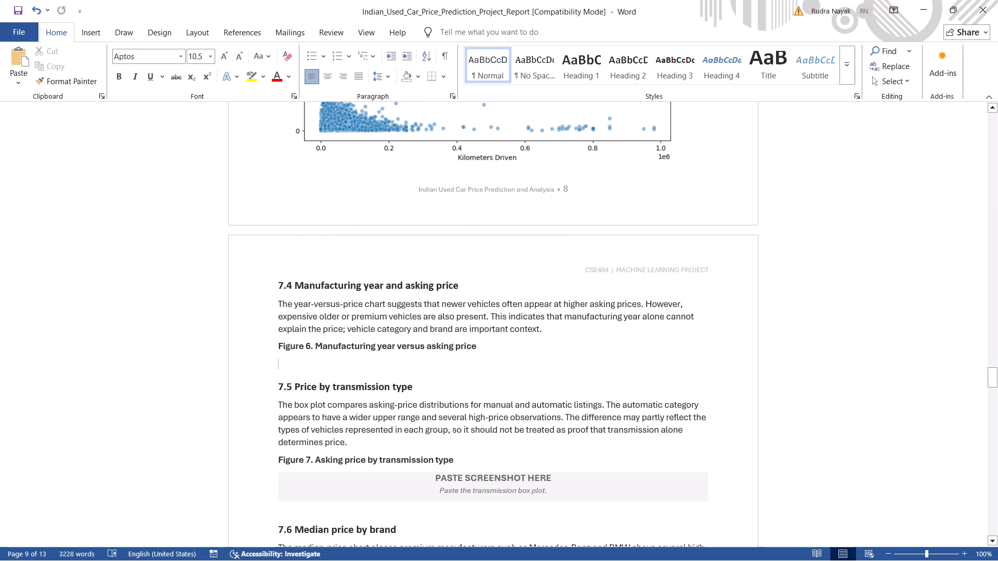
Change the figure number in the "Manufacturing year versus asking price" caption to 5 and place the cursor on the empty line below it.
scroll(329, 335, up, 2)
scroll(329, 335, right, 1)
scroll(329, 335, down, 2)
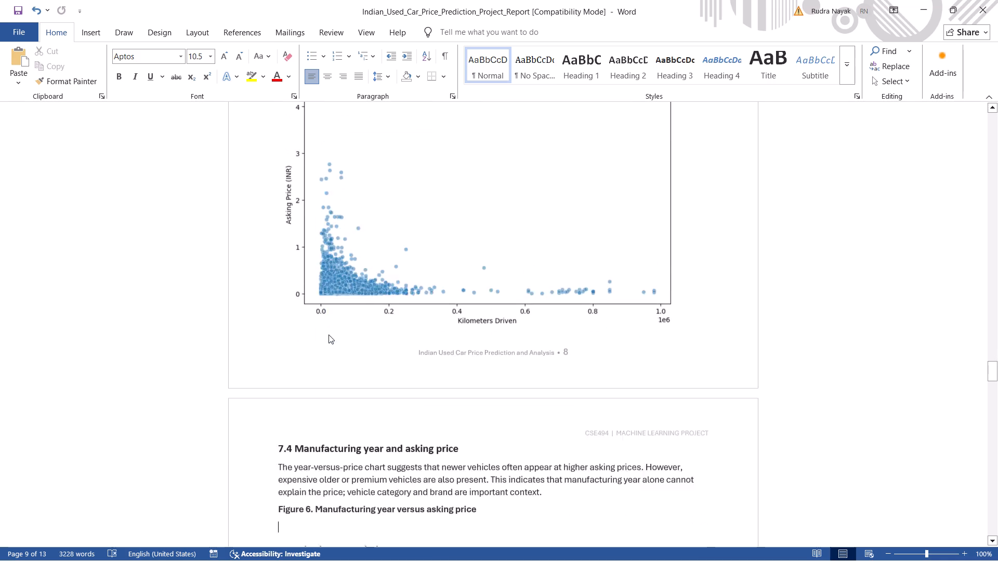
click(311, 463)
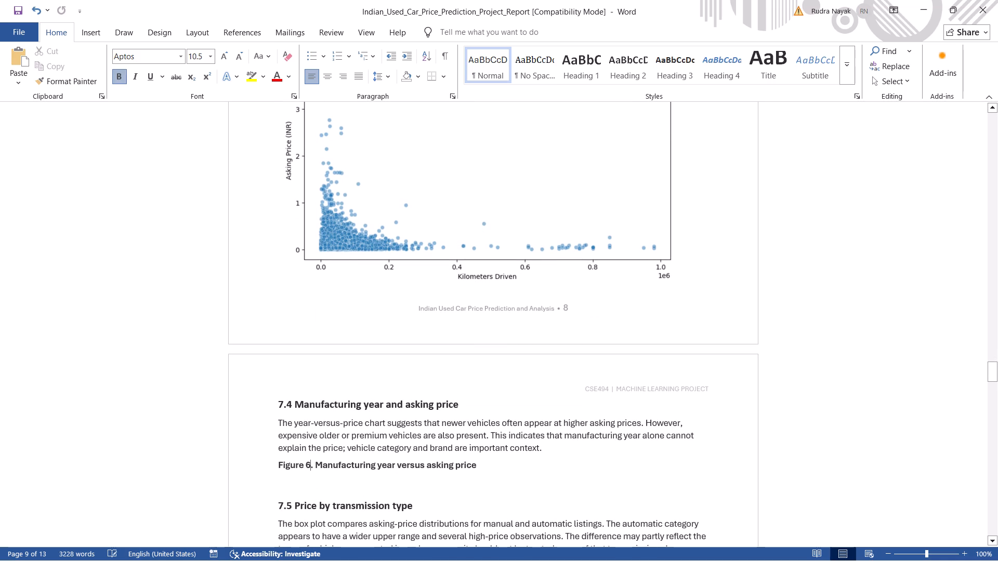
key(BackSpace)
key(5)
click(304, 485)
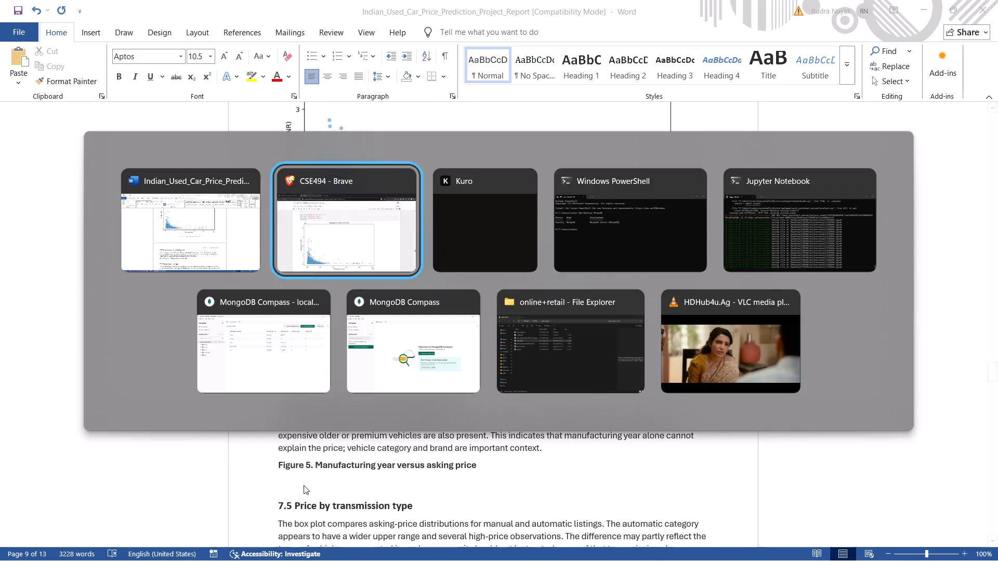
Switch to the CSE494 notebook and capture a screenshot of the "Manufacturing Year vs Used Car Price" scatter plot with its title and axis labels.
scroll(365, 400, down, 4)
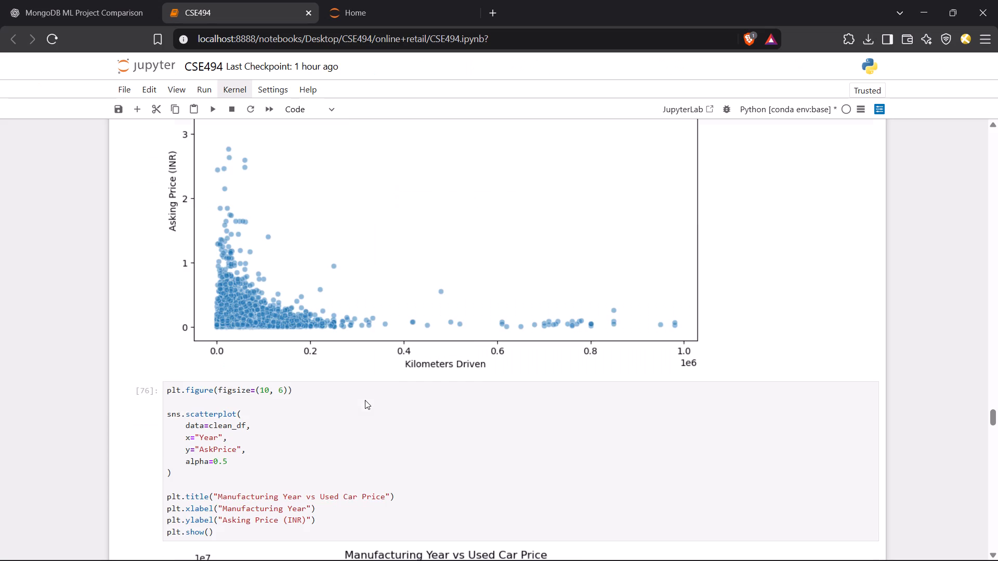
scroll(365, 400, down, 4)
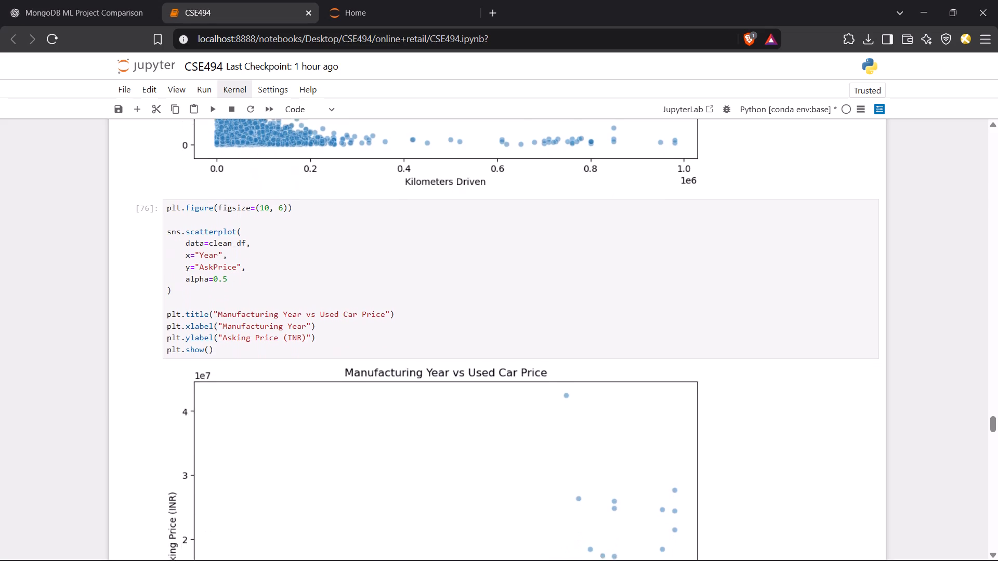
scroll(365, 400, down, 2)
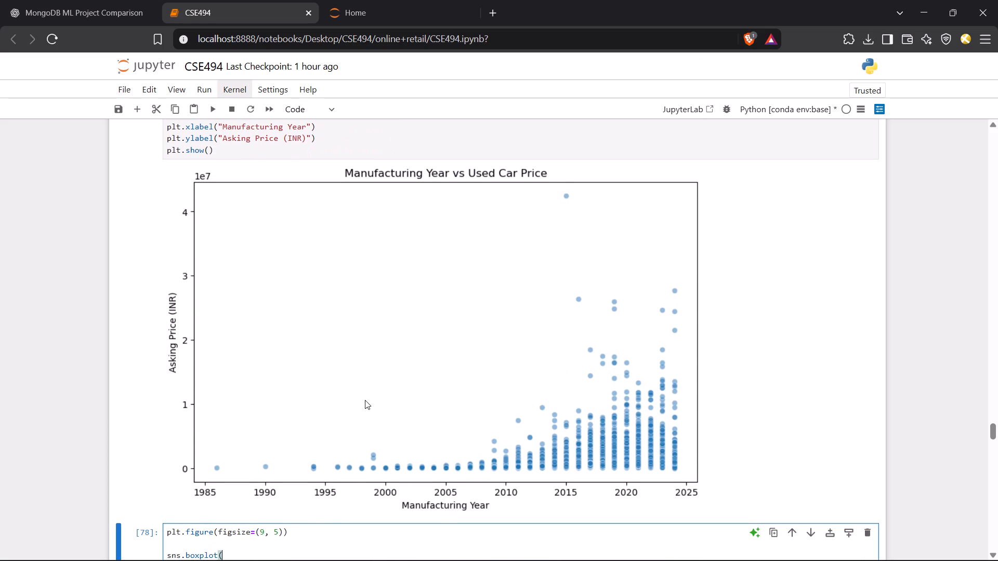
key(Print)
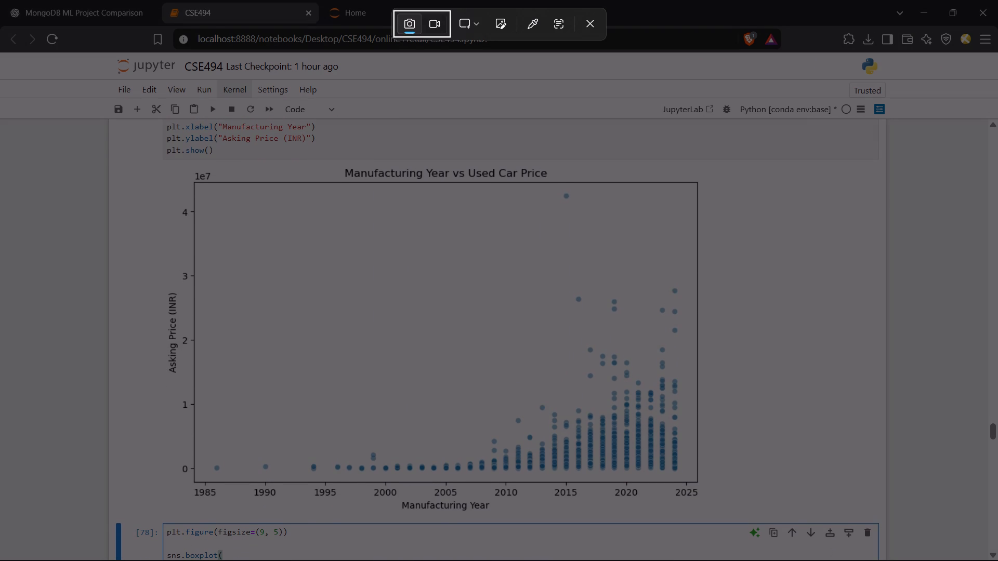
drag(165, 159, 771, 405)
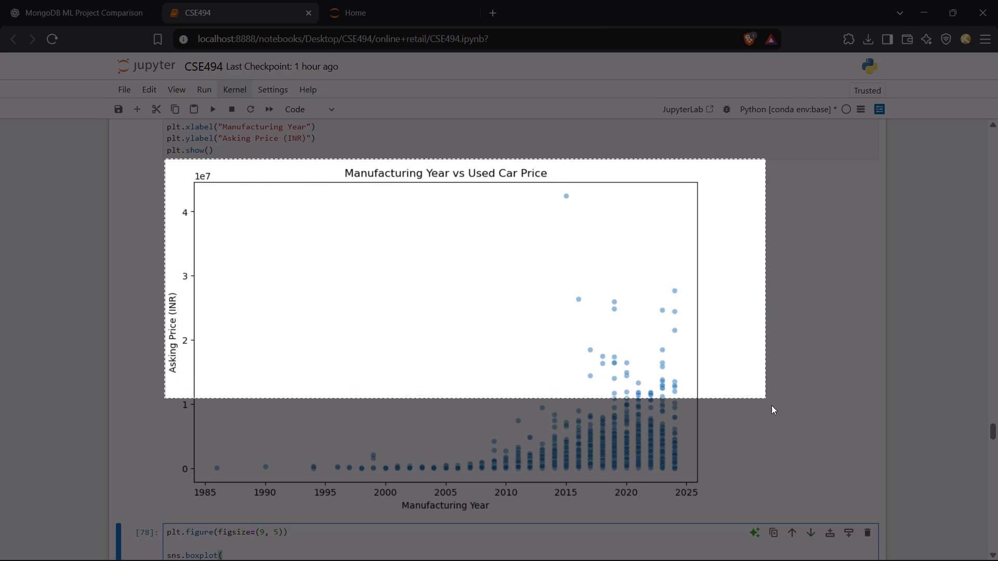
drag(771, 405, 729, 520)
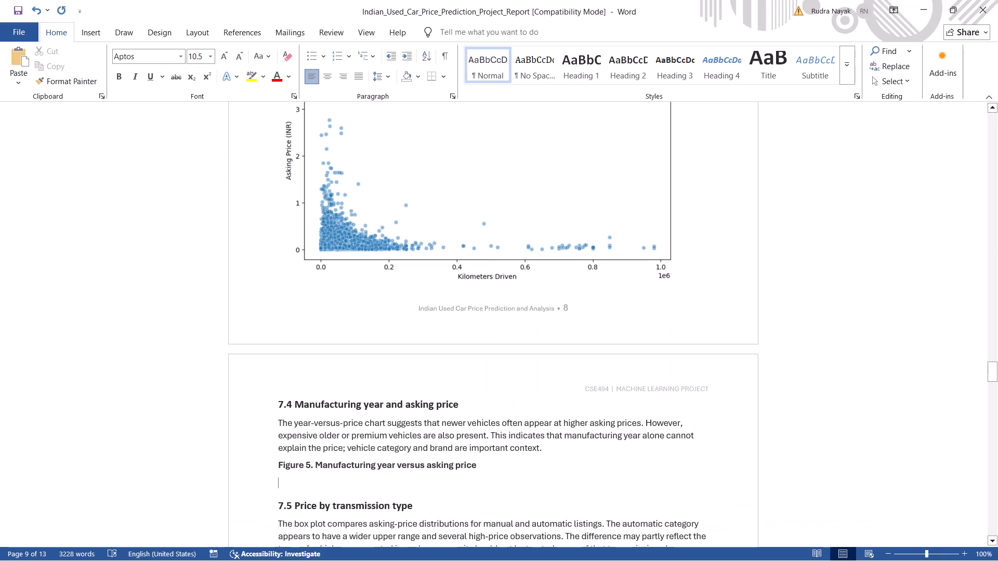
Switch to the Word report and paste the captured manufacturing-year scatter plot under the Figure 5 caption.
key(ctrl+v)
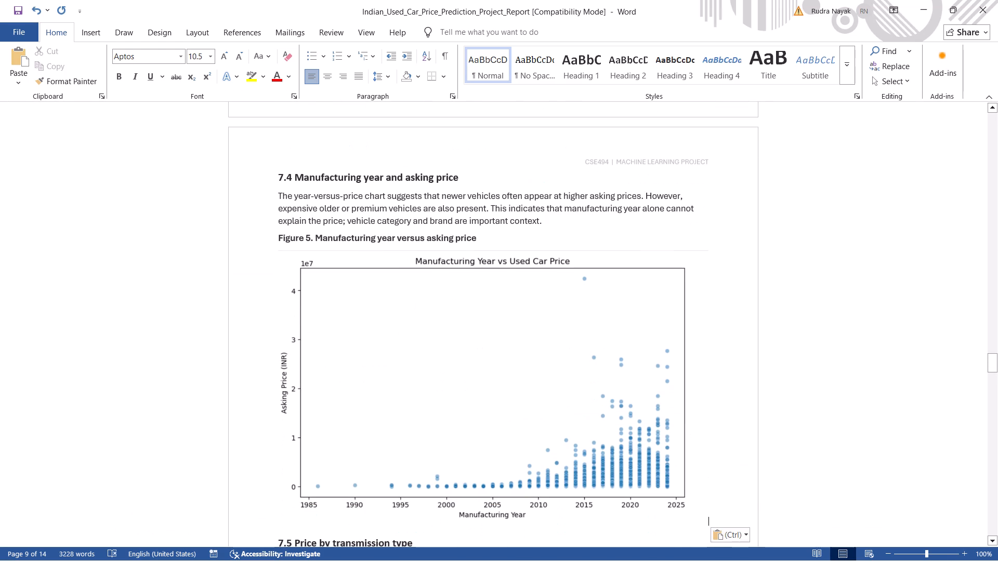
Delete the screenshot placeholder table under the "Asking price by transmission type" caption in section 7.5.
scroll(737, 423, down, 5)
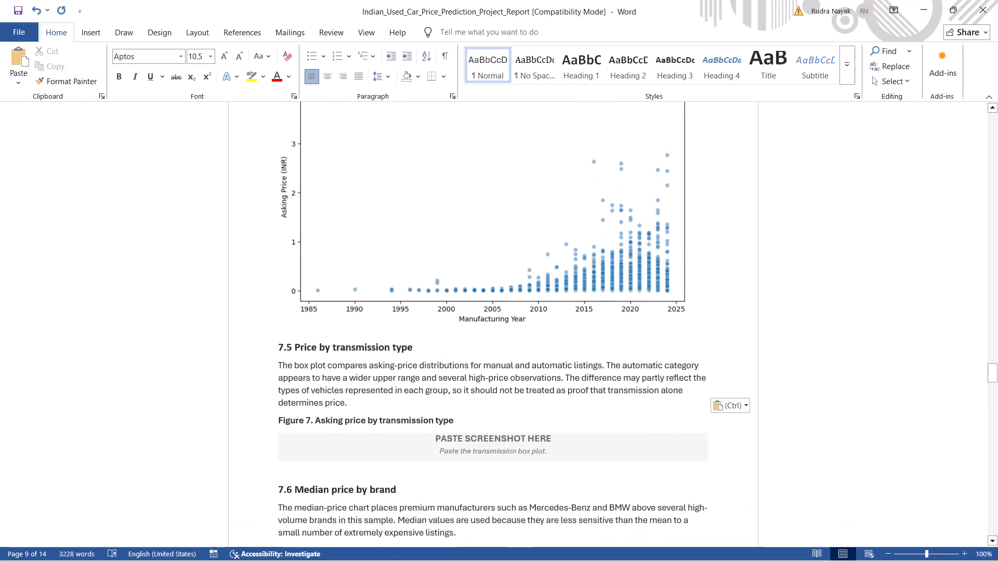
click(304, 408)
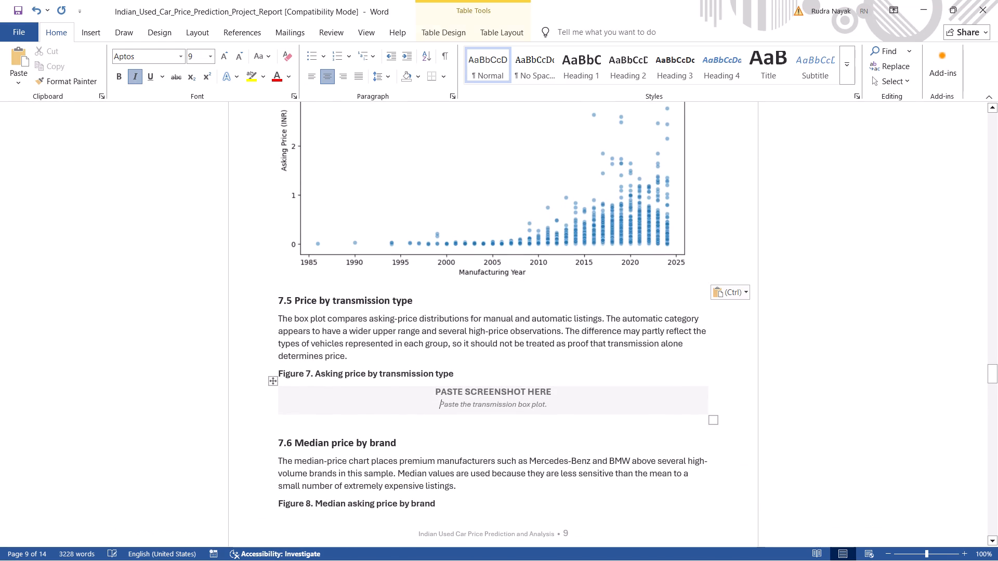
click(273, 383)
right_click(273, 383)
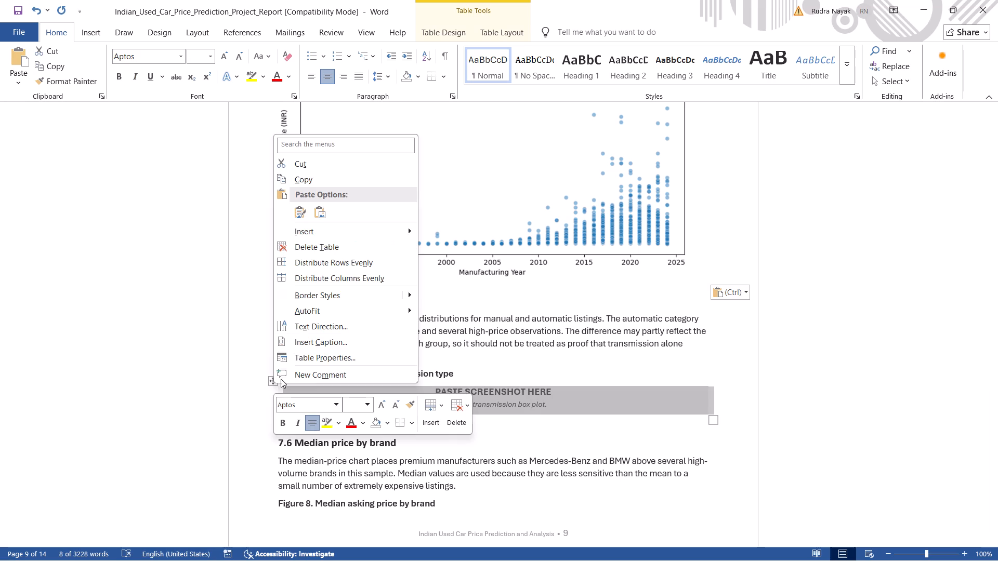
click(313, 252)
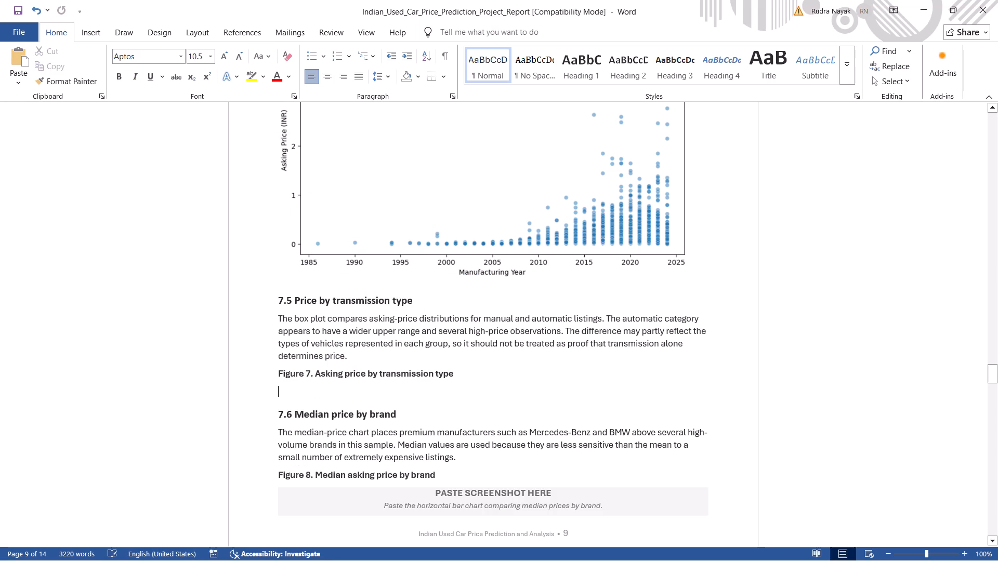
Switch to the CSE494 notebook and capture a screenshot of the "Car Price by Transmission Type" box plot with its title and axis labels.
scroll(449, 359, down, 7)
scroll(491, 430, down, 1)
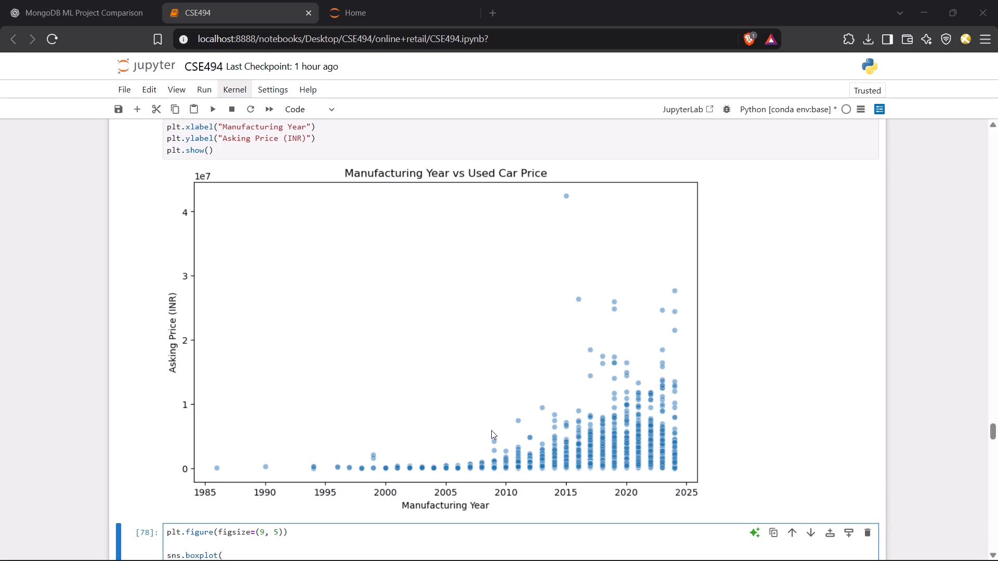
scroll(491, 430, down, 3)
scroll(508, 346, down, 1)
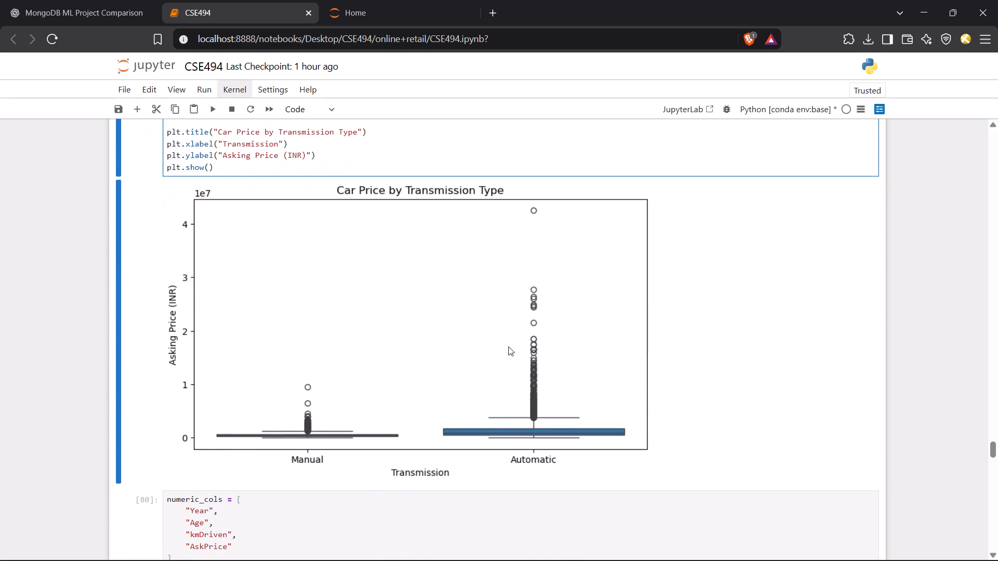
key(Print)
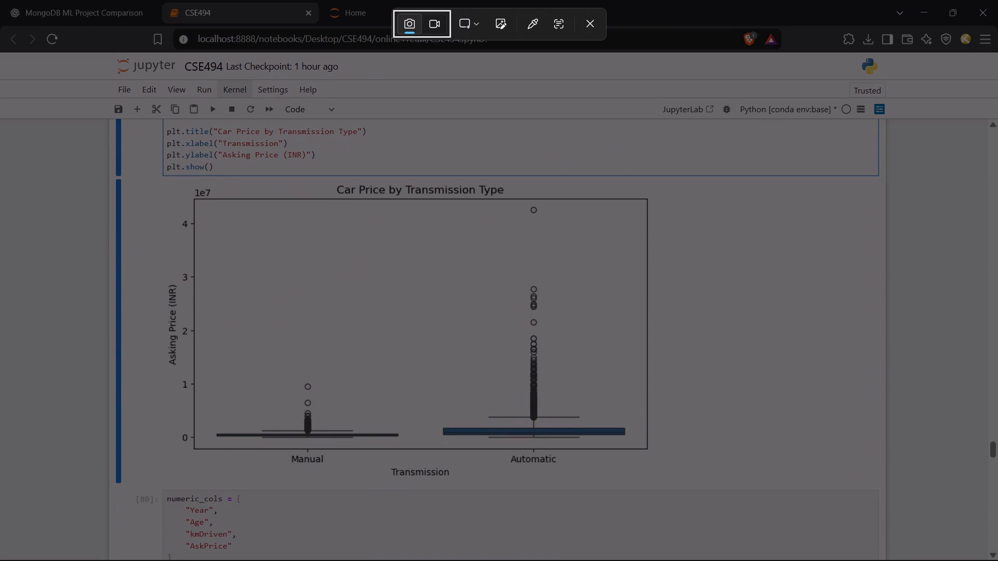
drag(166, 178, 397, 224)
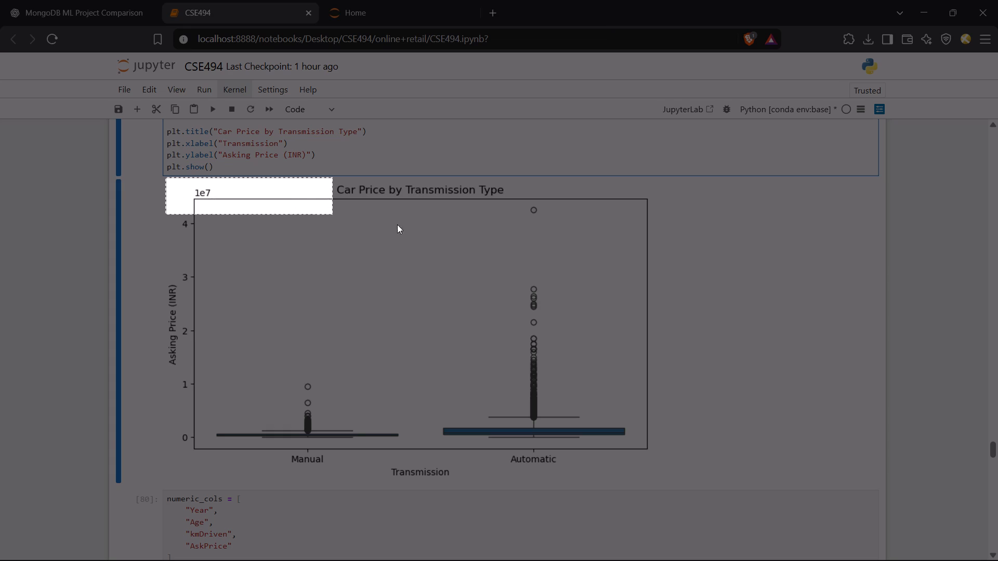
drag(397, 224, 719, 480)
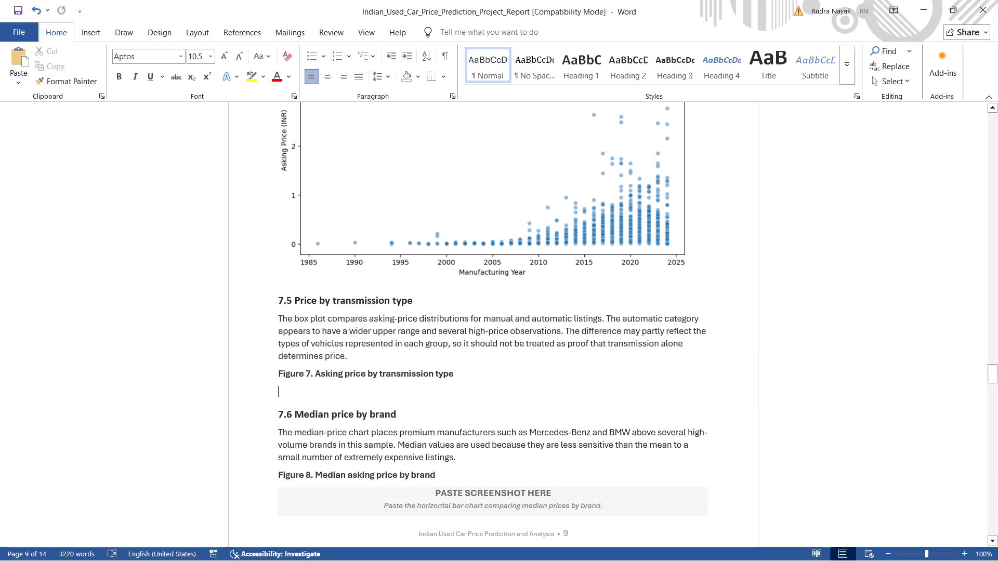
Switch to the Word report and paste the captured box plot under the "Asking price by transmission type" caption.
key(ctrl+v)
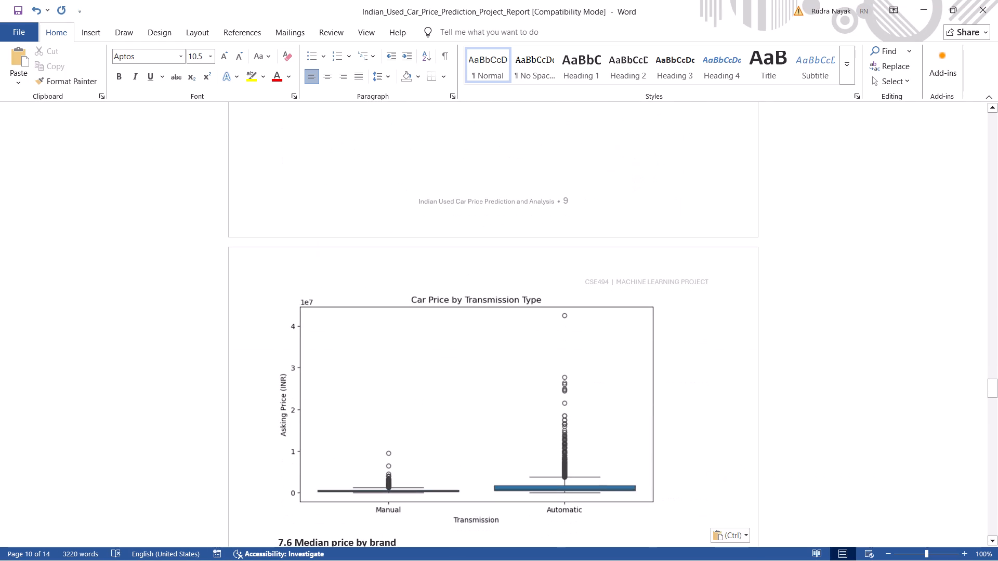
Change the figure number in the "Asking price by transmission type" caption to 6.
scroll(586, 400, up, 3)
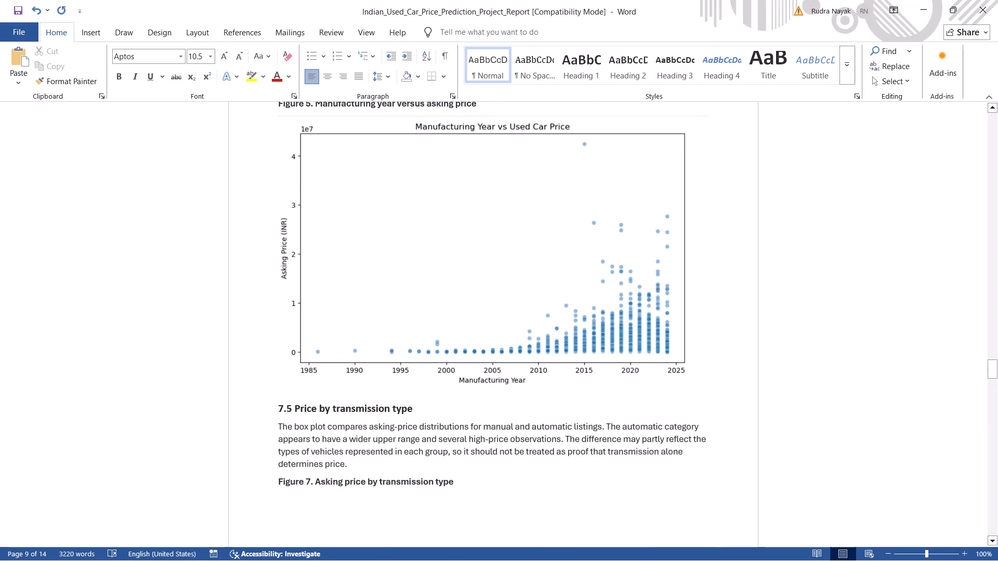
click(309, 483)
key(BackSpace)
key(6)
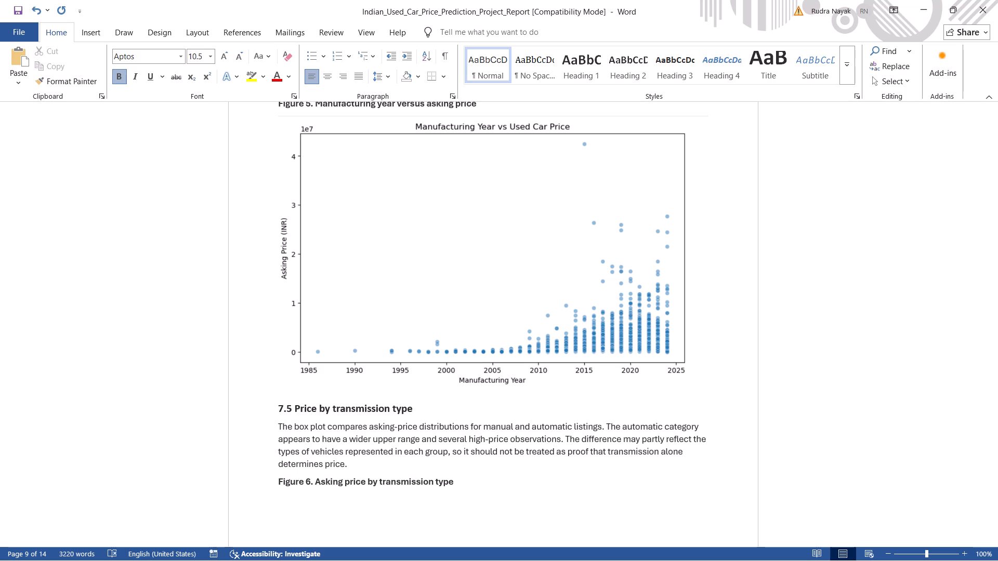
Insert blank lines before the Figure 6 caption to move it onto the next page with its box plot.
click(275, 480)
key(Return)
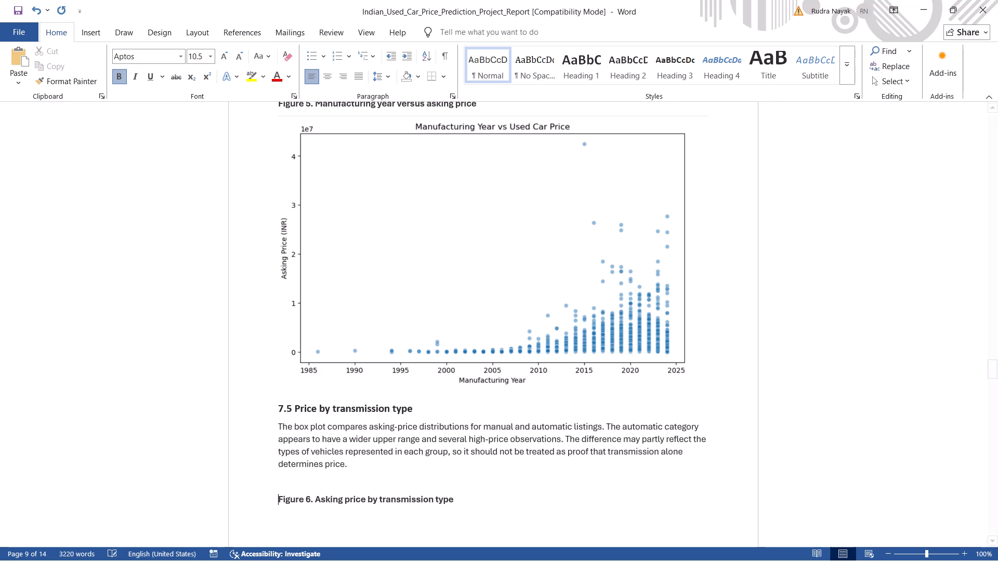
key(Return)
key(Return)
key(Return)
key(Return)
key(Return)
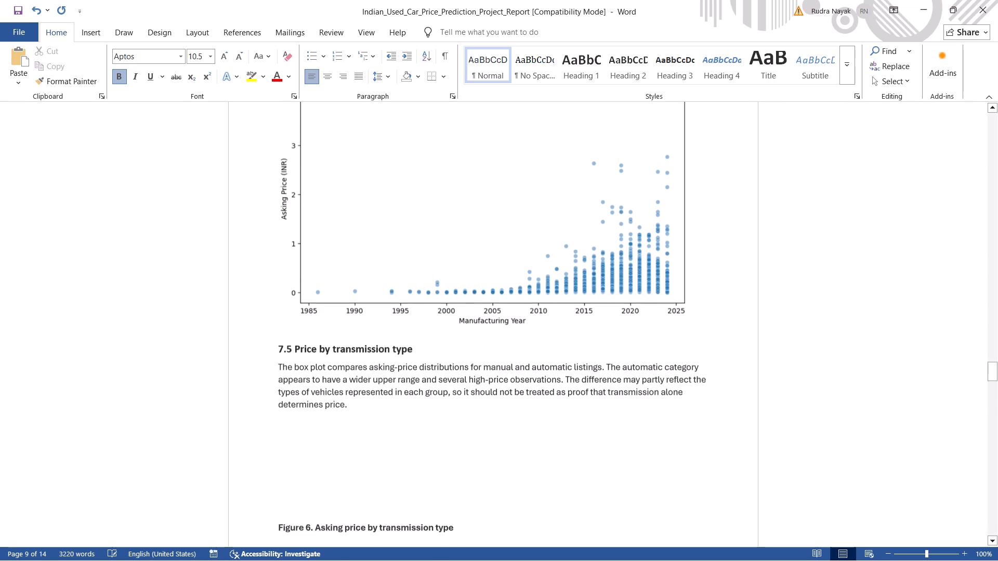
key(Return)
key(Return)
key(Return)
Delete the whole "7.6 Median price by brand" section, including its screenshot placeholder table, heading, paragraph and figure caption.
scroll(275, 480, down, 1)
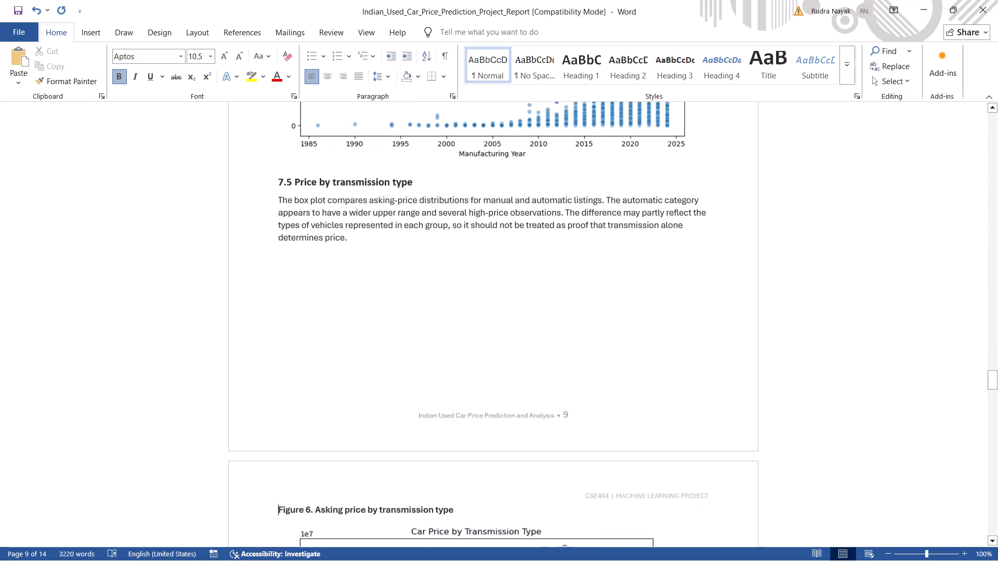
scroll(275, 480, down, 5)
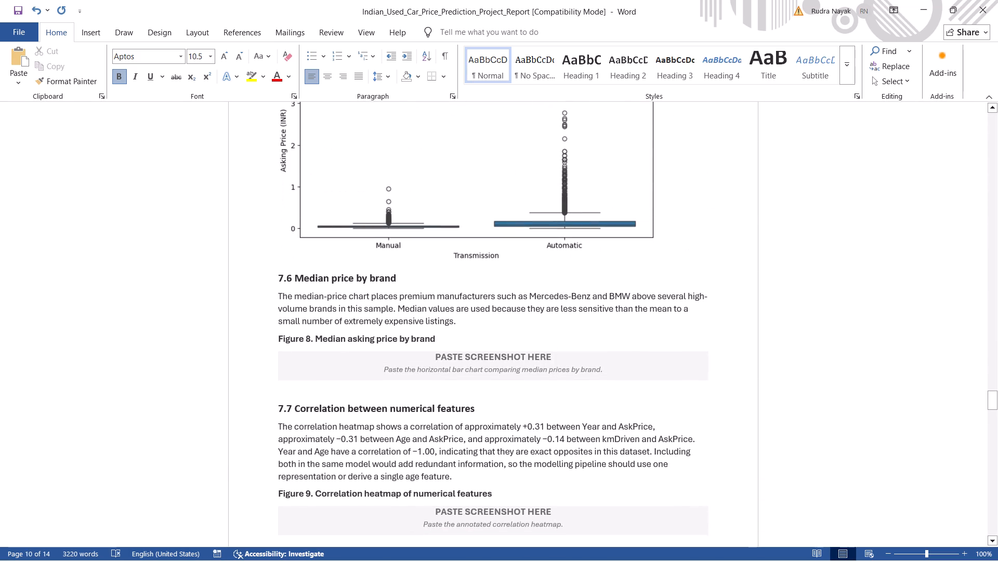
scroll(275, 480, down, 2)
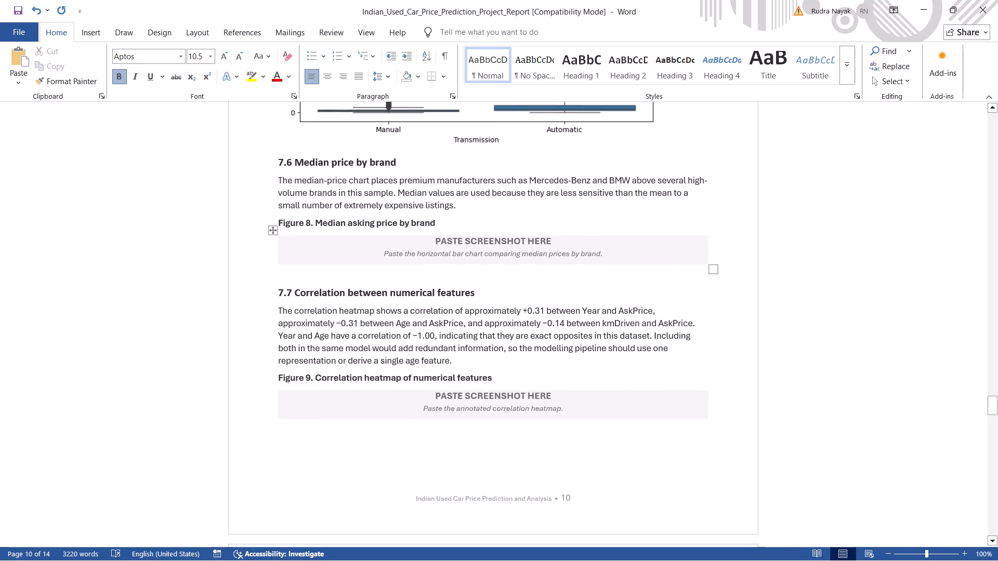
click(416, 247)
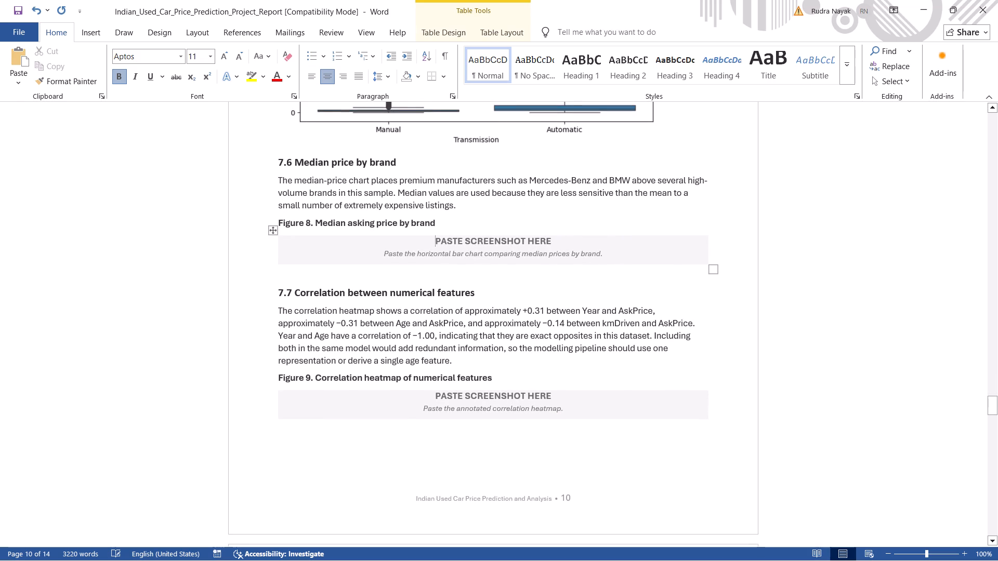
click(270, 228)
right_click(270, 228)
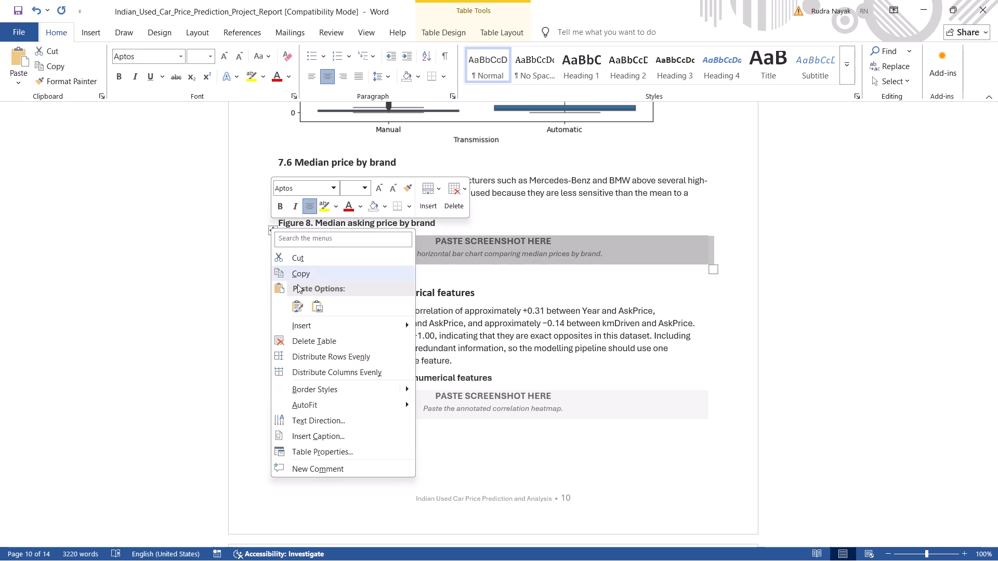
click(293, 335)
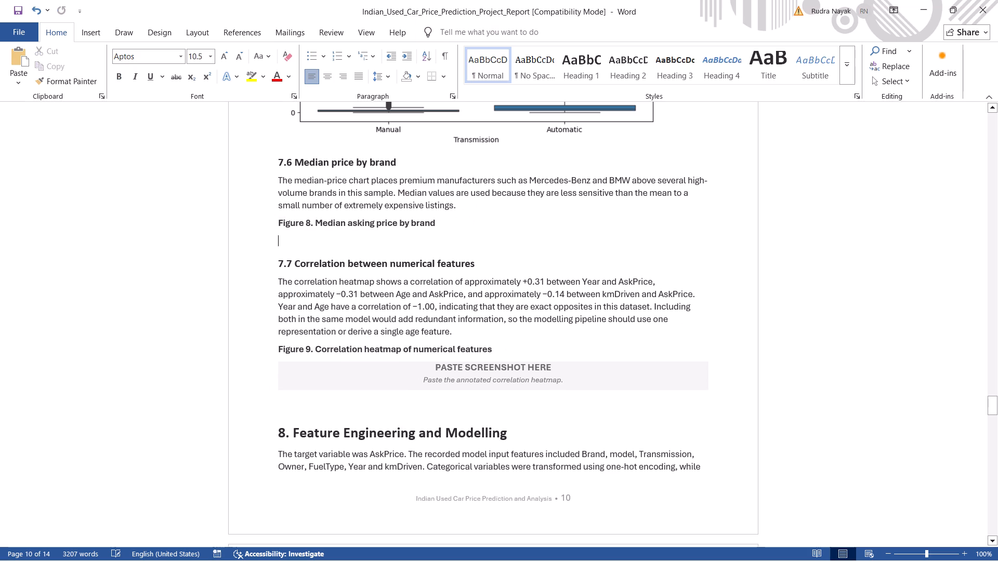
drag(288, 242, 266, 172)
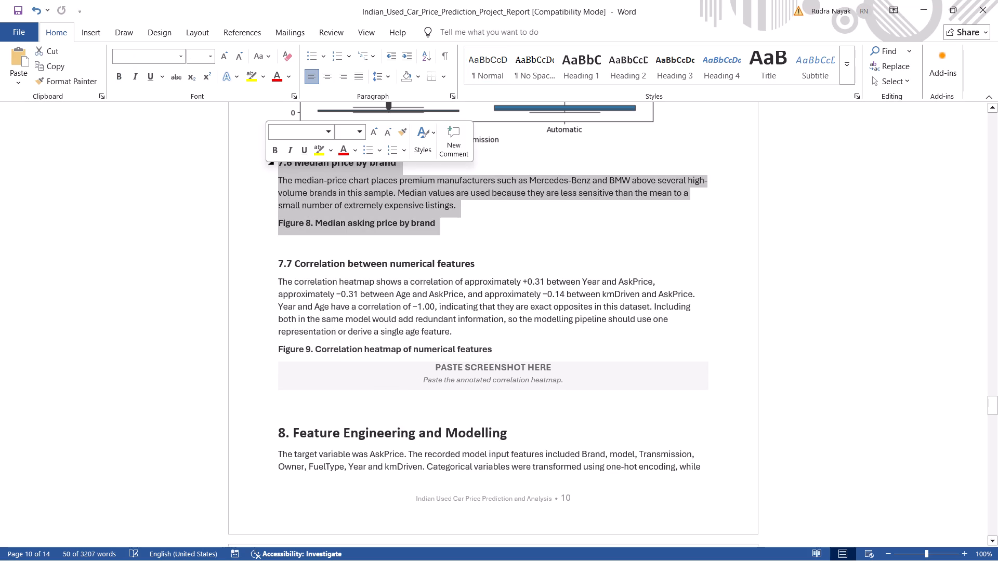
key(BackSpace)
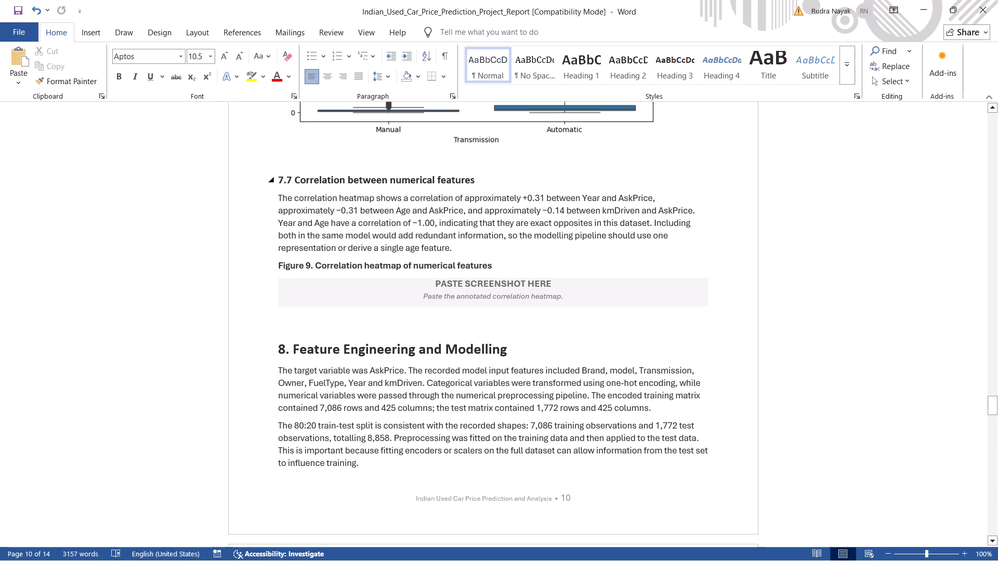
Renumber the "Correlation between numerical features" heading as 7.6.
click(292, 183)
key(BackSpace)
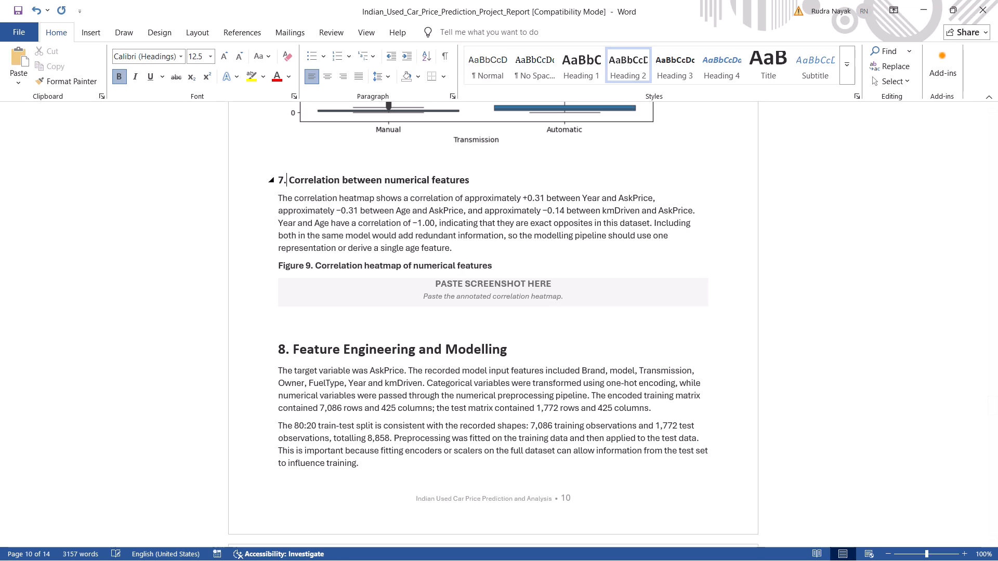
key(6)
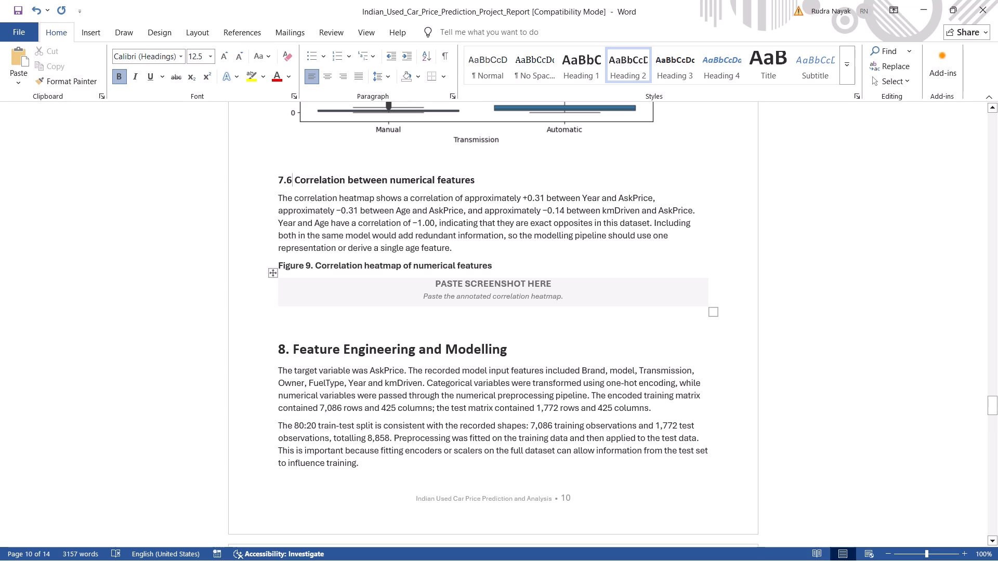
Change the figure number in the "Correlation heatmap of numerical features" caption to 7.
scroll(311, 268, up, 5)
scroll(311, 268, down, 1)
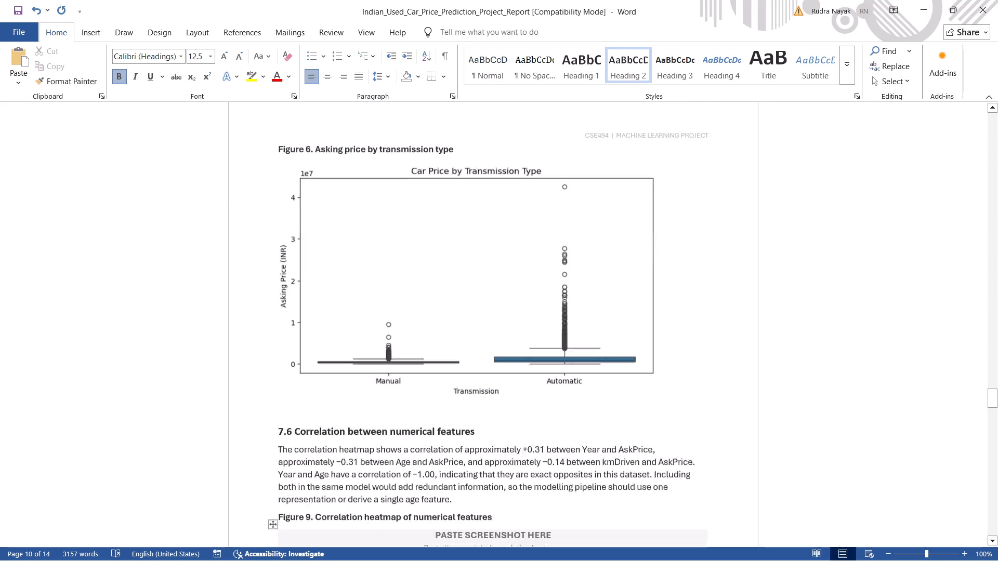
scroll(311, 268, down, 1)
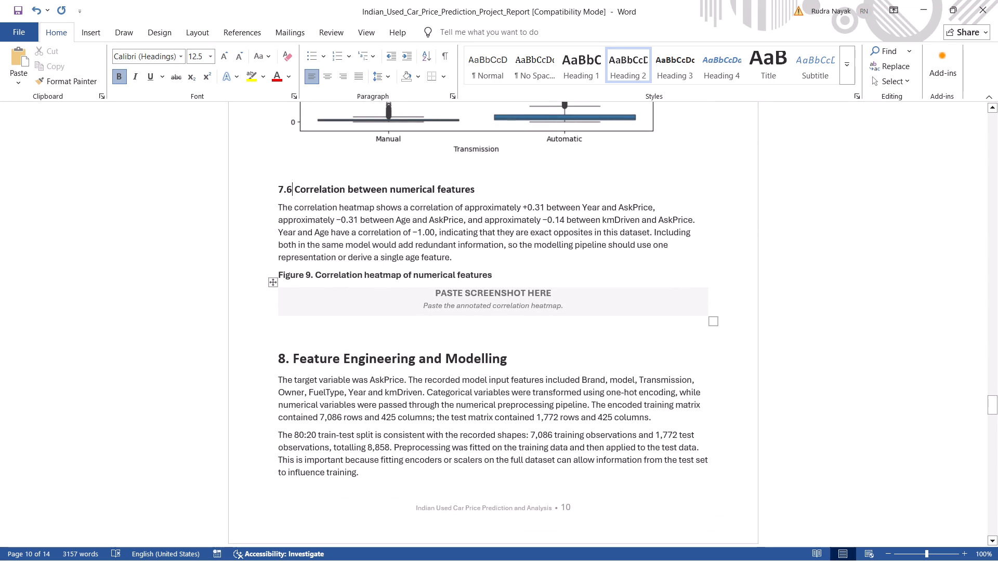
click(312, 277)
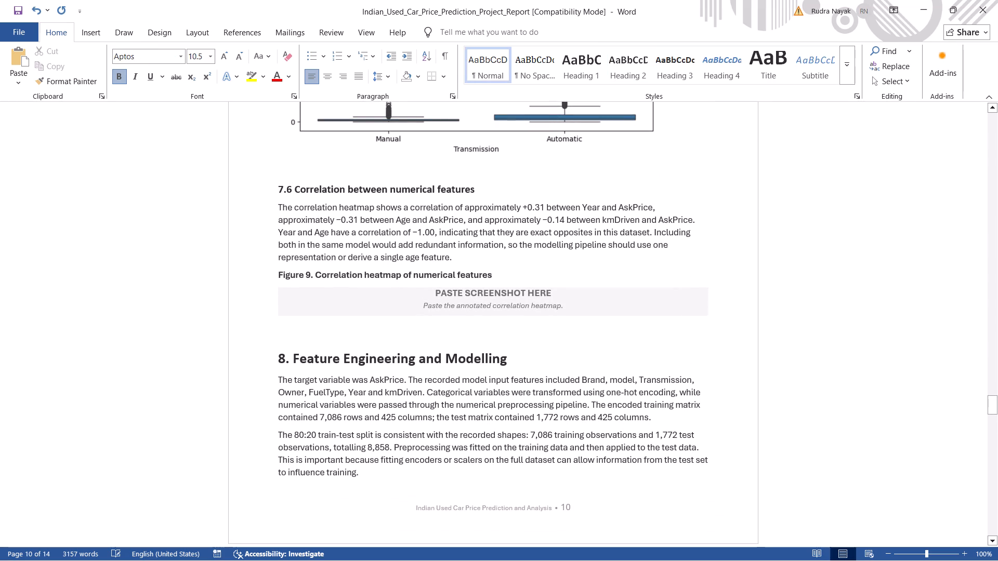
key(Left)
key(BackSpace)
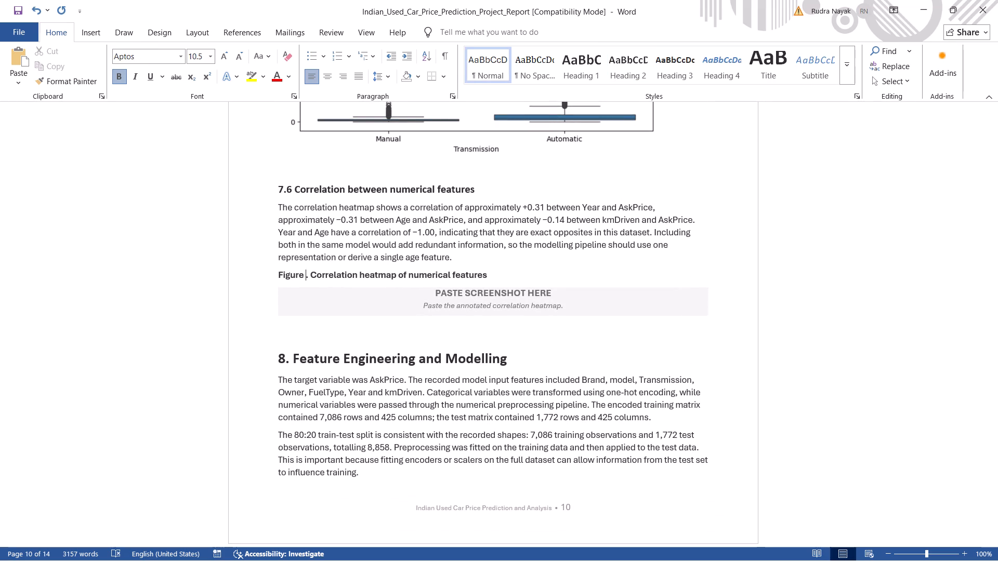
key(7)
Review the report's layout around sections 8 and 9 and back across the Figure 6 and Figure 7 captions.
scroll(312, 277, down, 3)
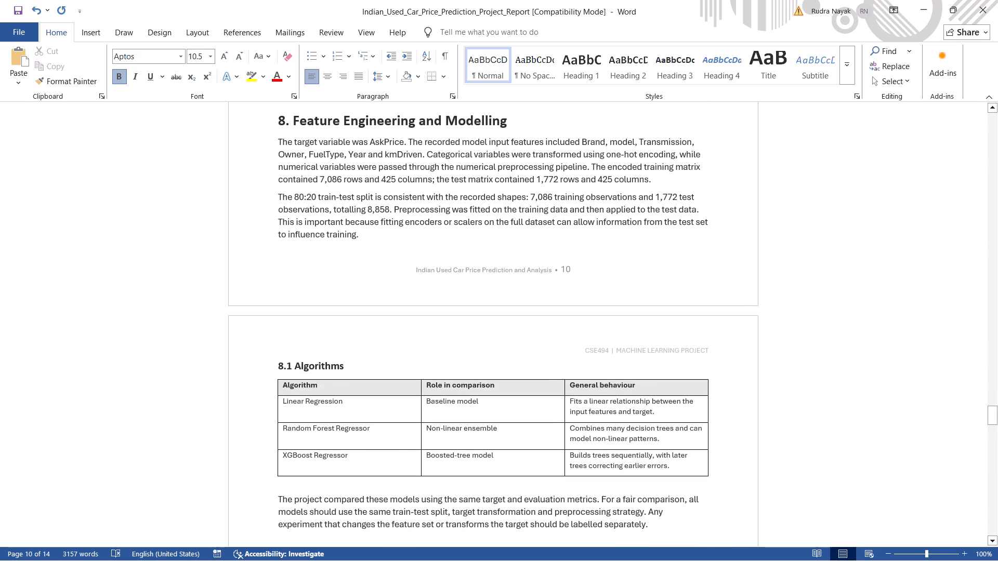
scroll(312, 277, down, 1)
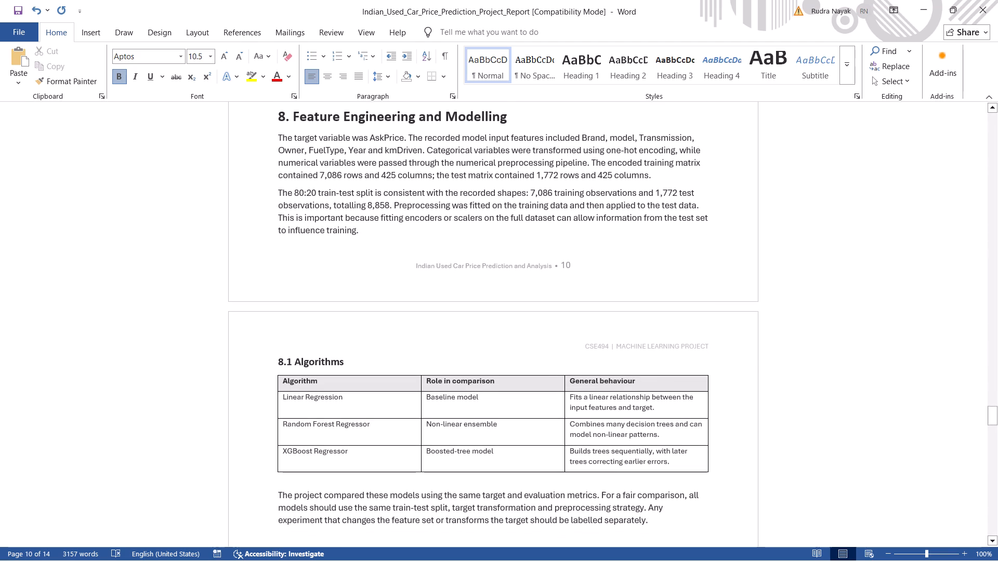
scroll(312, 277, down, 2)
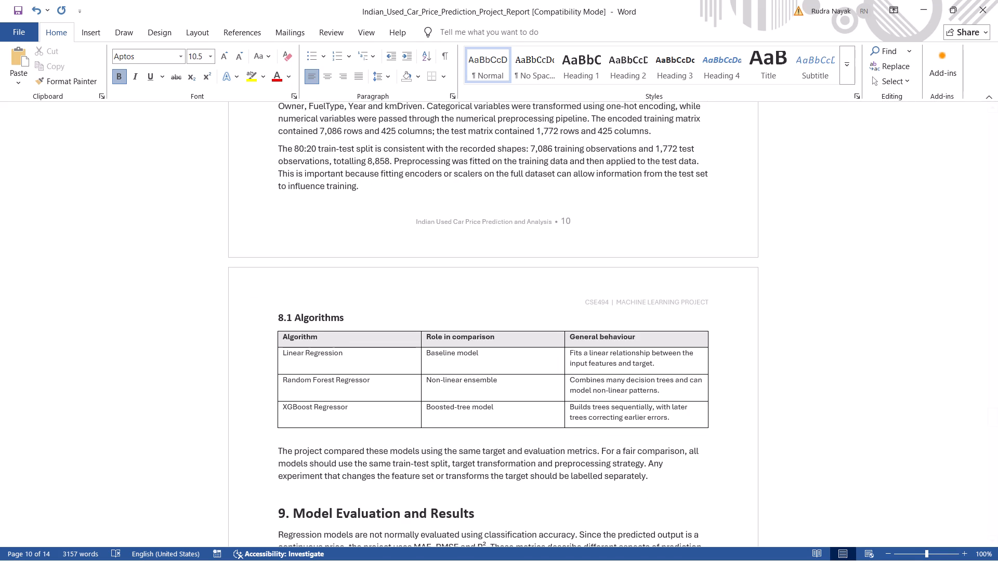
scroll(312, 277, up, 1)
ctrl+scroll(312, 277, down, 1)
ctrl+scroll(312, 277, up, 1)
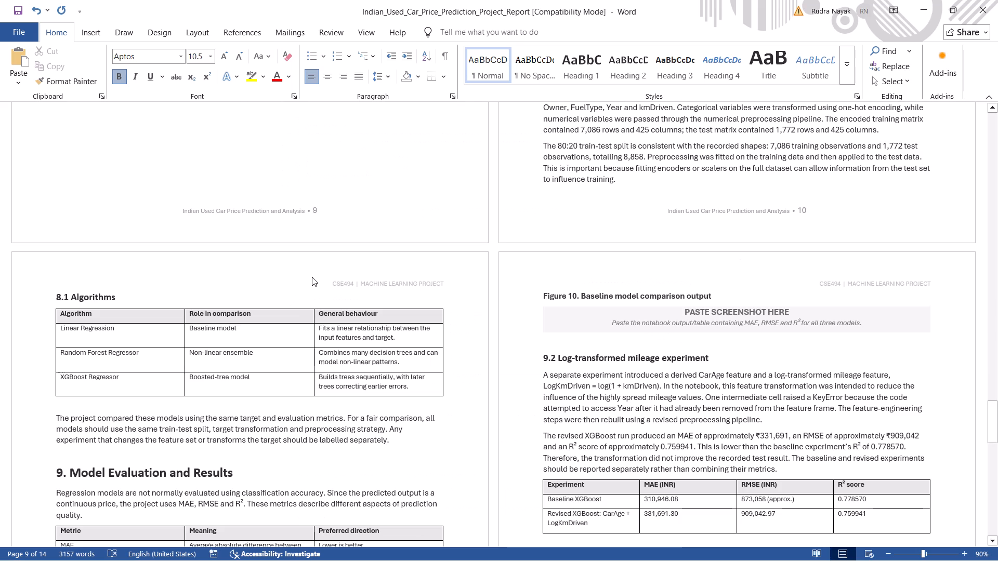
scroll(312, 277, up, 1)
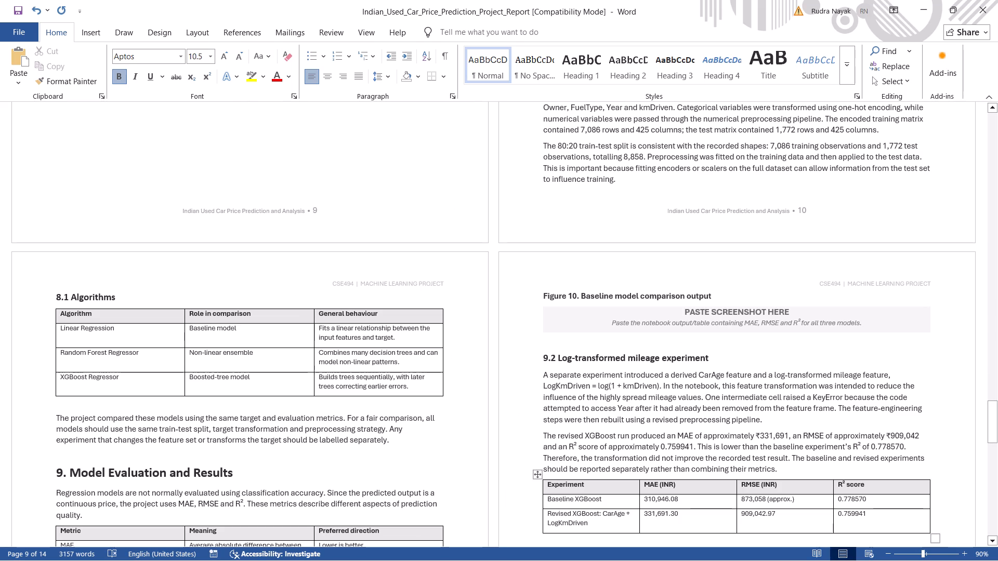
click(929, 553)
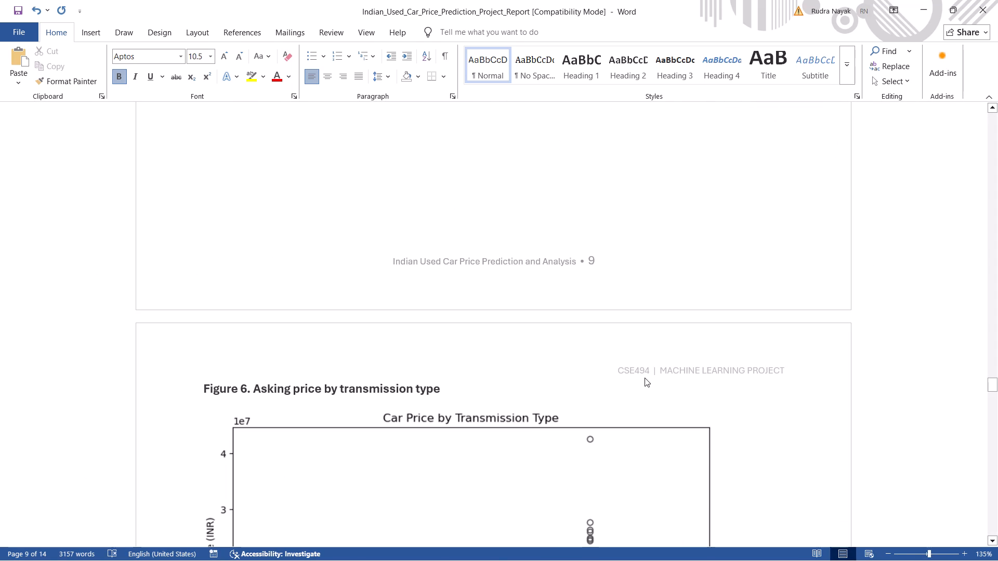
scroll(645, 378, up, 3)
scroll(645, 378, down, 3)
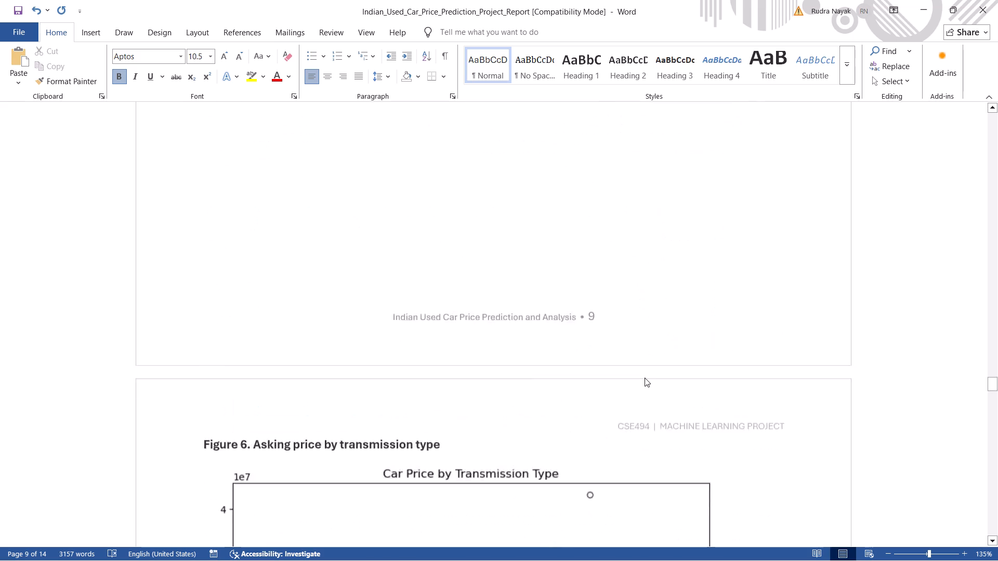
scroll(645, 378, down, 4)
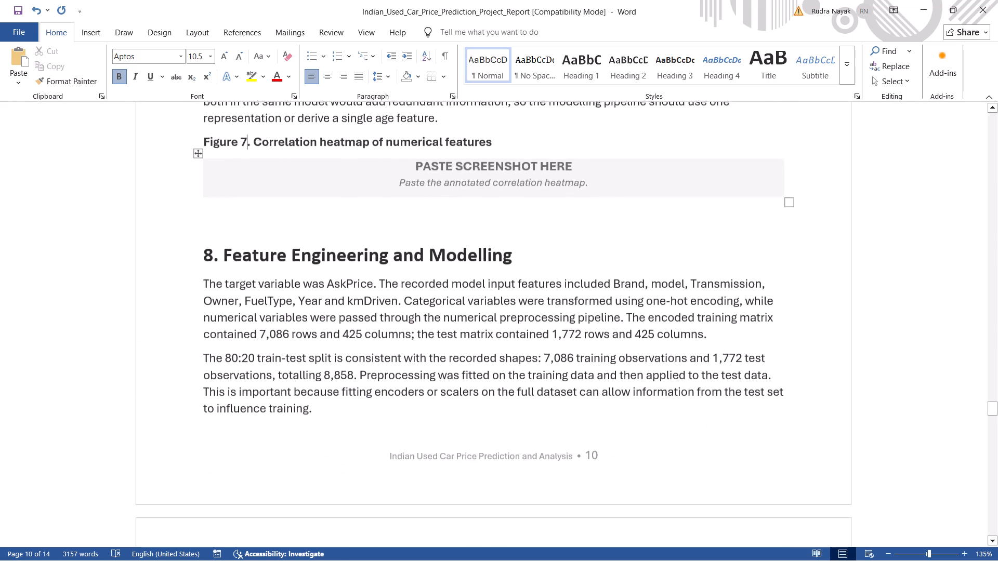
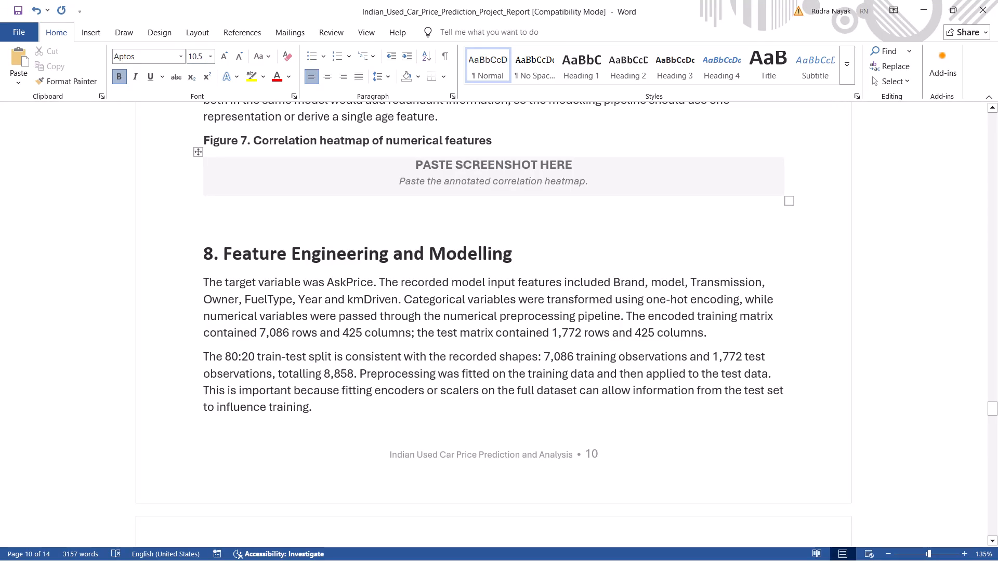
Delete the screenshot placeholder table under the "Figure 7. Correlation heatmap of numerical features" caption.
right_click(199, 152)
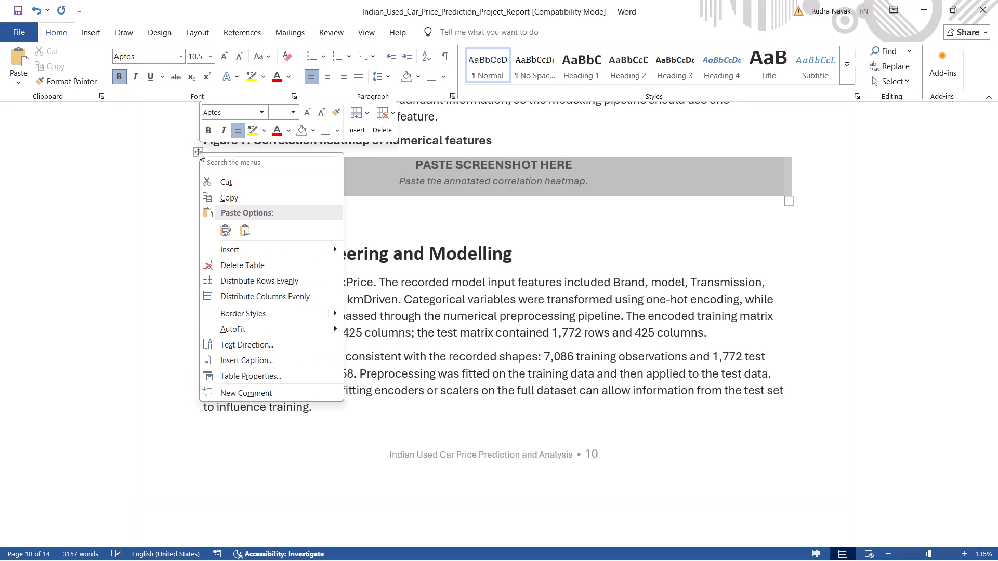
click(230, 268)
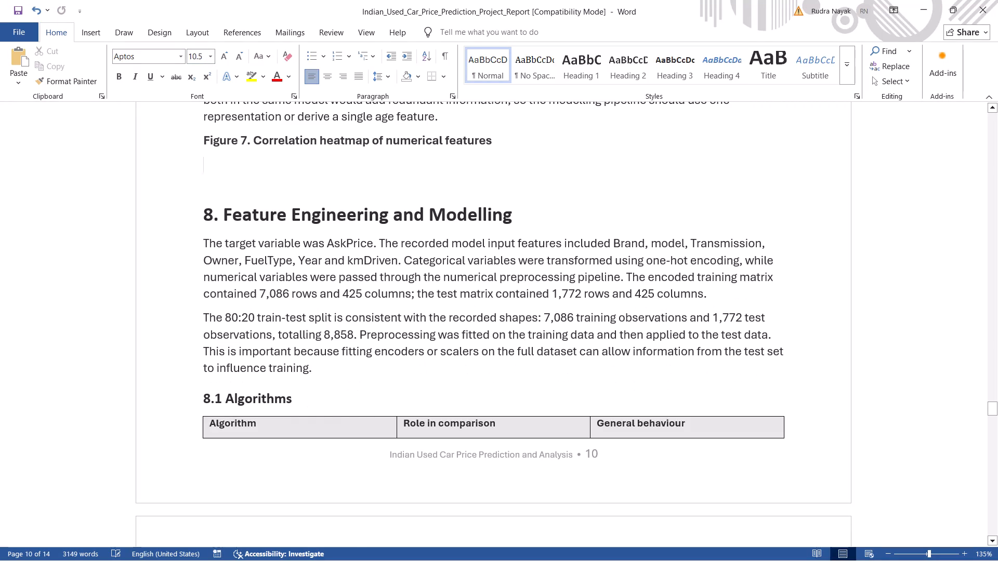
Capture the "Correlation Between Numerical Features" heatmap from the CSE494 notebook and paste it under the Figure 7 caption in the Word report.
scroll(410, 250, up, 3)
scroll(410, 250, down, 2)
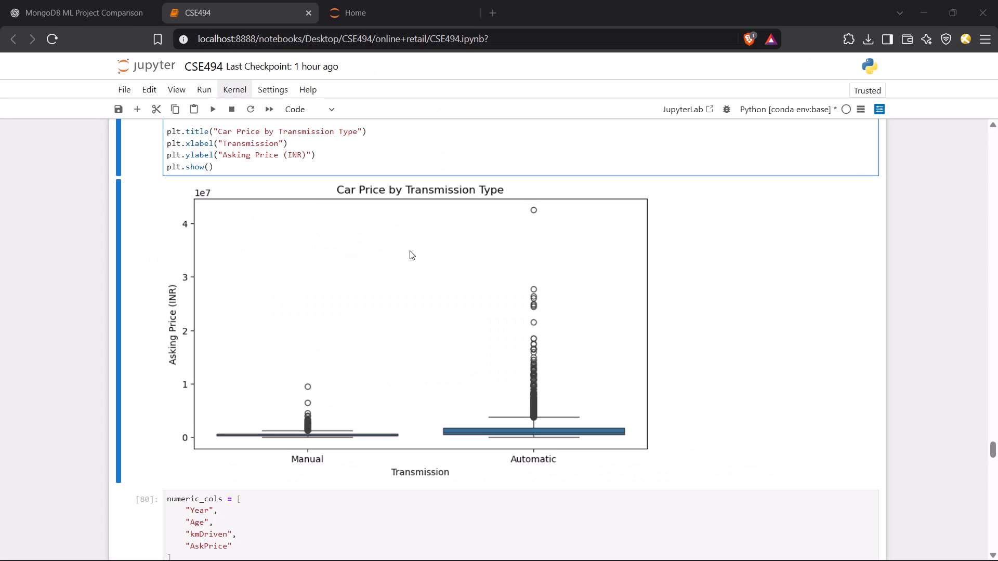
scroll(410, 250, down, 6)
scroll(410, 250, up, 2)
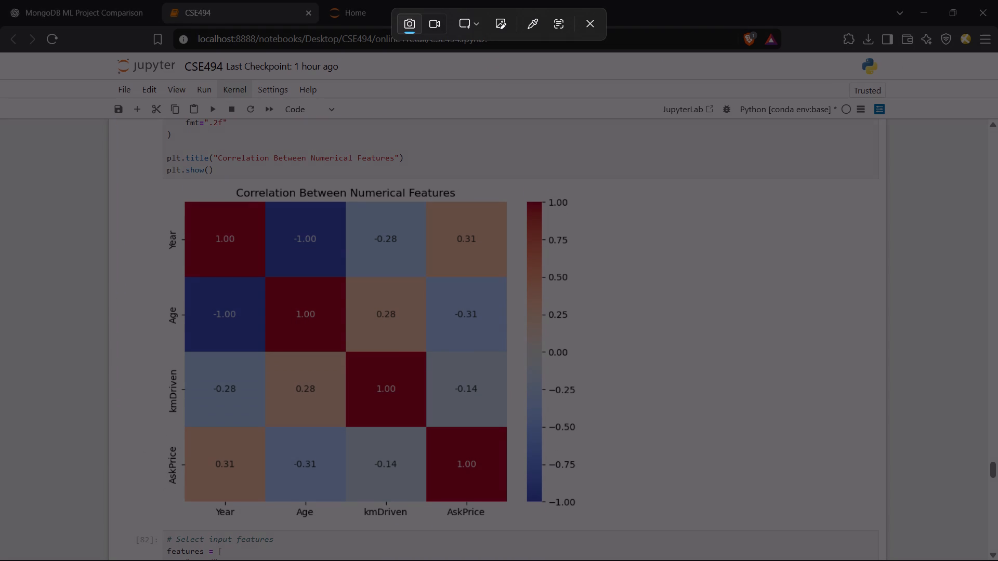
drag(162, 179, 619, 515)
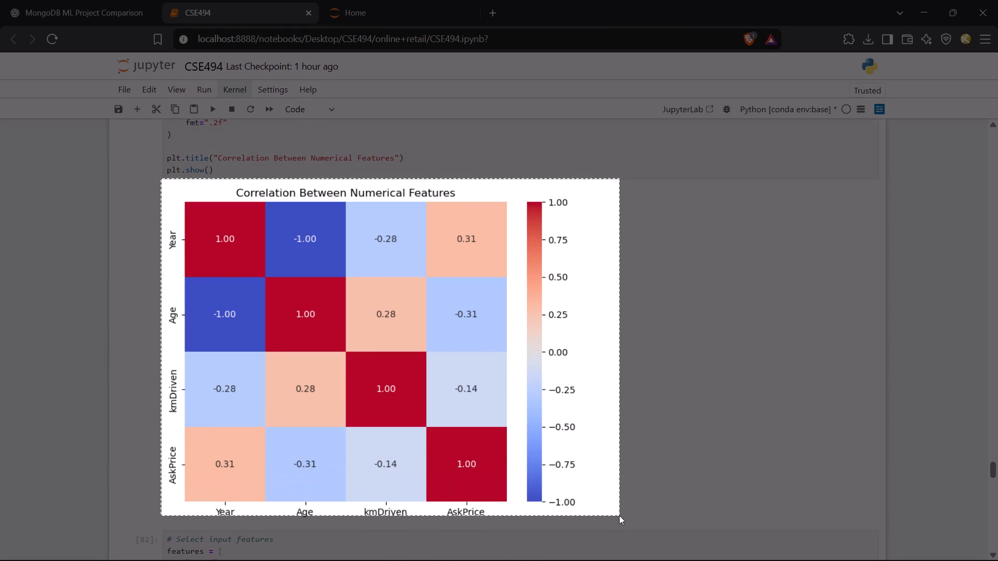
drag(619, 515, 617, 520)
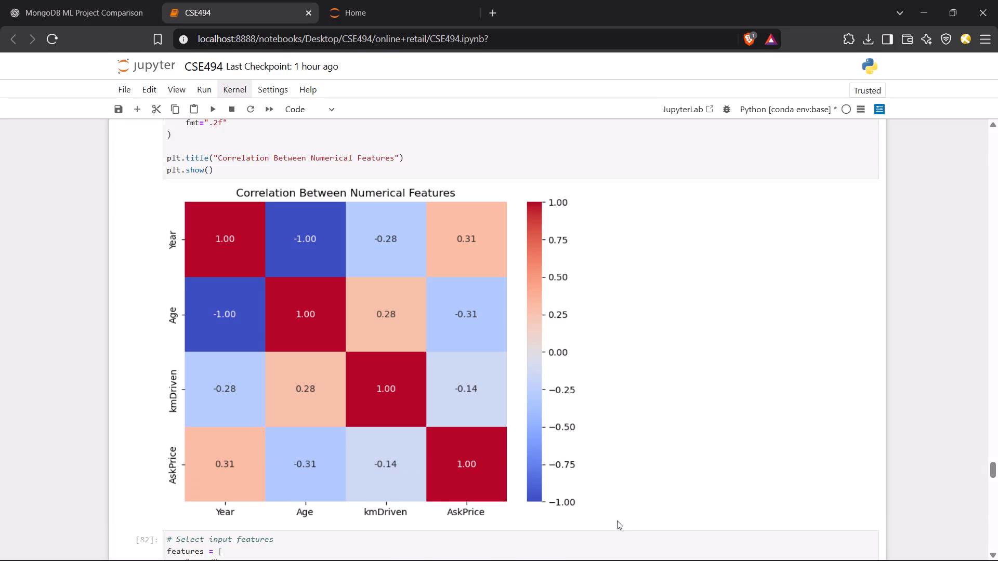
key(ctrl+v)
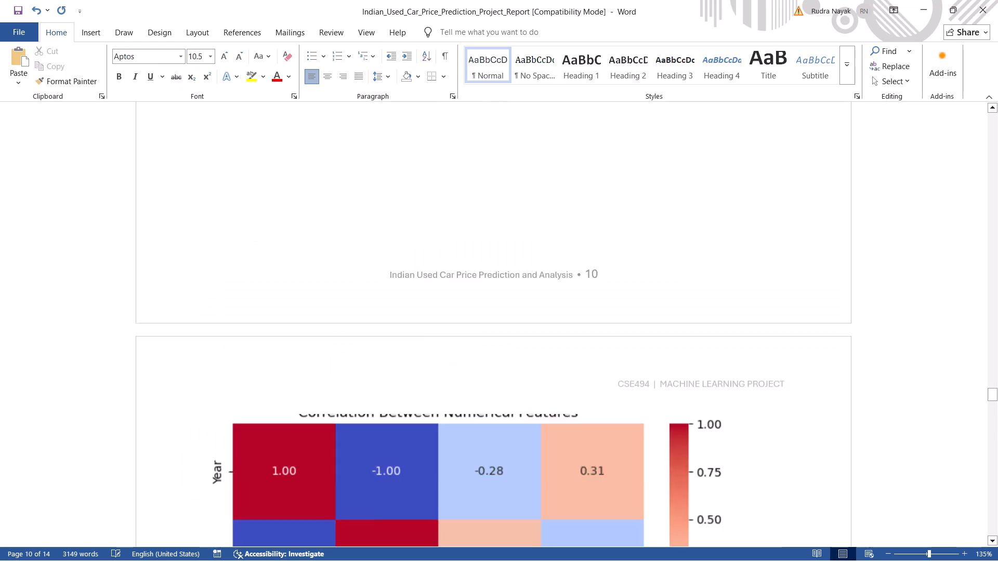
Review the report's layout after the pasted heatmap, through section 8, its algorithms table and the start of section 9.
scroll(570, 426, down, 5)
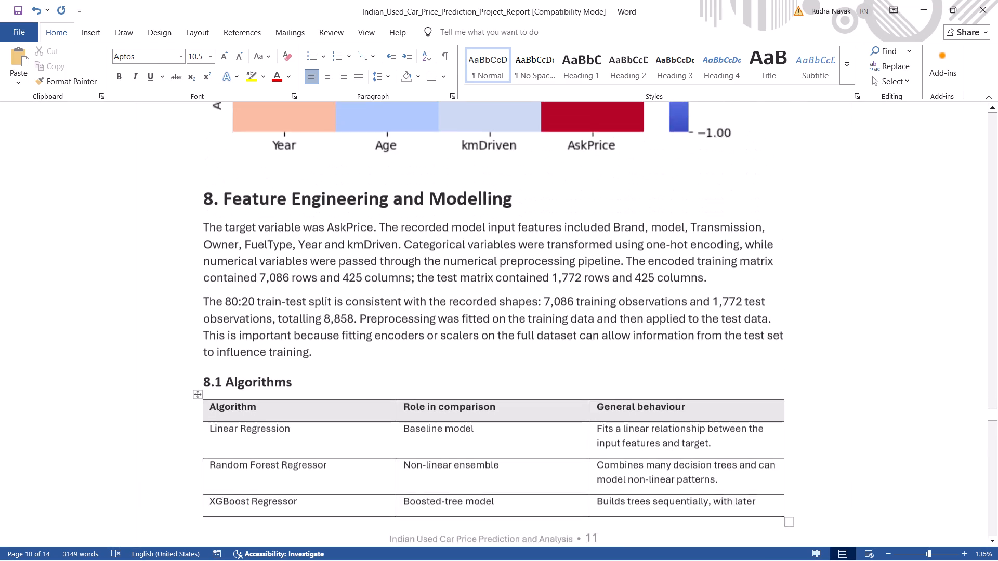
scroll(570, 426, down, 2)
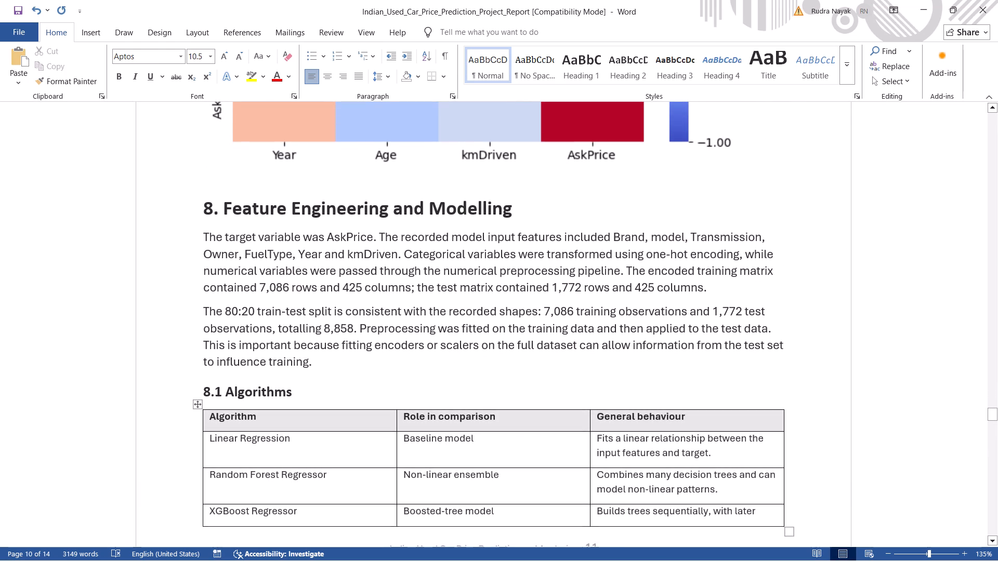
scroll(570, 426, down, 2)
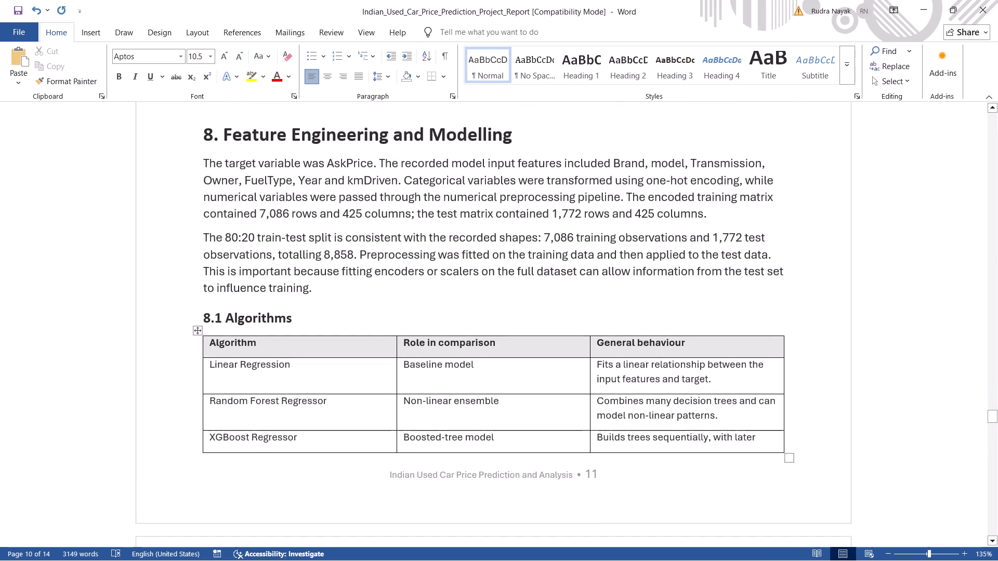
scroll(570, 426, down, 2)
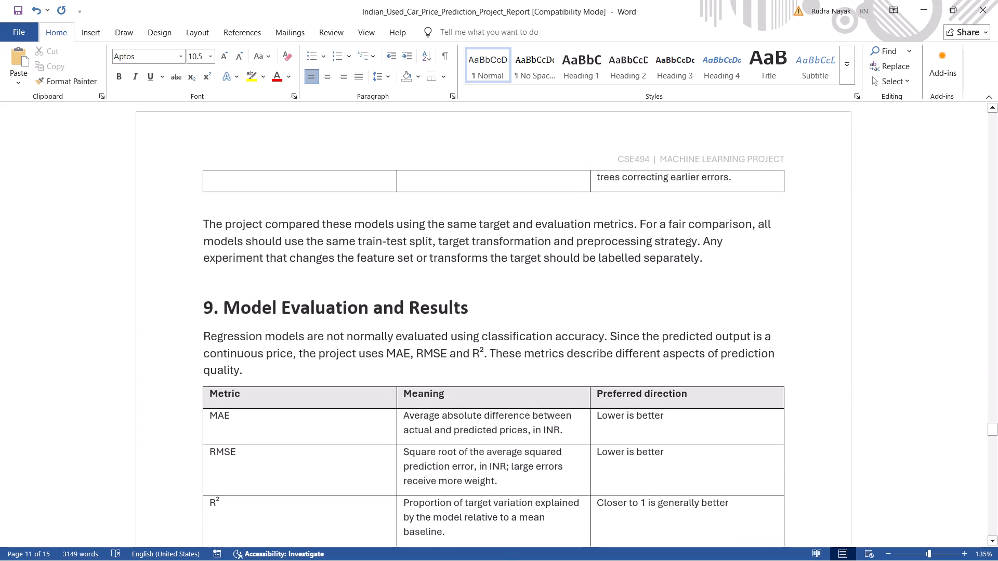
scroll(570, 426, down, 3)
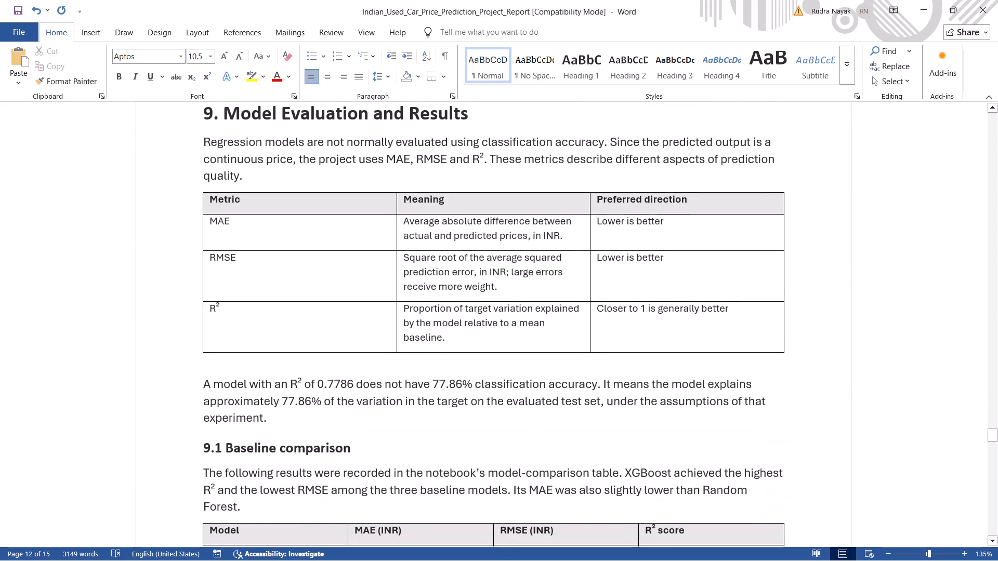
scroll(570, 426, down, 2)
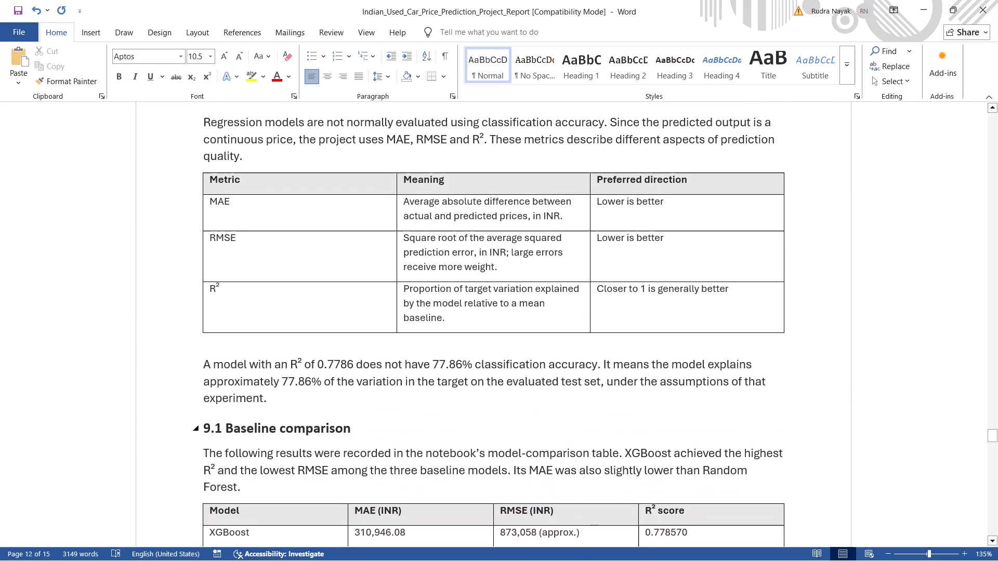
scroll(570, 426, down, 1)
scroll(570, 426, up, 1)
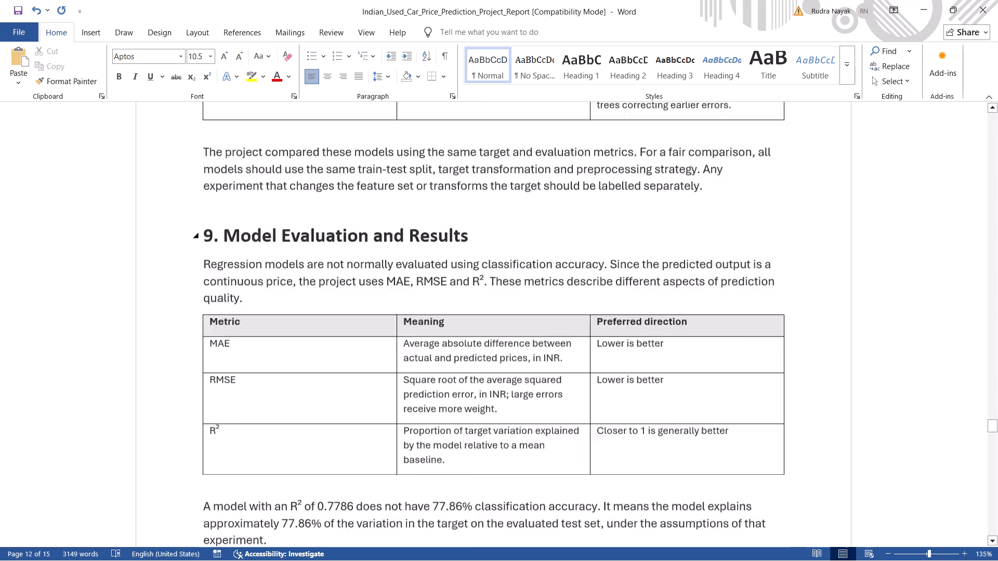
scroll(570, 426, down, 1)
scroll(570, 426, up, 1)
scroll(570, 426, down, 1)
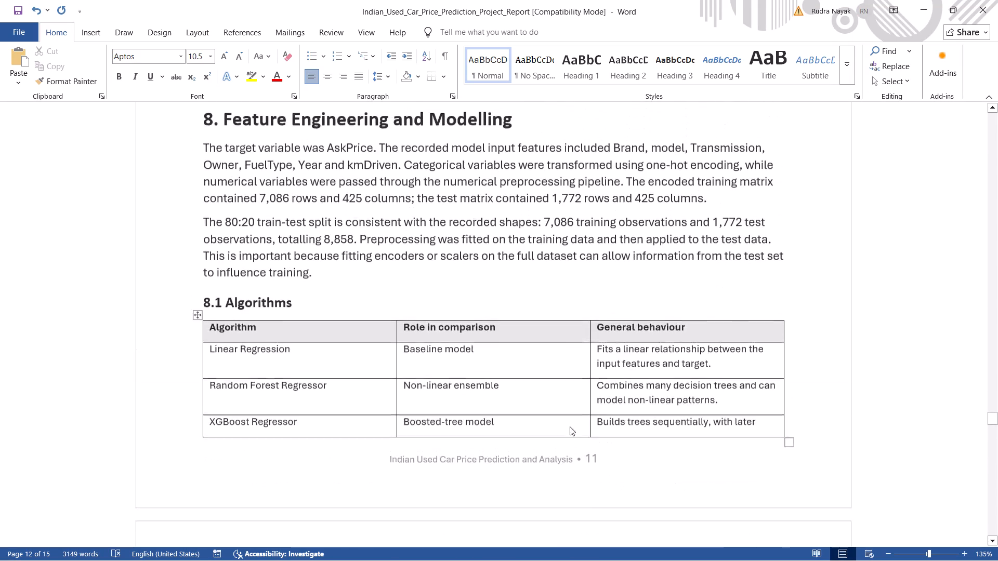
scroll(570, 426, down, 1)
scroll(570, 426, up, 1)
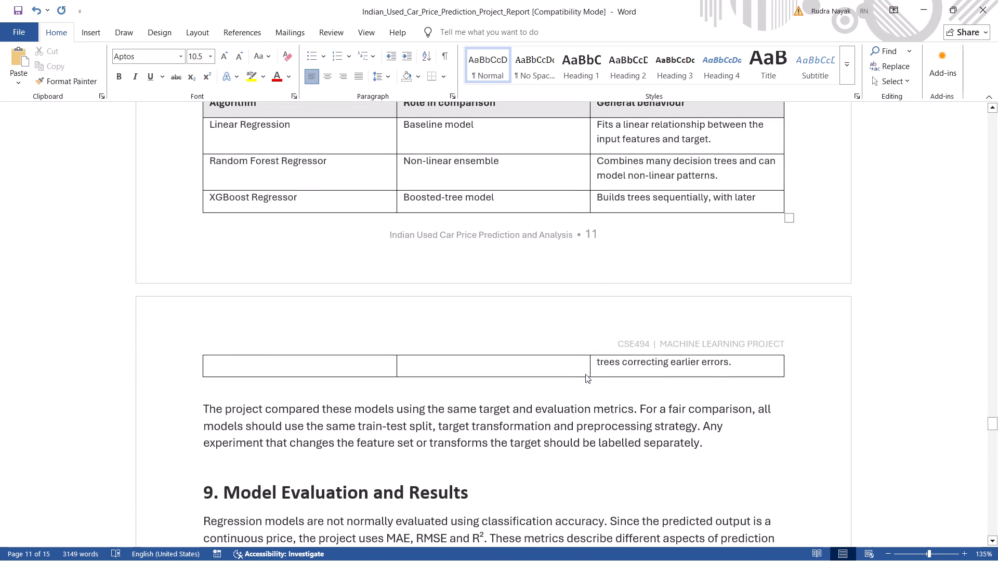
click(585, 373)
scroll(585, 373, down, 2)
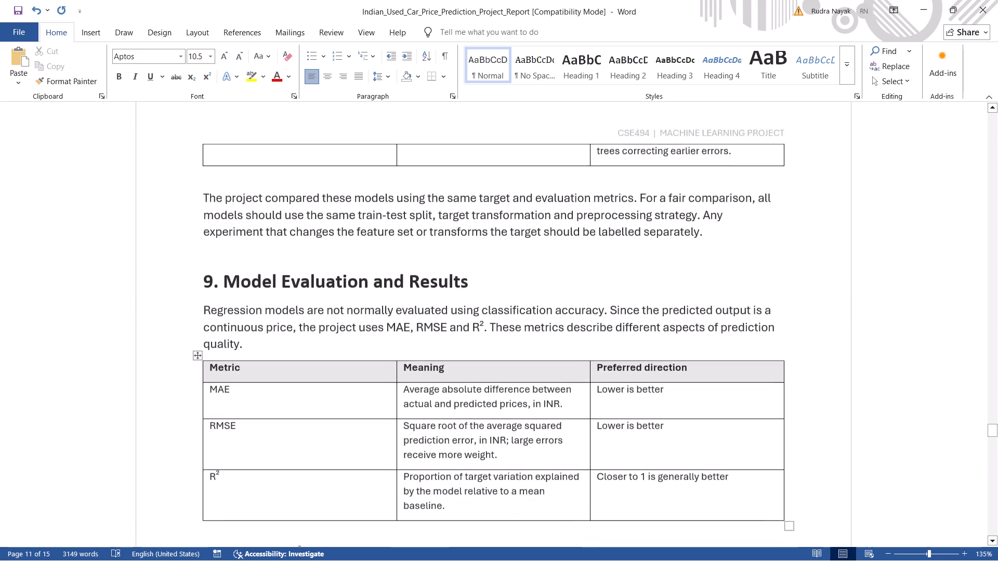
Delete the screenshot placeholder table under the "Baseline model comparison output" caption in section 9.1.
scroll(585, 373, down, 4)
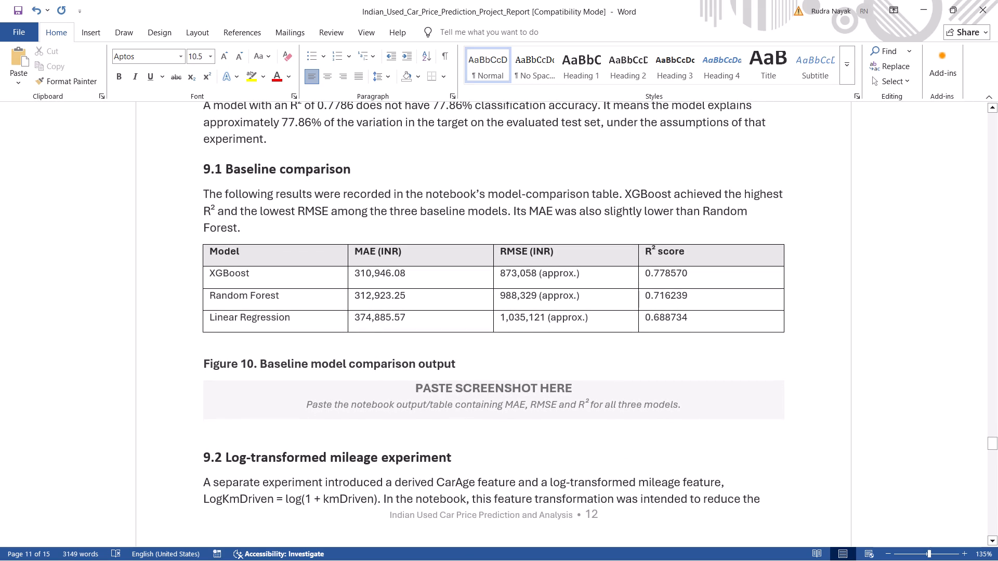
scroll(585, 373, down, 2)
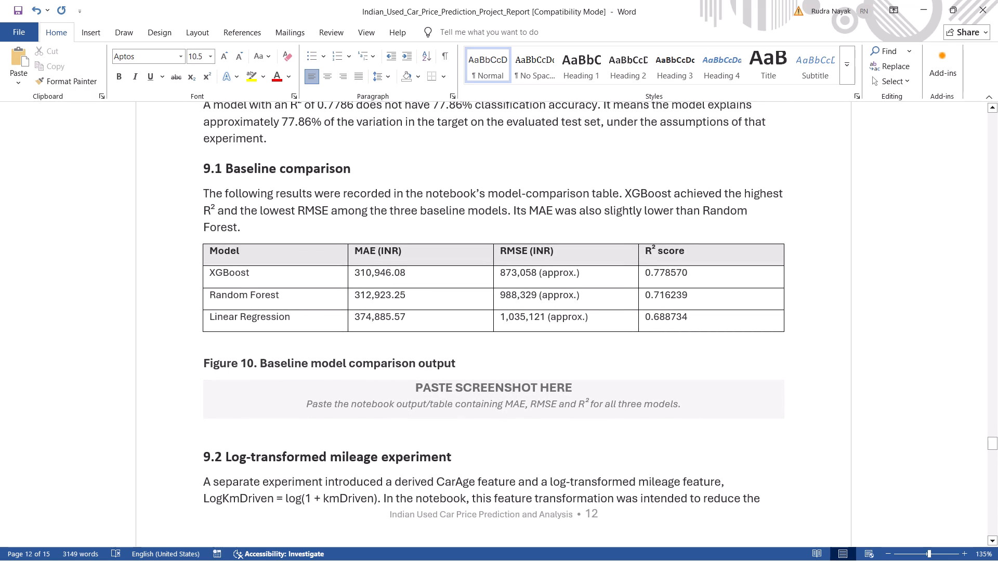
click(280, 388)
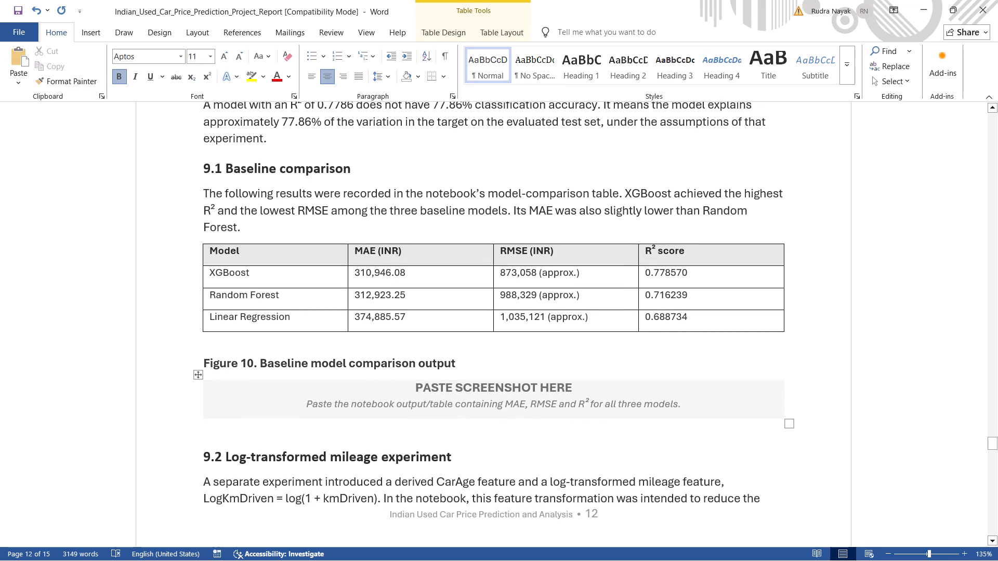
click(195, 379)
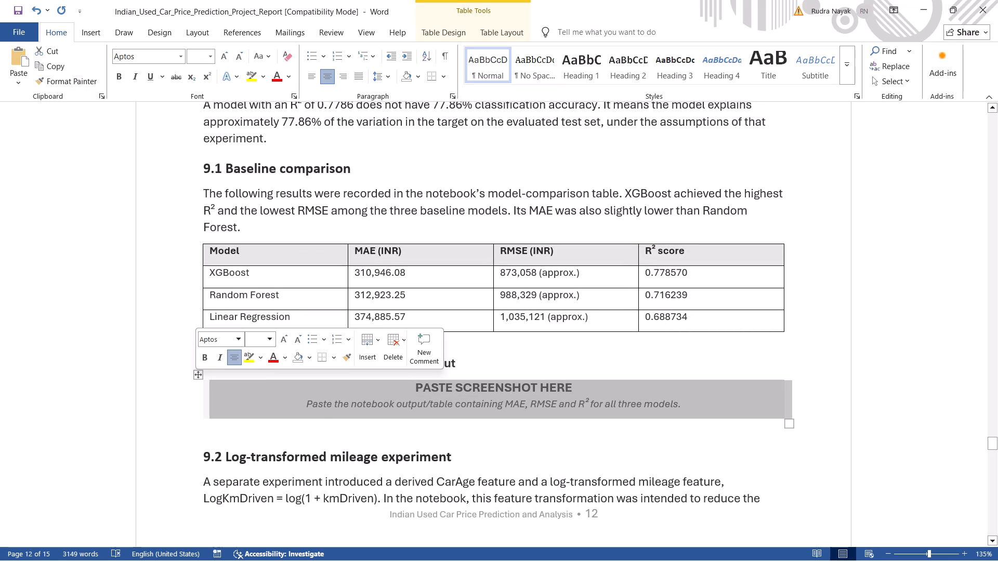
right_click(198, 379)
click(242, 242)
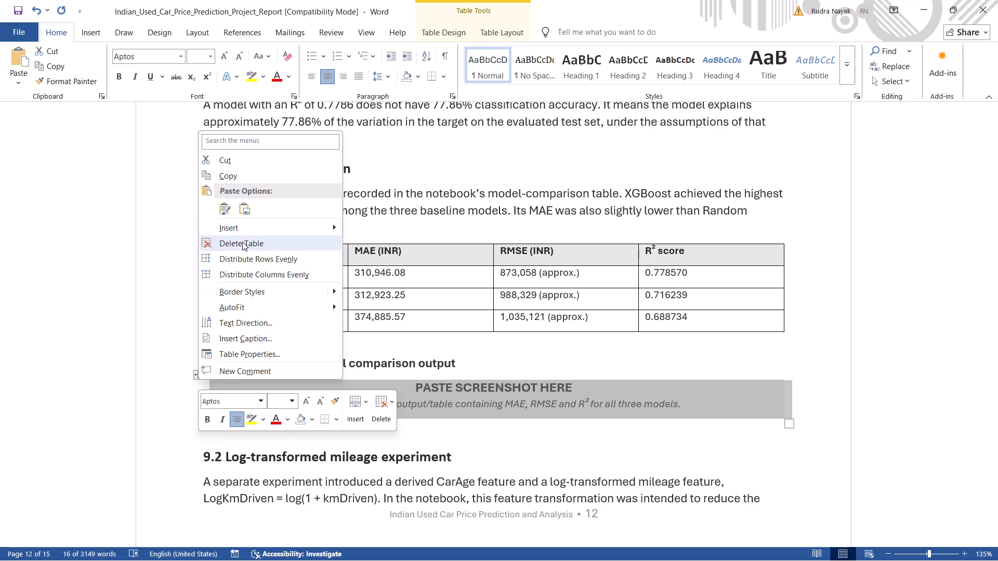
Look back through sections 8 and 7.6 to check the preceding figure caption's number against the baseline comparison caption.
scroll(441, 276, up, 2)
scroll(441, 276, down, 1)
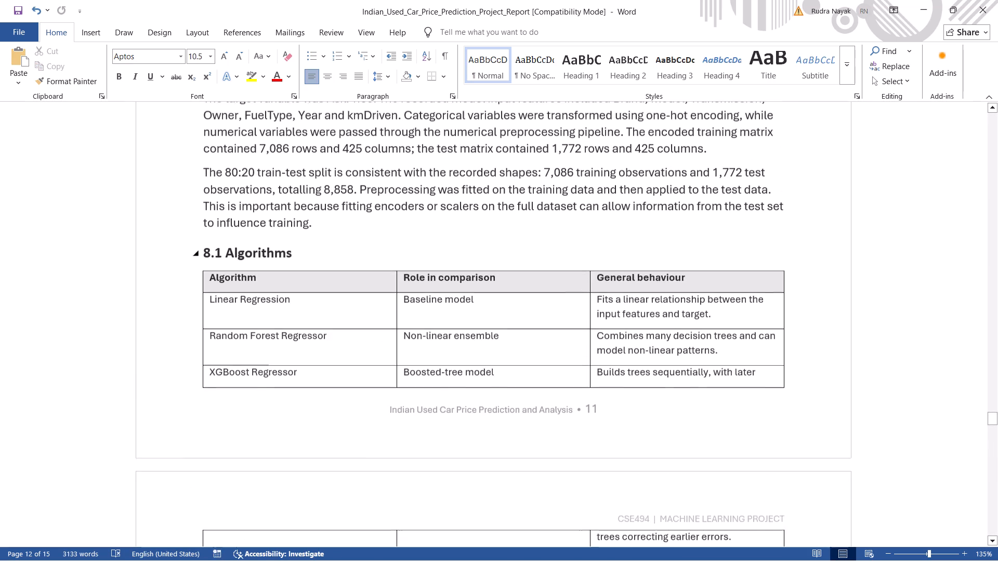
scroll(441, 276, down, 1)
scroll(441, 276, up, 7)
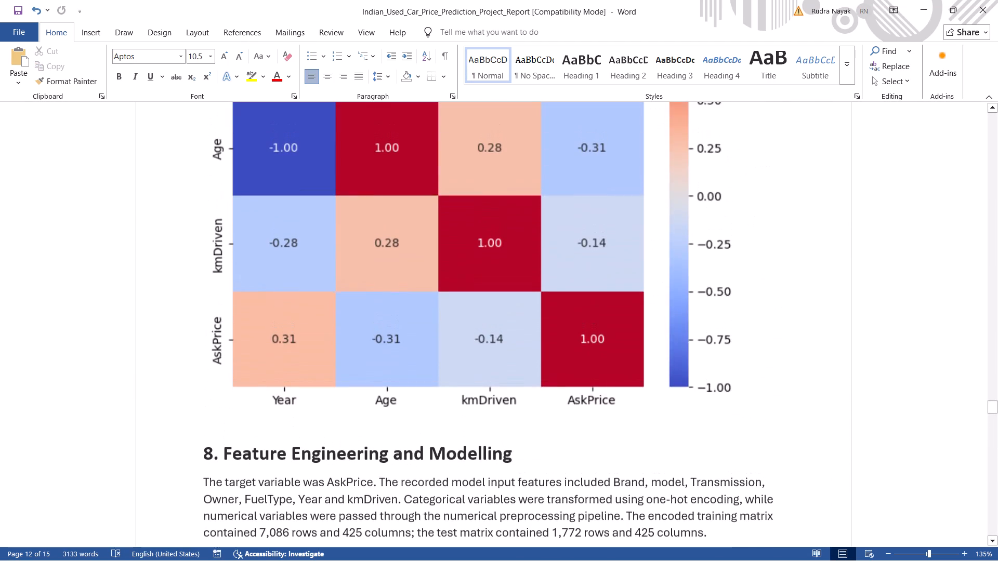
scroll(441, 276, up, 6)
scroll(441, 276, down, 1)
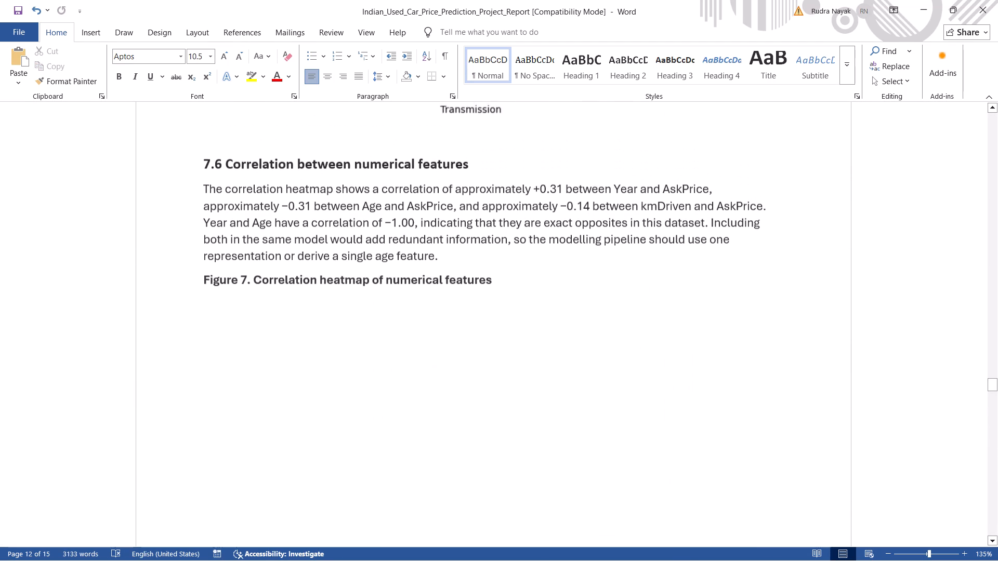
scroll(441, 276, down, 1)
scroll(441, 276, up, 1)
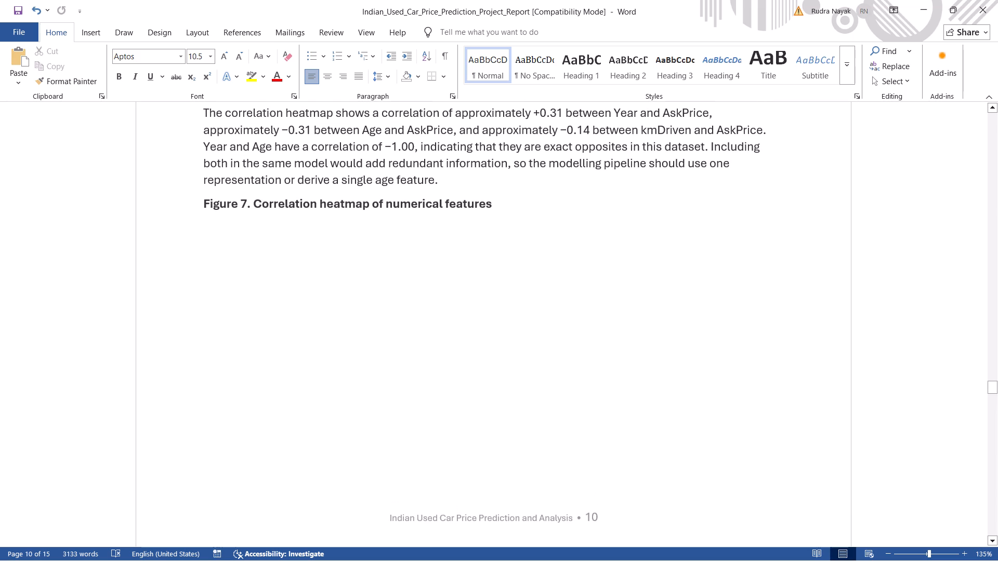
scroll(441, 276, down, 10)
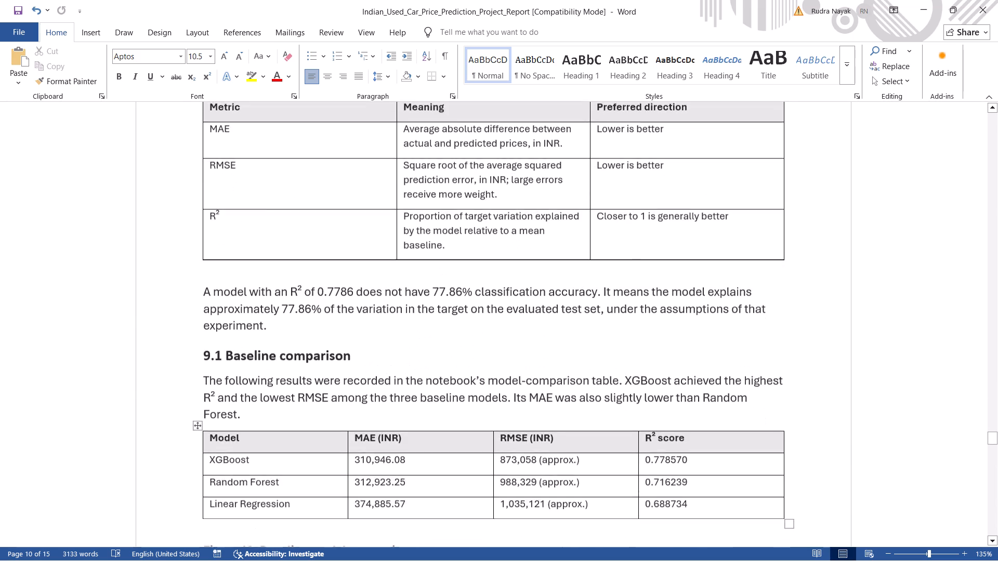
scroll(441, 276, down, 1)
scroll(441, 276, up, 4)
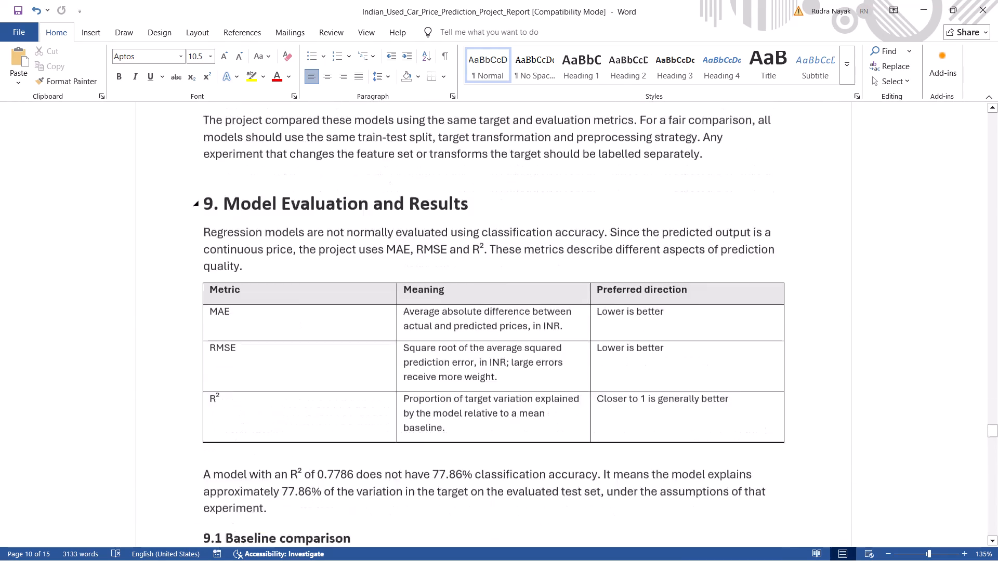
Change the figure number in the "Baseline model comparison output" caption to 8.
scroll(441, 276, down, 1)
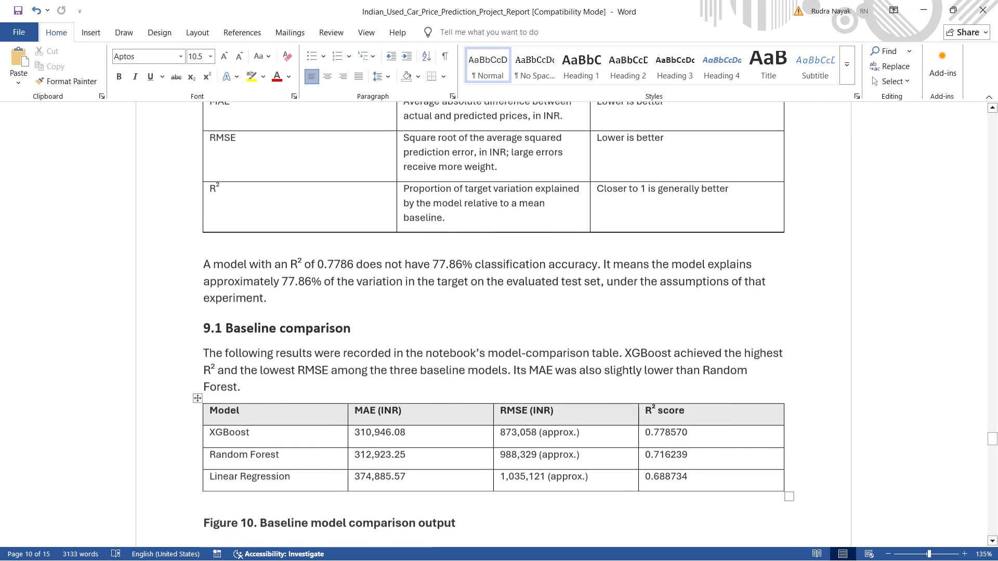
scroll(441, 276, down, 3)
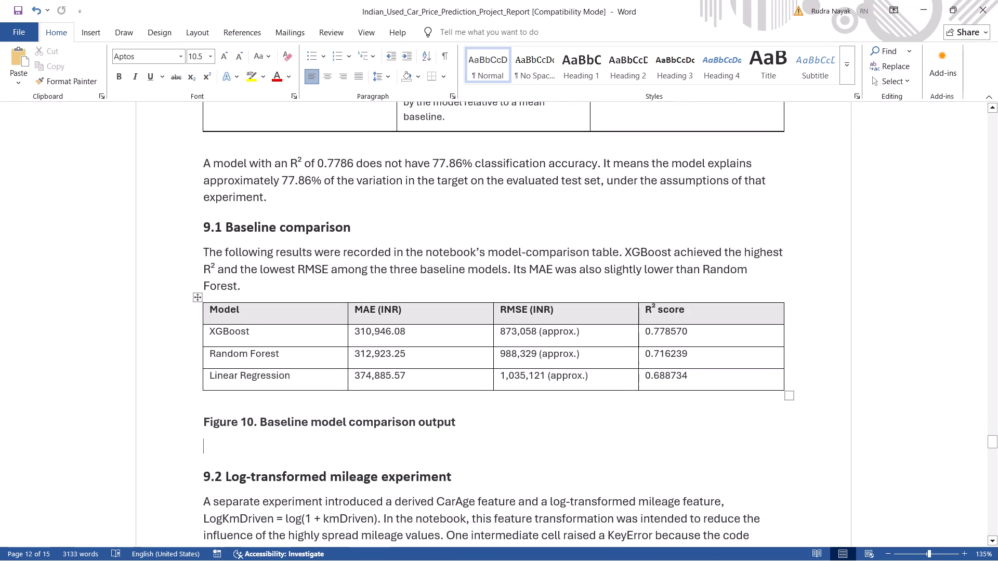
click(252, 423)
key(BackSpace)
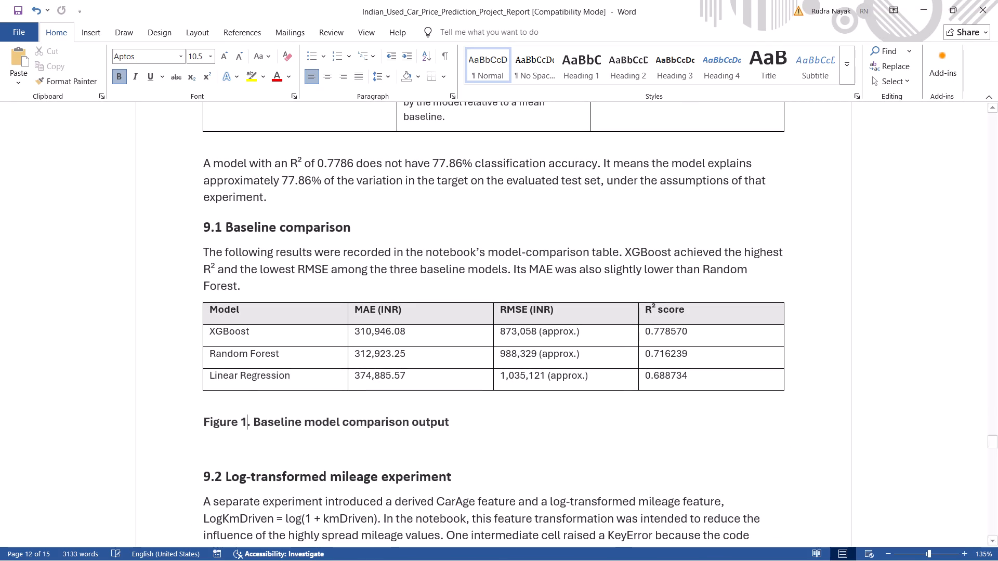
key(BackSpace)
key(8)
In the CSE494 Jupyter notebook, capture the model comparison cell, including its results DataFrame code and the sorted output table.
click(246, 446)
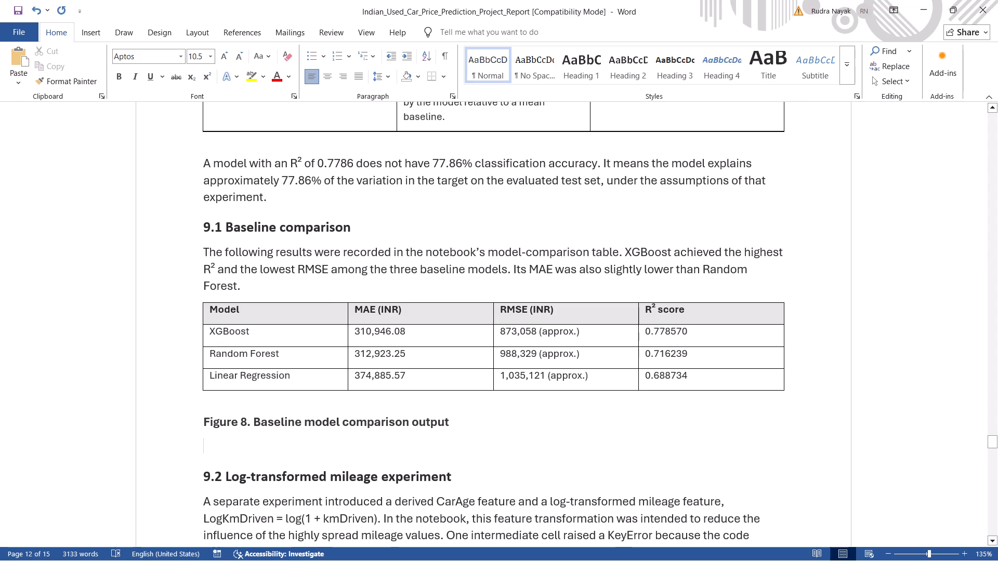
scroll(255, 371, down, 2)
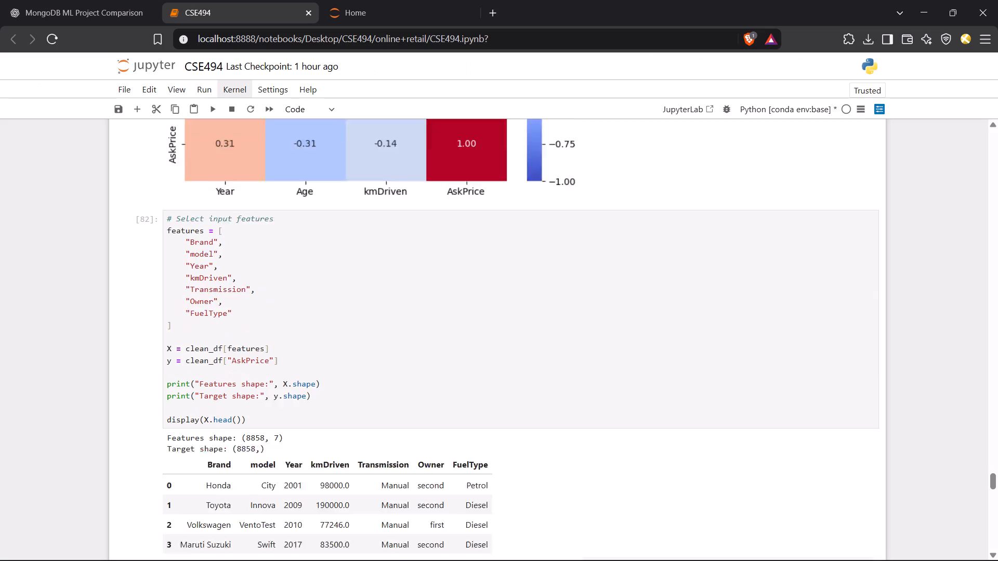
scroll(255, 371, down, 4)
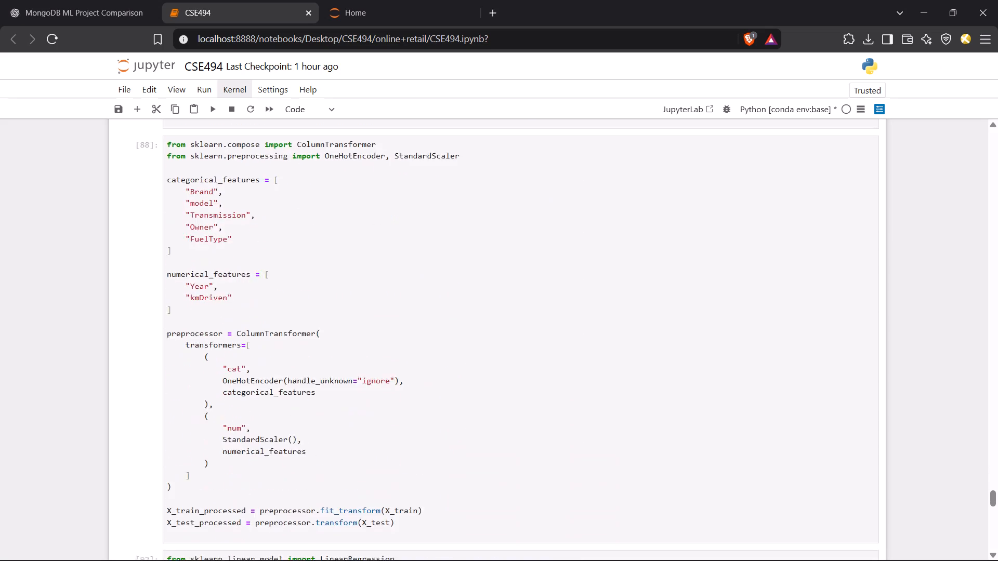
scroll(255, 371, down, 7)
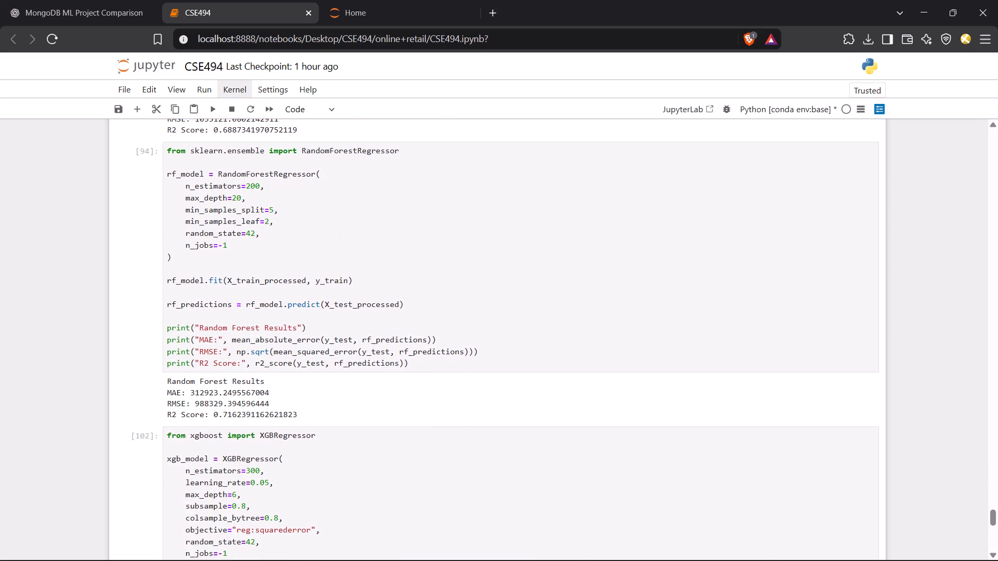
scroll(255, 371, down, 3)
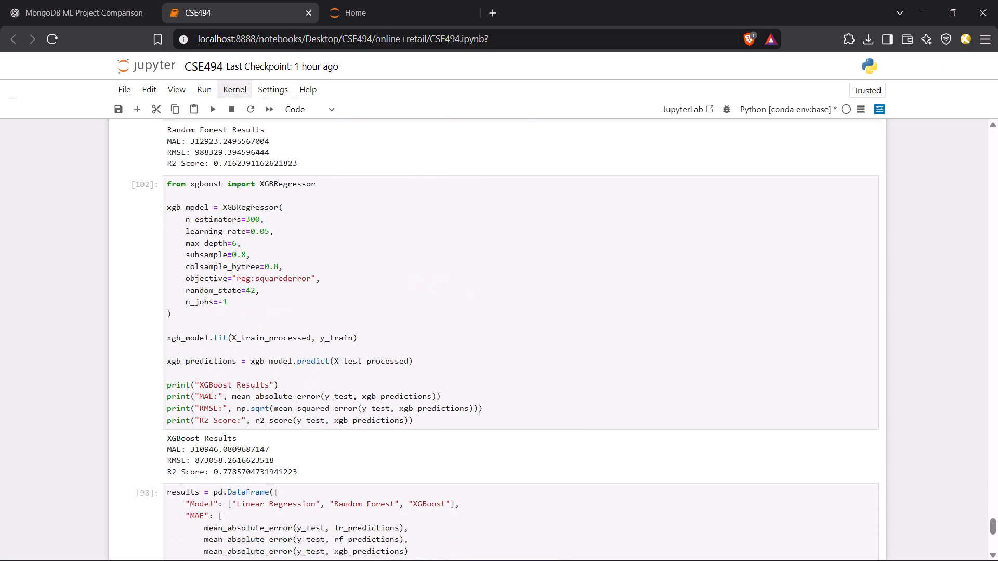
scroll(255, 371, down, 4)
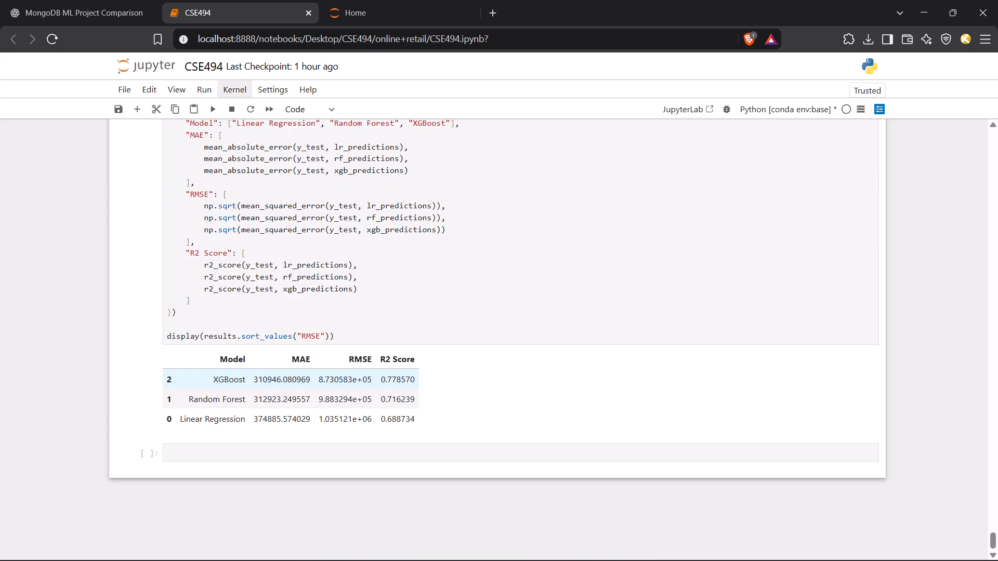
scroll(378, 402, up, 2)
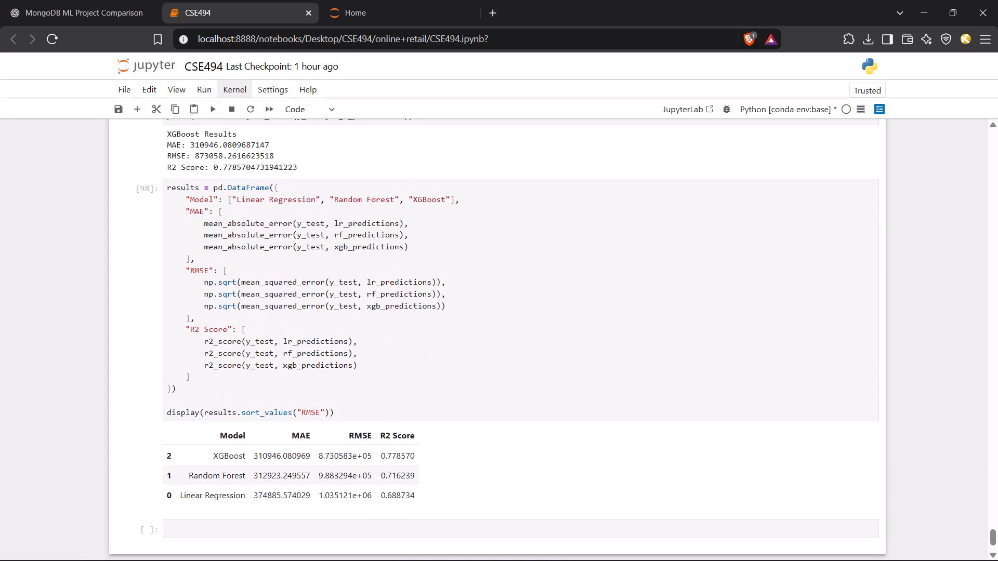
scroll(378, 402, up, 1)
scroll(378, 402, down, 1)
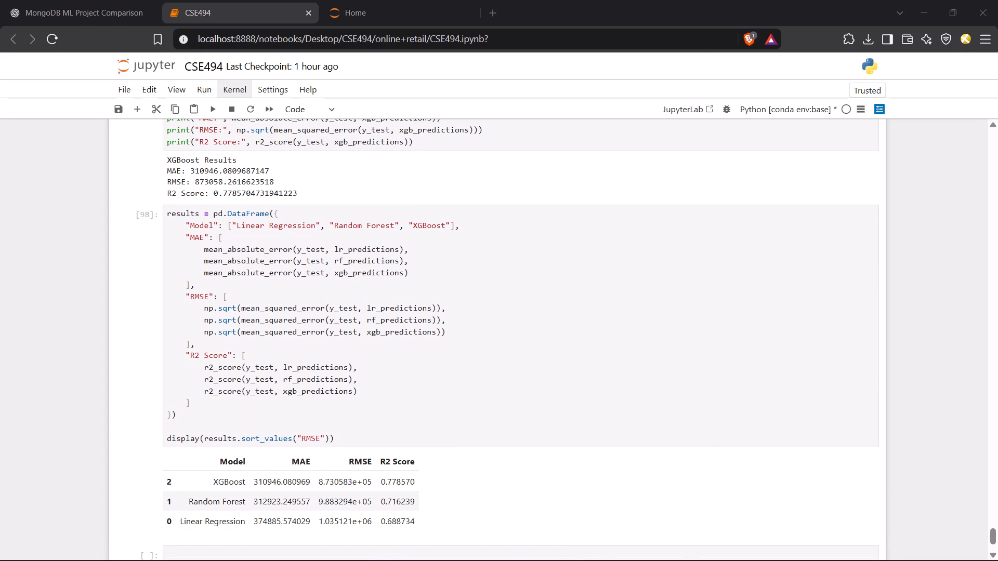
click(143, 303)
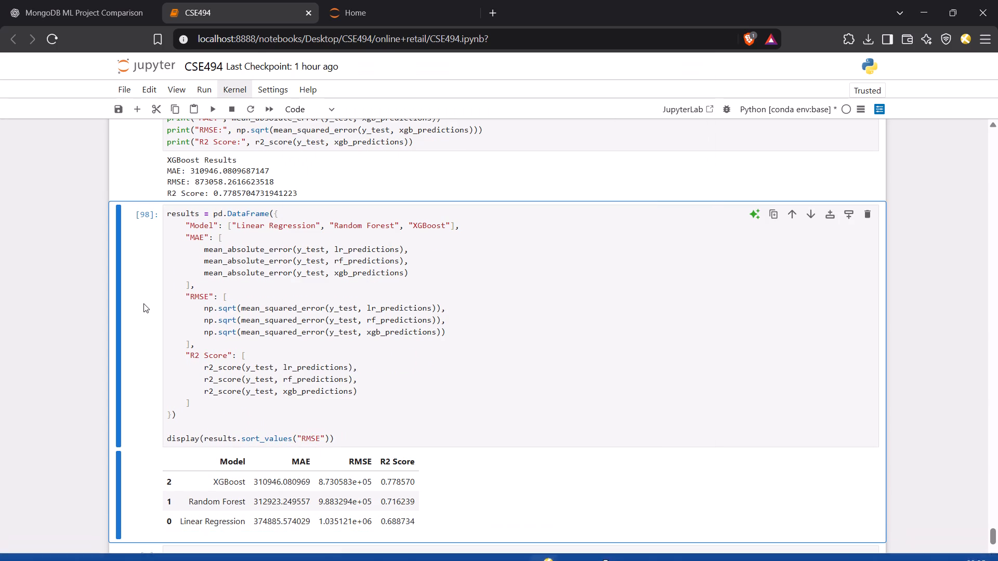
click(77, 299)
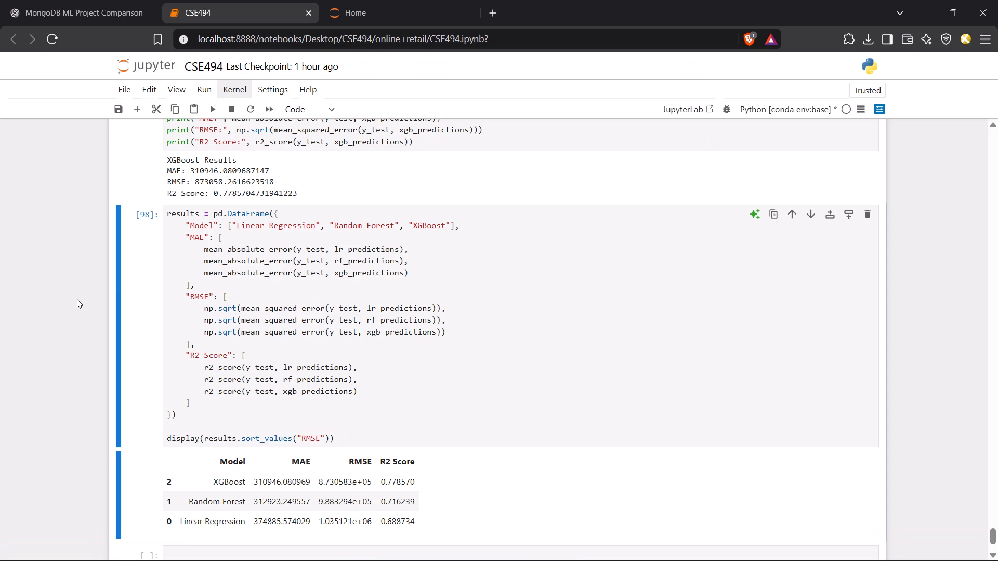
click(77, 299)
key(Print)
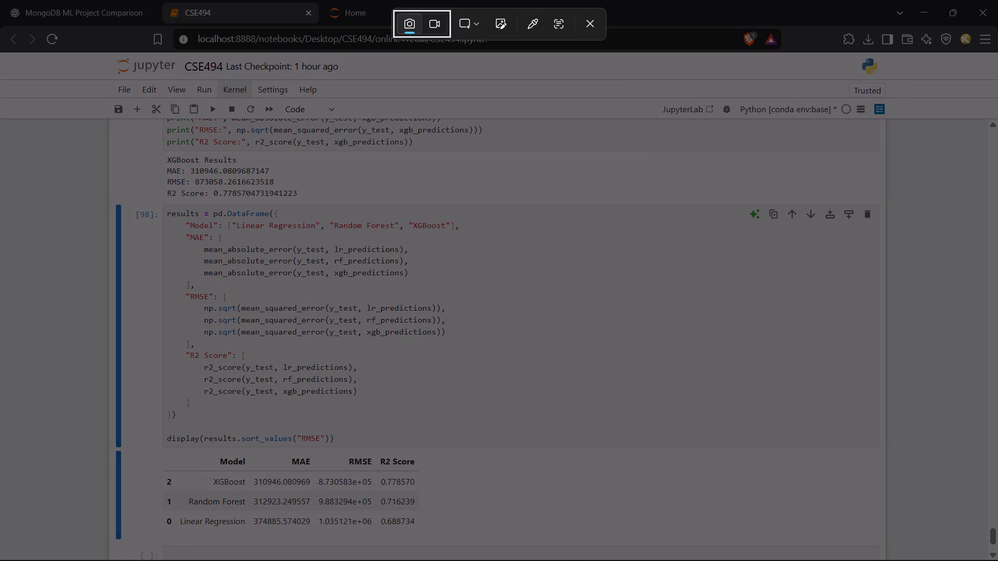
drag(162, 205, 541, 531)
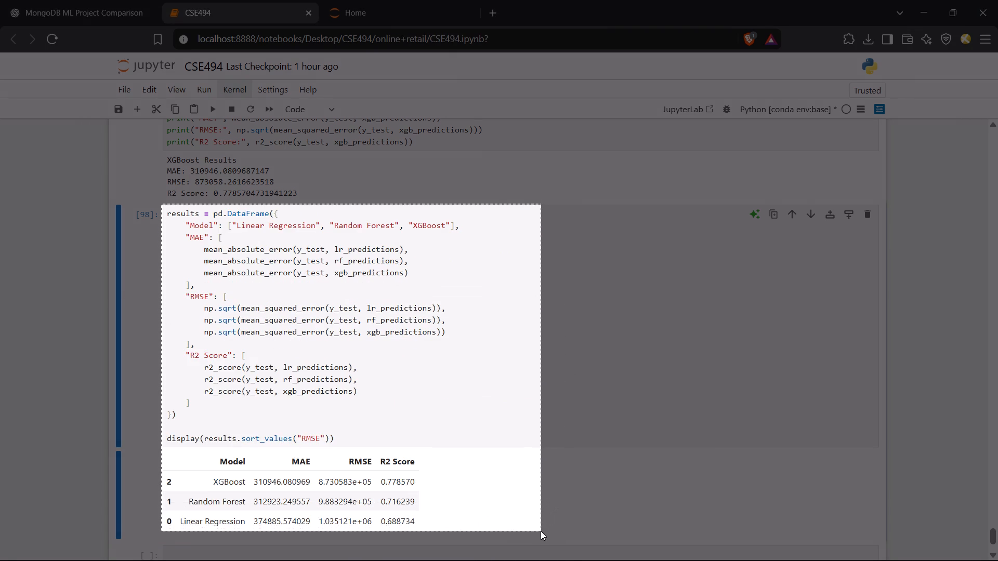
drag(541, 531, 541, 537)
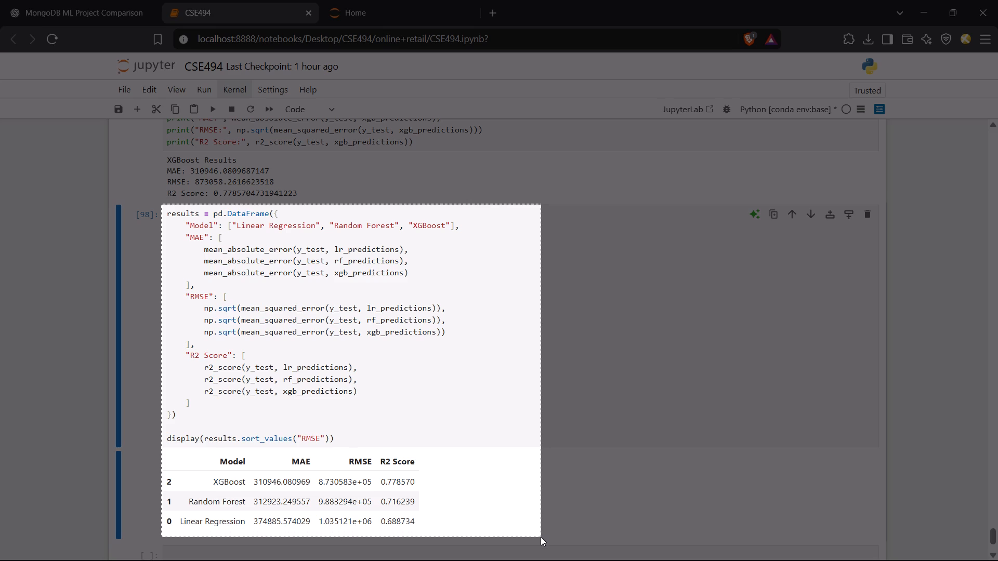
drag(541, 537, 541, 545)
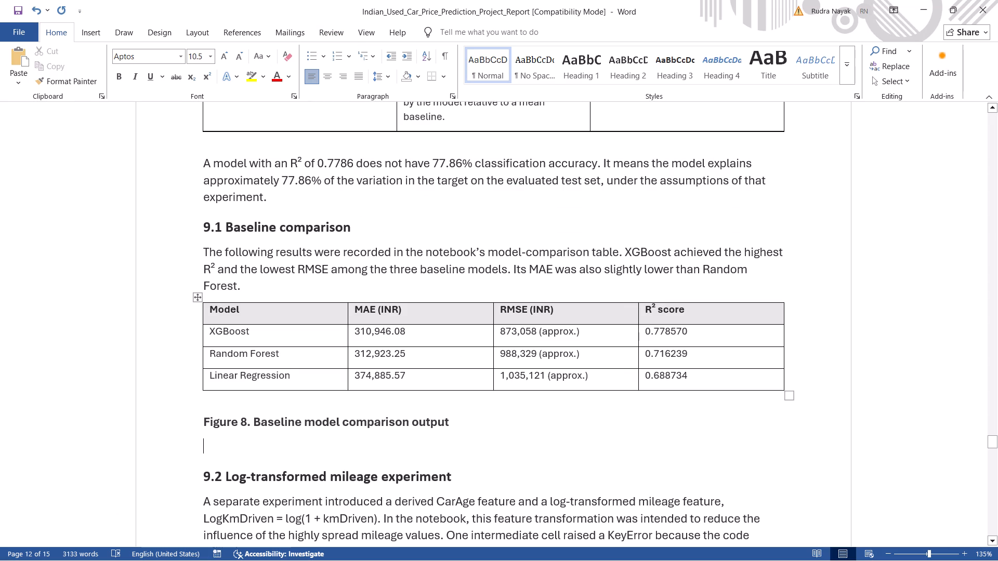
Back in the Word report, paste the captured comparison cell below the "Figure 8. Baseline model comparison output" caption.
key(ctrl+v)
scroll(386, 353, up, 3)
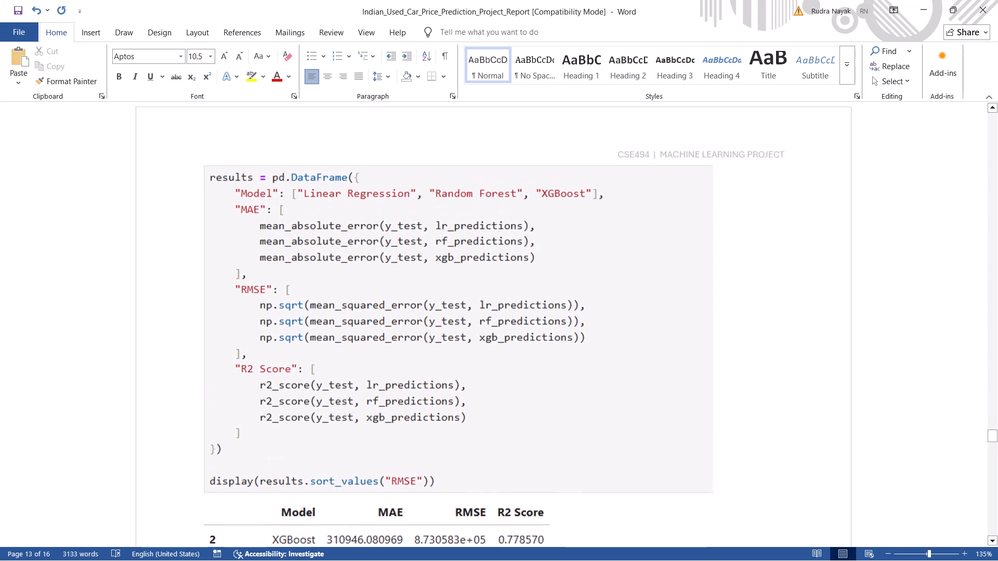
scroll(386, 353, up, 4)
scroll(386, 353, down, 1)
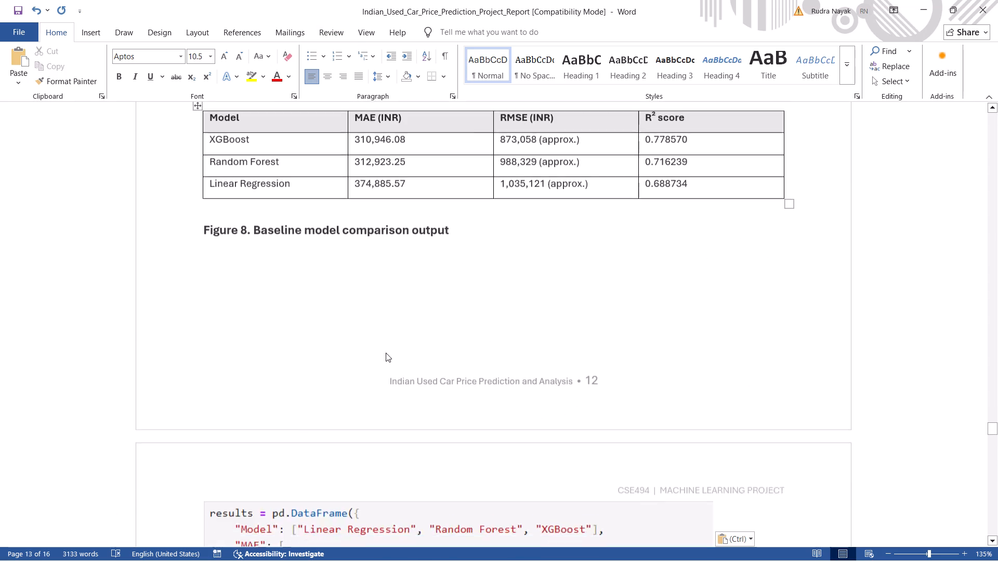
Delete all of section 9.3, "Actual versus predicted prices", including its heading, text, Figure 12 caption and screenshot placeholder table.
scroll(386, 353, down, 5)
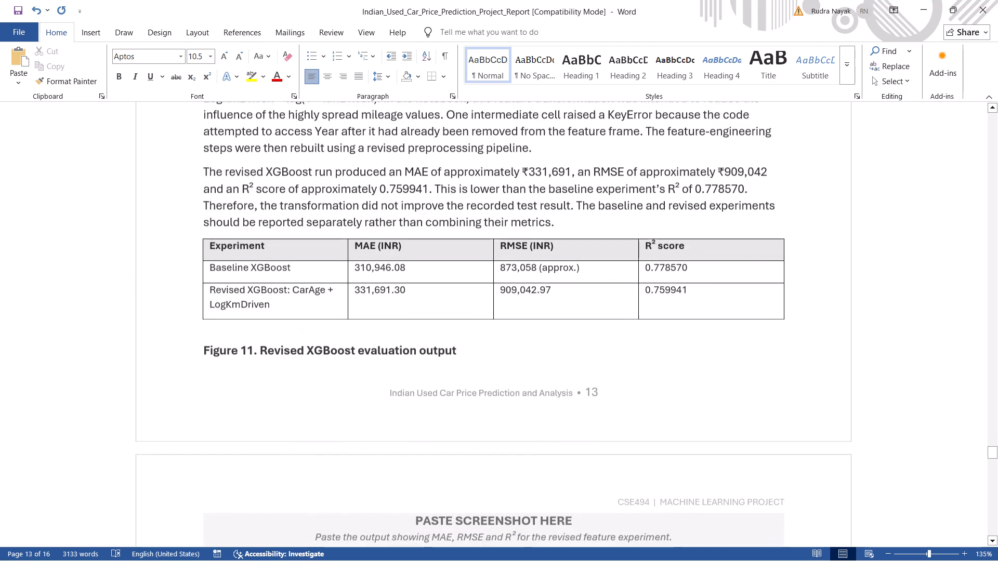
scroll(386, 353, down, 4)
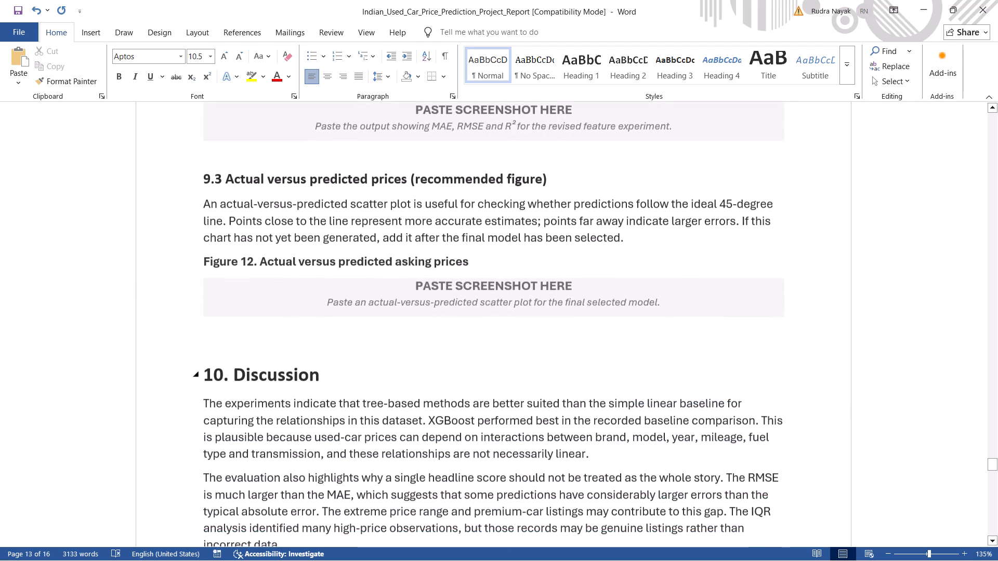
scroll(386, 353, up, 2)
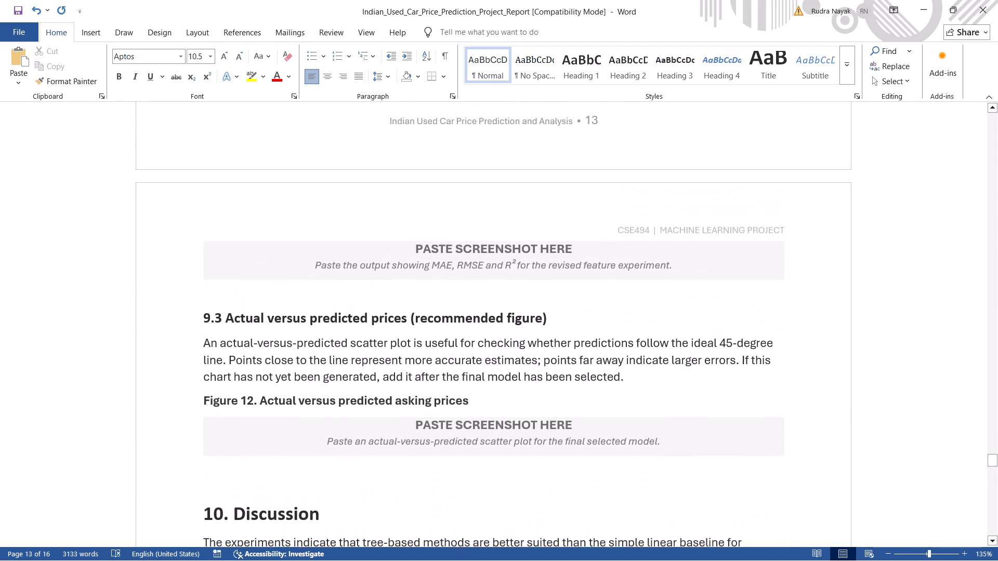
scroll(386, 353, up, 1)
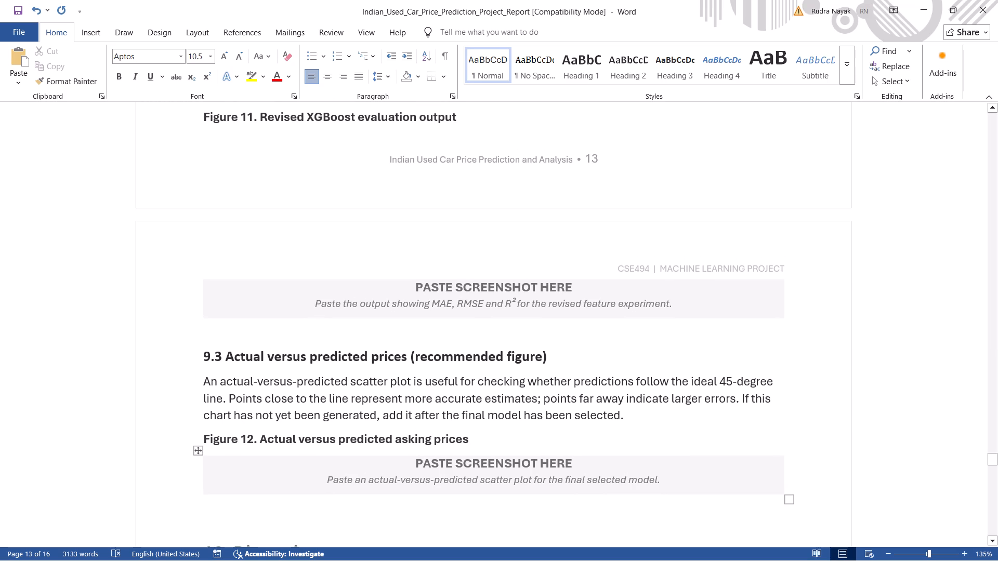
click(198, 448)
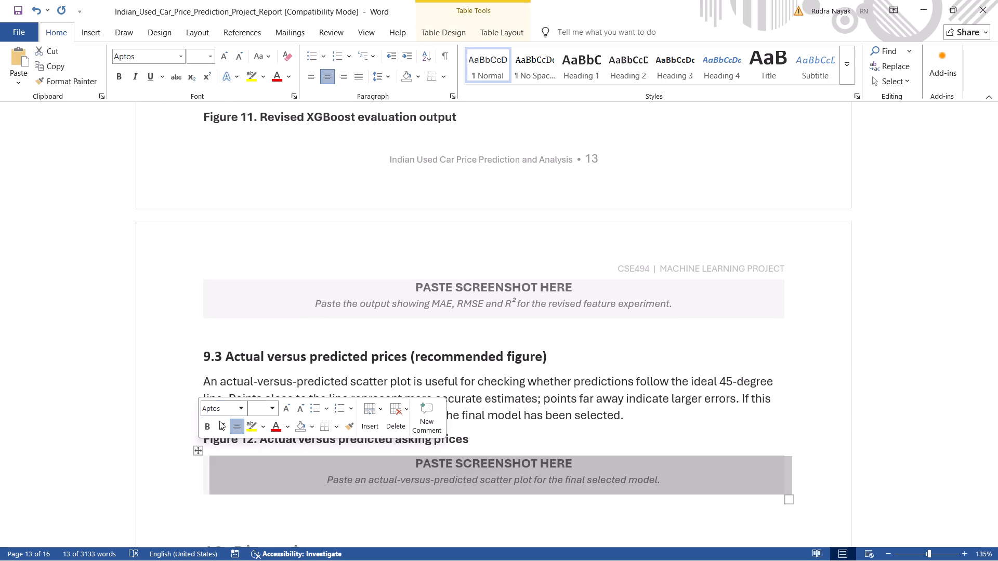
click(197, 449)
right_click(197, 449)
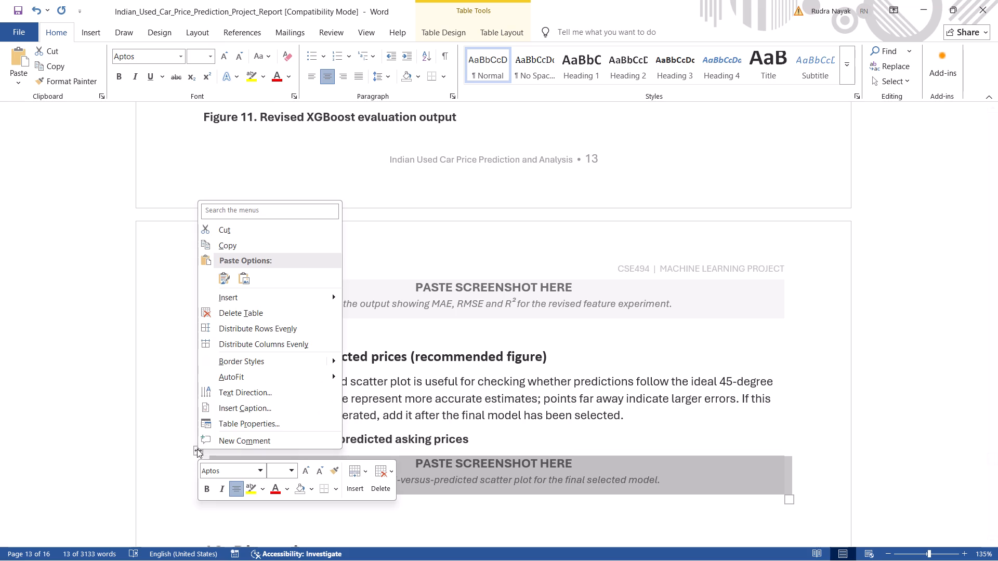
click(234, 318)
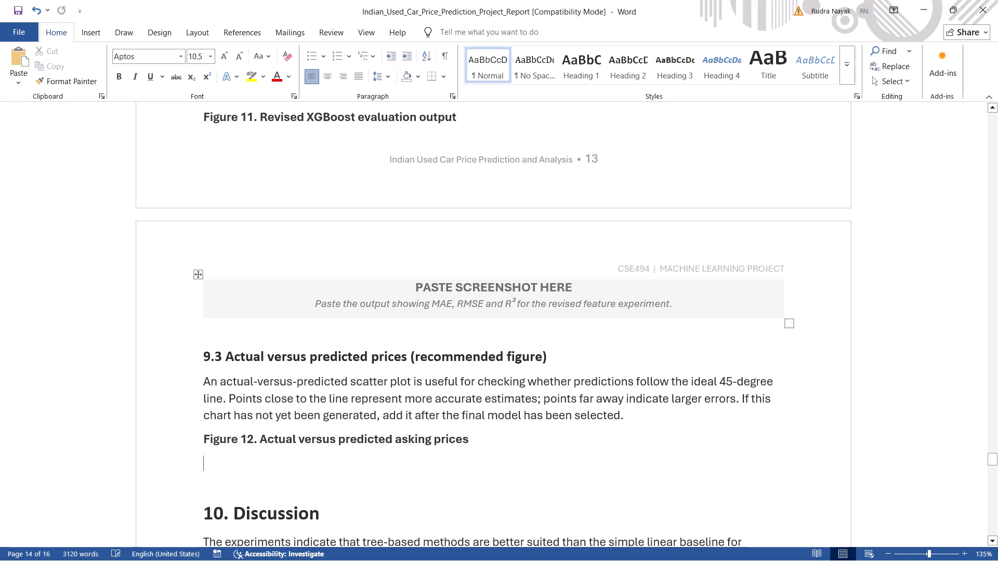
drag(218, 467, 196, 367)
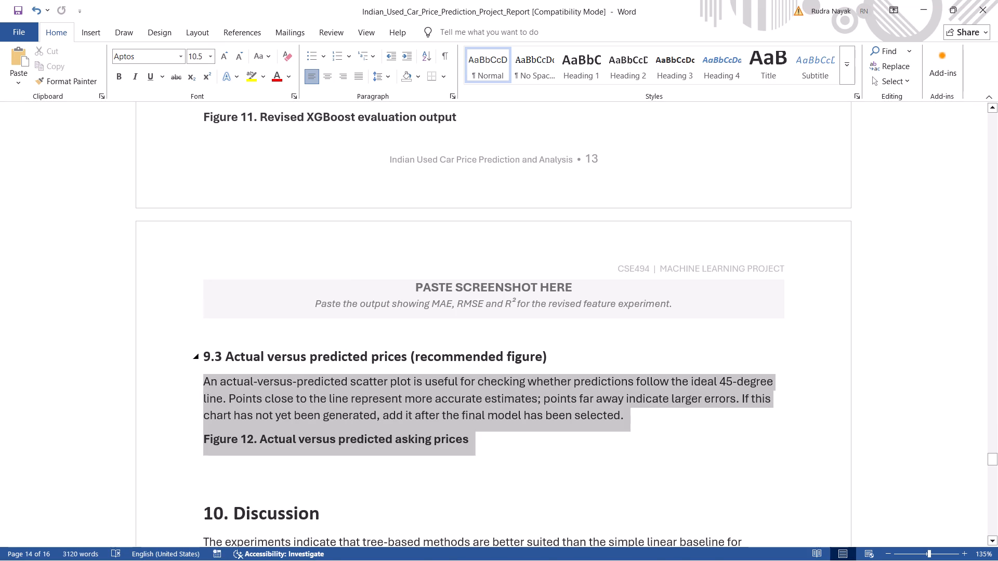
drag(196, 367, 196, 366)
key(BackSpace)
key(BackSpace)
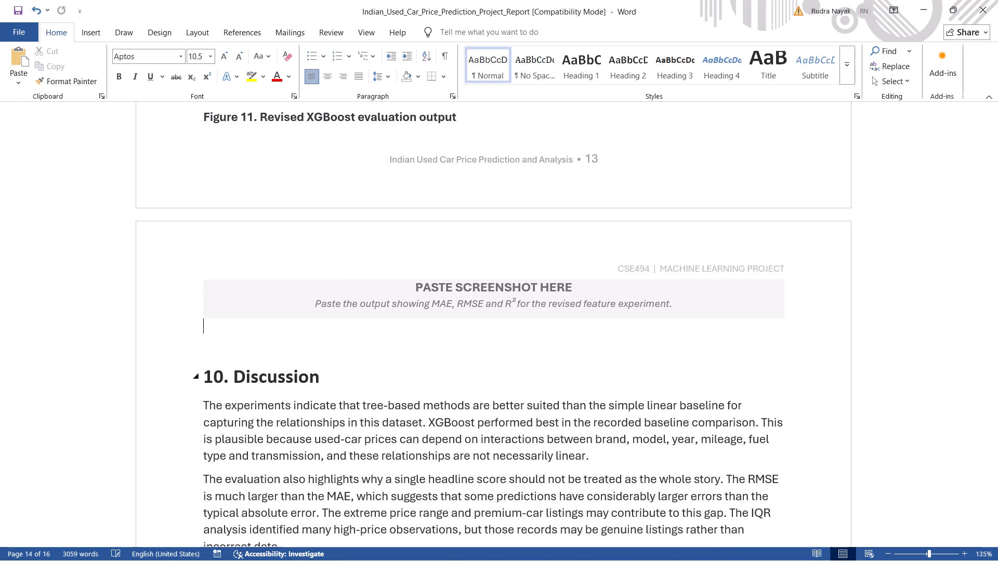
Delete the revised-experiment screenshot placeholder table and the "Figure 11. Revised XGBoost evaluation output" caption closing section 9.2.
click(215, 292)
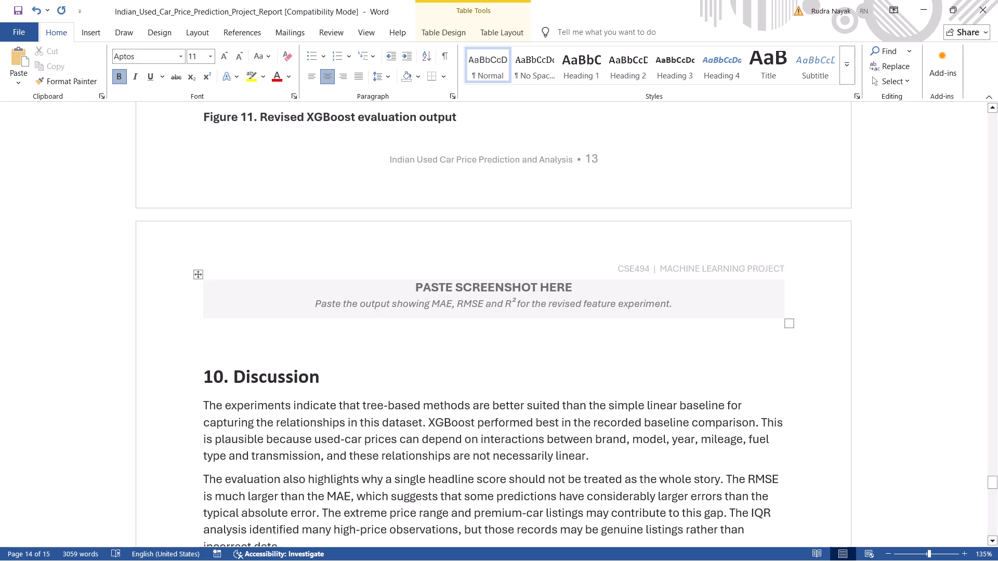
click(197, 276)
right_click(197, 276)
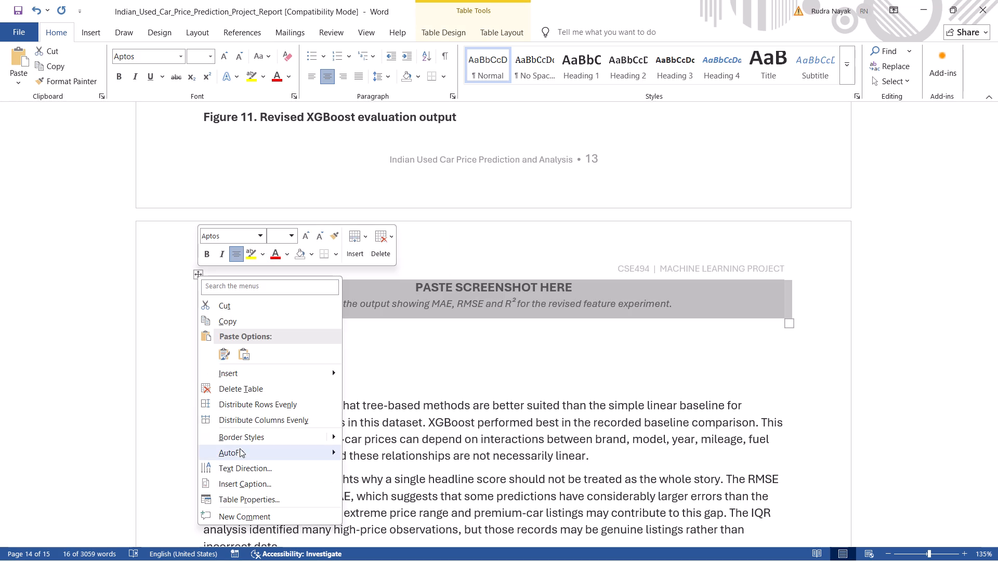
click(223, 391)
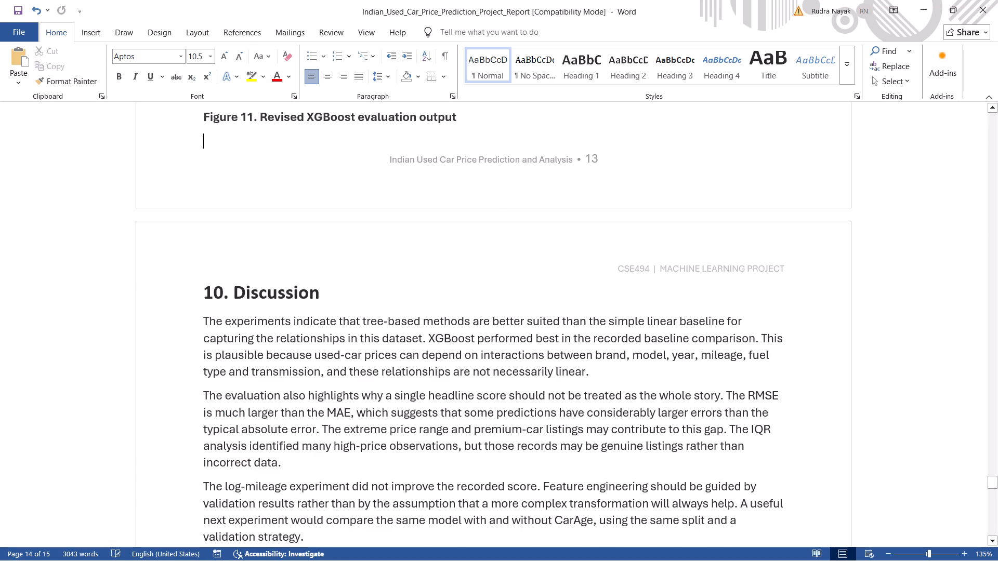
scroll(337, 348, up, 2)
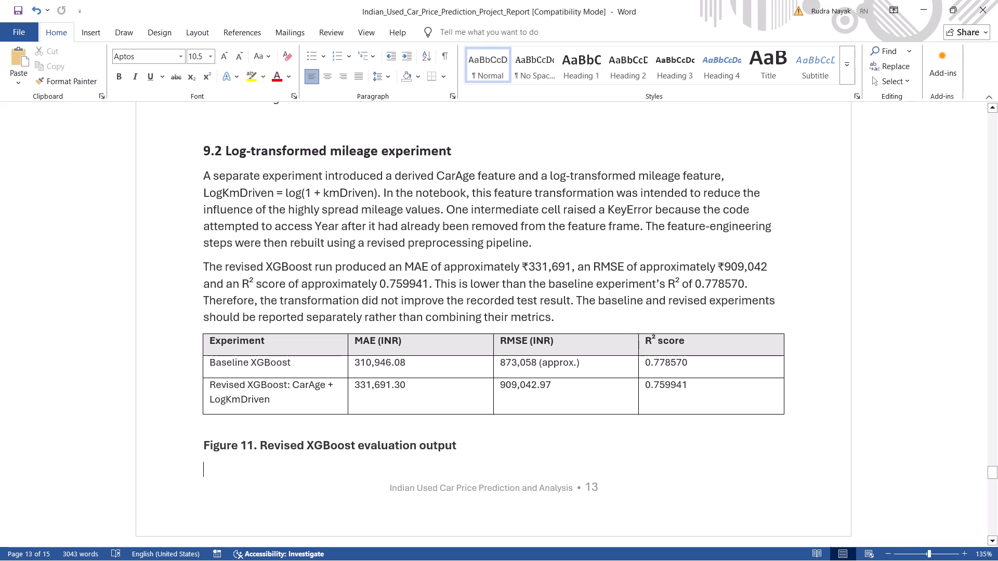
drag(231, 465, 211, 445)
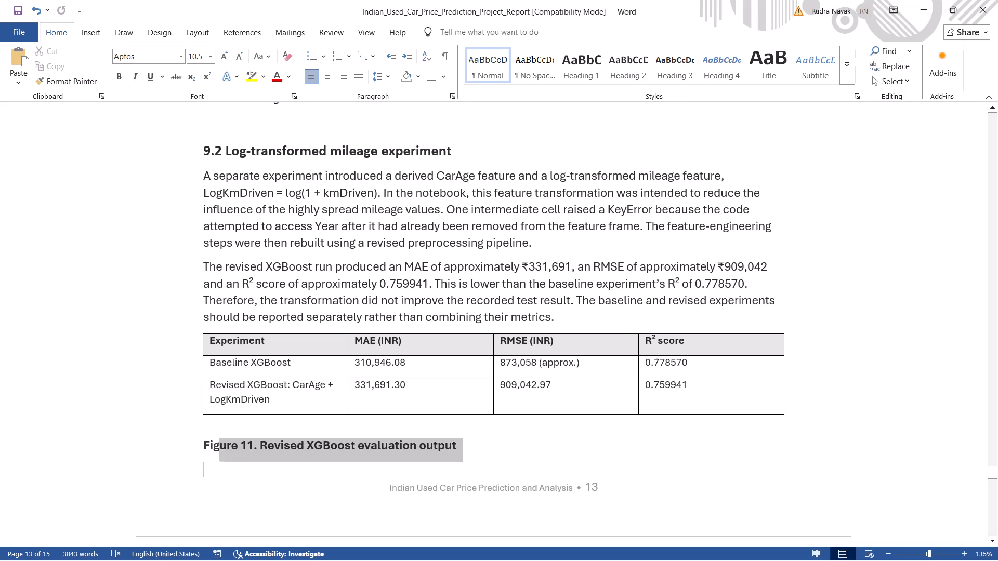
drag(211, 445, 205, 441)
key(BackSpace)
key(BackSpace)
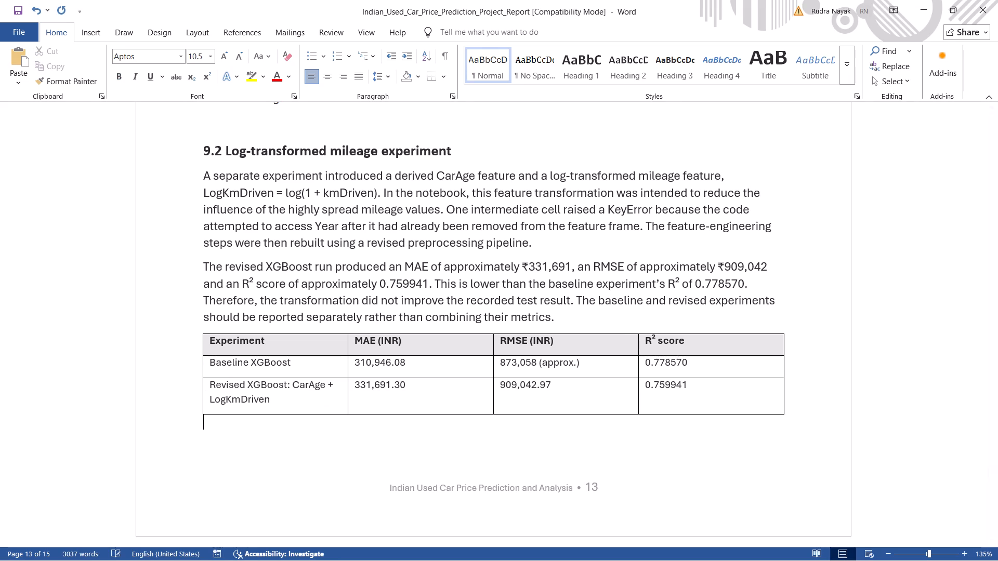
Review the report from section 9.2 back to the Introduction, and down again to the closing appendices.
scroll(205, 441, up, 4)
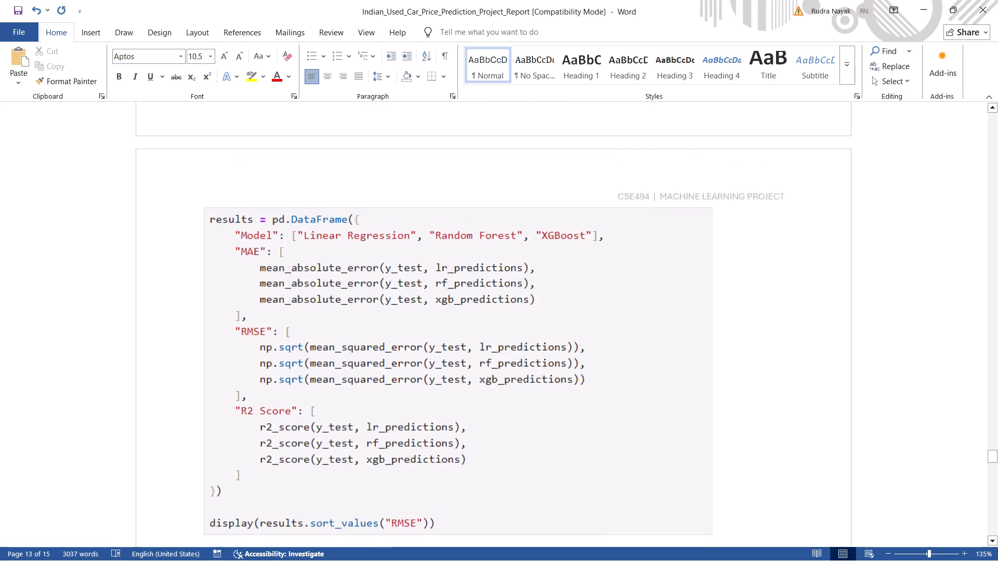
scroll(205, 441, up, 6)
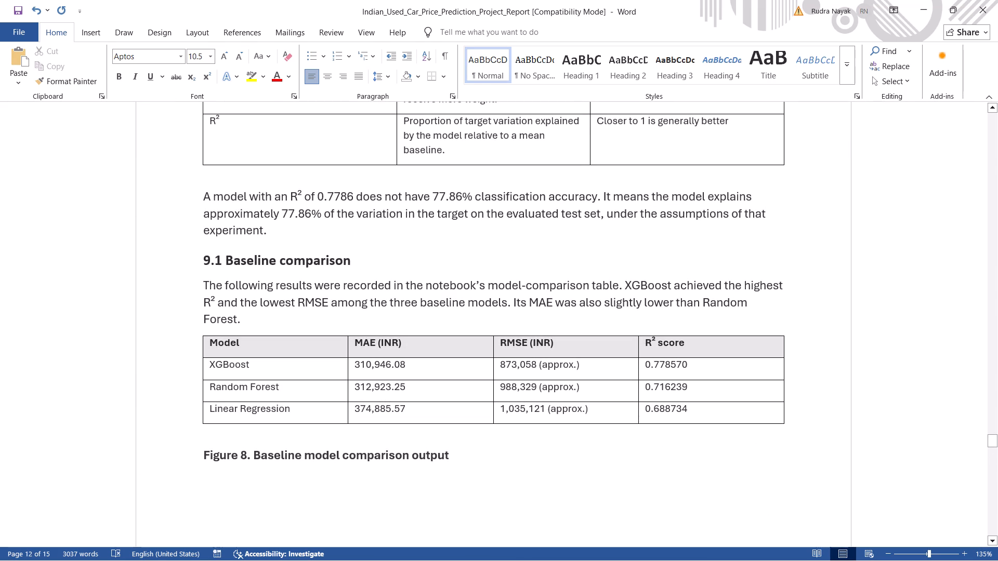
scroll(205, 441, up, 4)
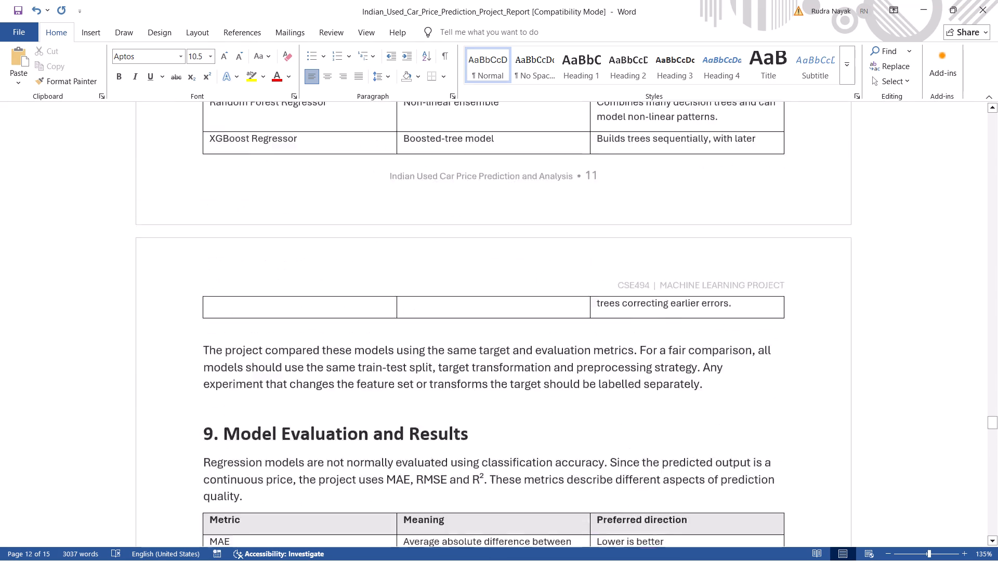
scroll(205, 441, up, 2)
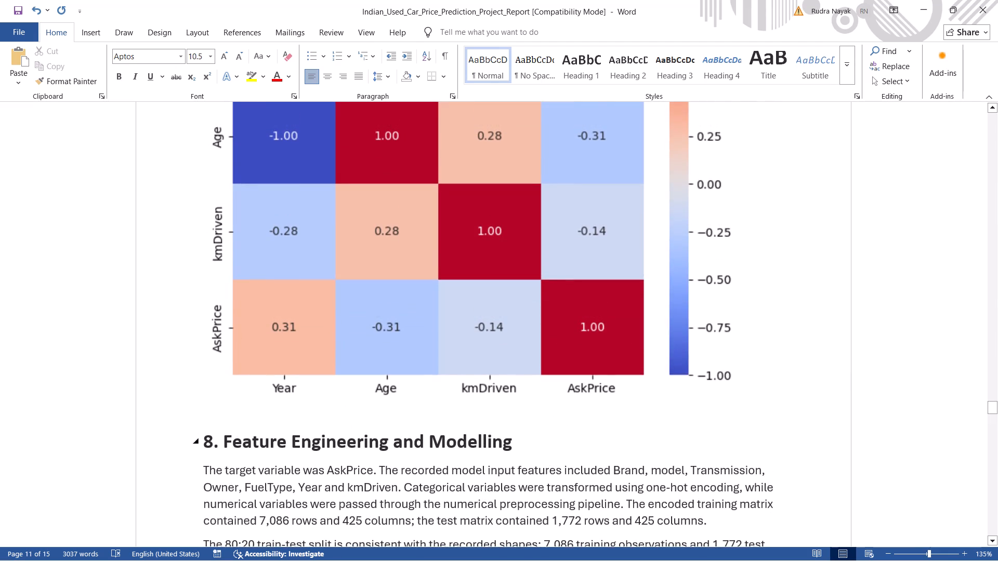
scroll(205, 441, up, 4)
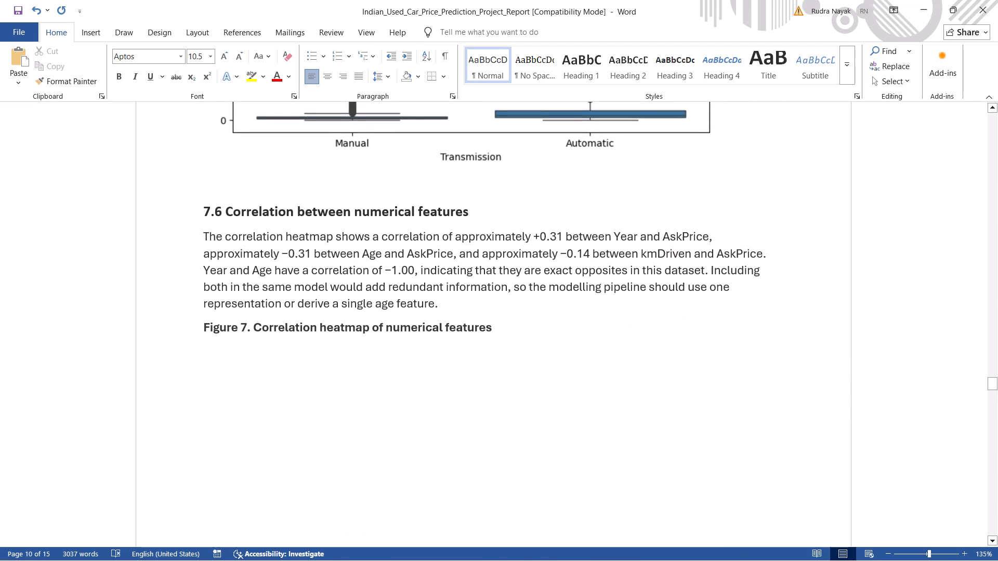
scroll(205, 441, up, 9)
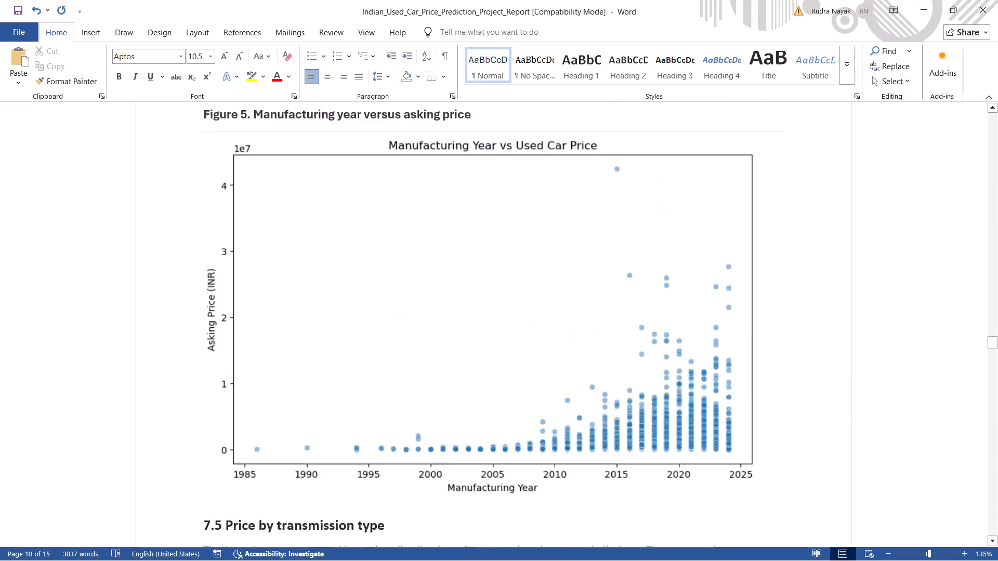
scroll(205, 441, up, 8)
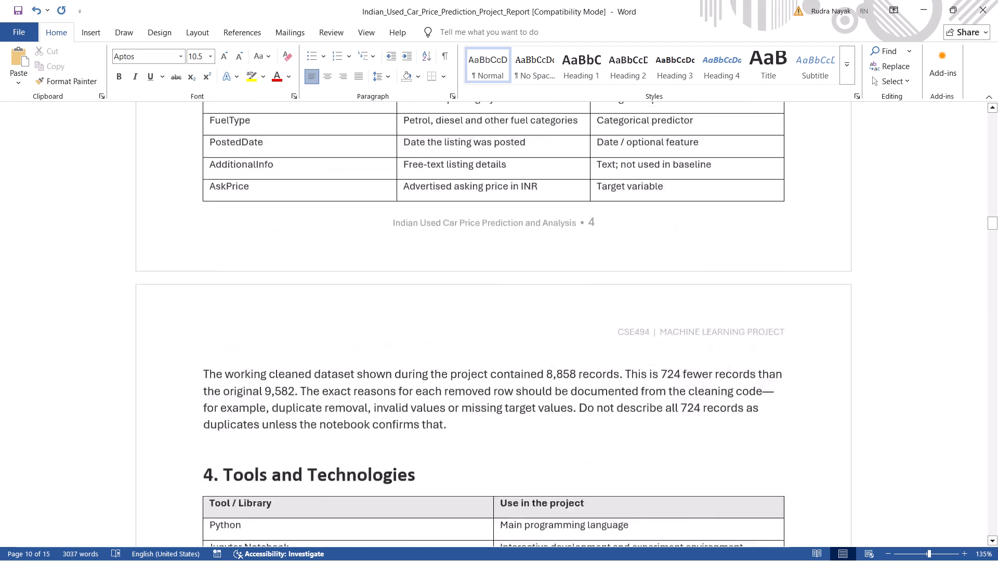
scroll(205, 441, up, 4)
scroll(205, 441, down, 4)
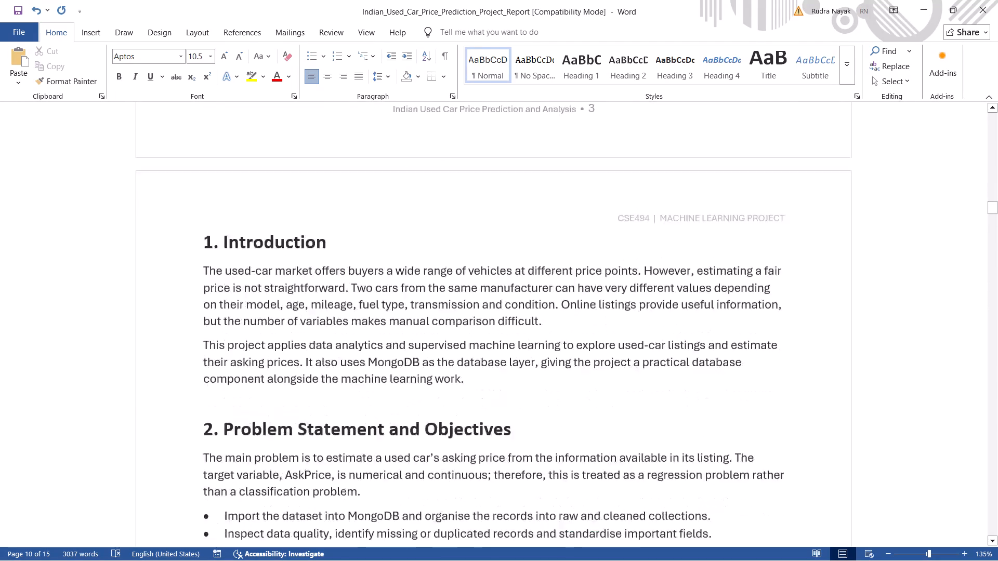
scroll(205, 441, down, 16)
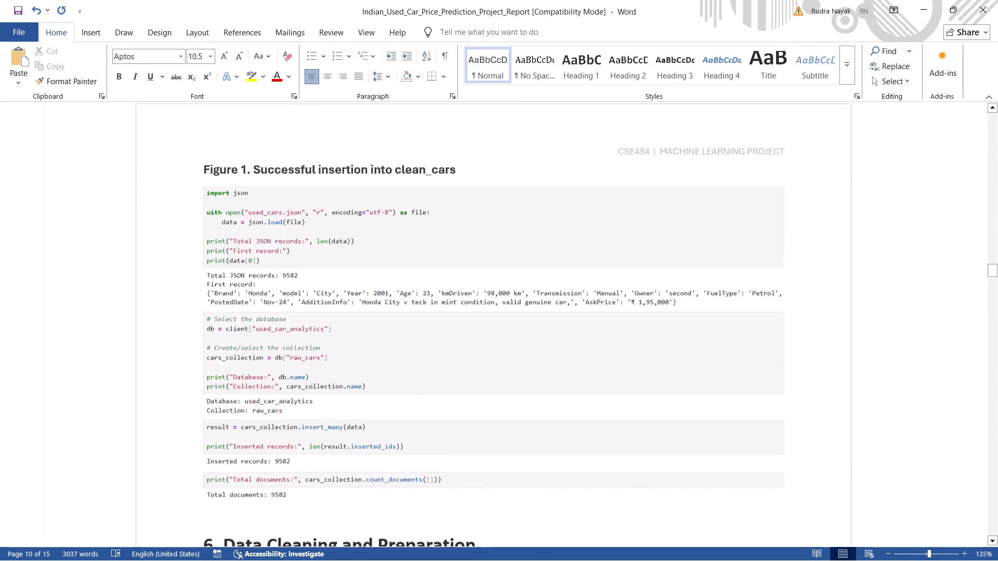
scroll(205, 441, down, 11)
scroll(205, 441, down, 20)
scroll(205, 441, down, 20)
scroll(205, 441, down, 20)
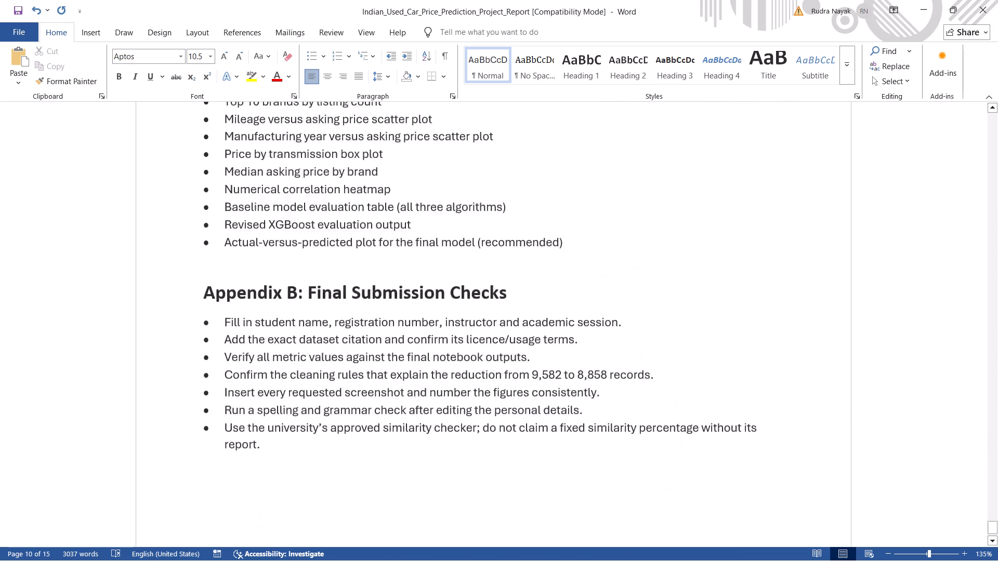
Delete Appendix A: Screenshot Checklist and Appendix B: Final Submission Checks, including their headings, text and bullet lists.
scroll(205, 441, down, 20)
scroll(205, 441, down, 11)
scroll(141, 351, up, 2)
scroll(141, 351, down, 1)
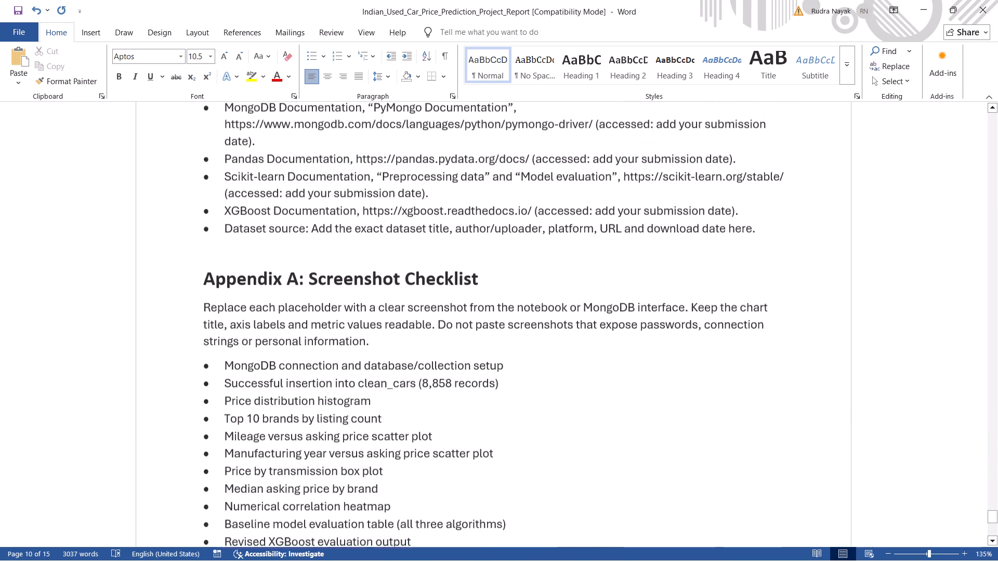
scroll(141, 351, down, 1)
drag(240, 382, 217, 242)
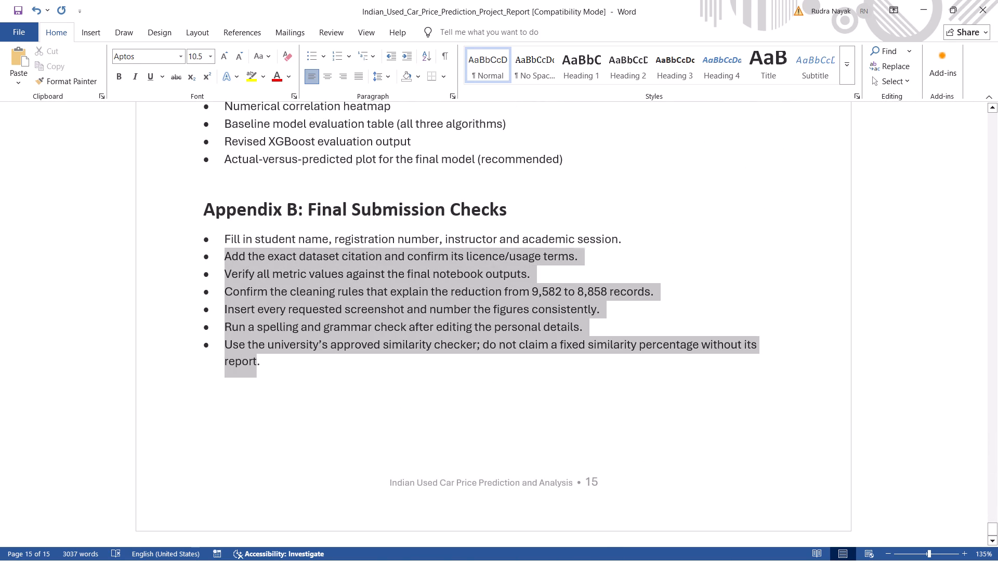
drag(217, 242, 226, 326)
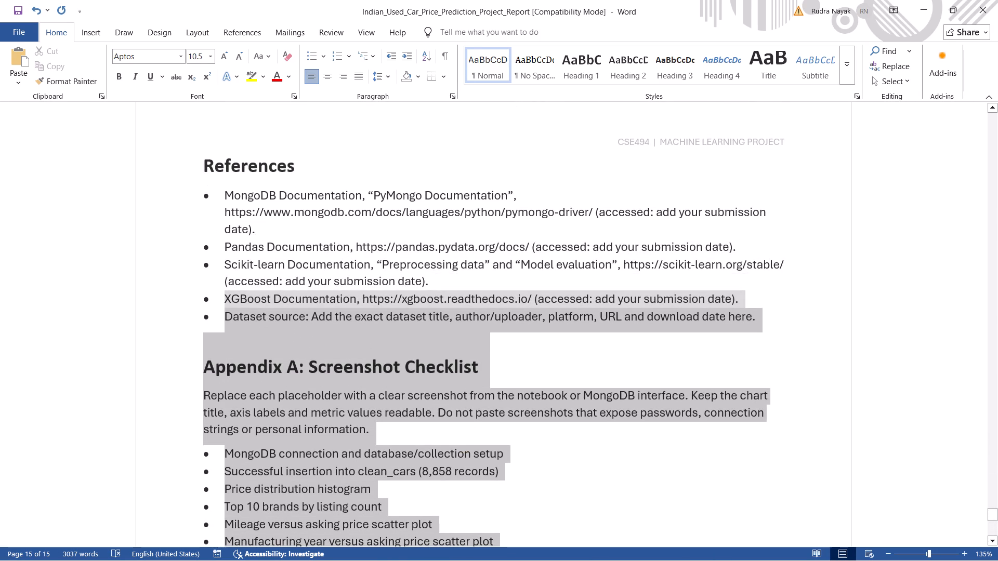
drag(226, 326, 221, 368)
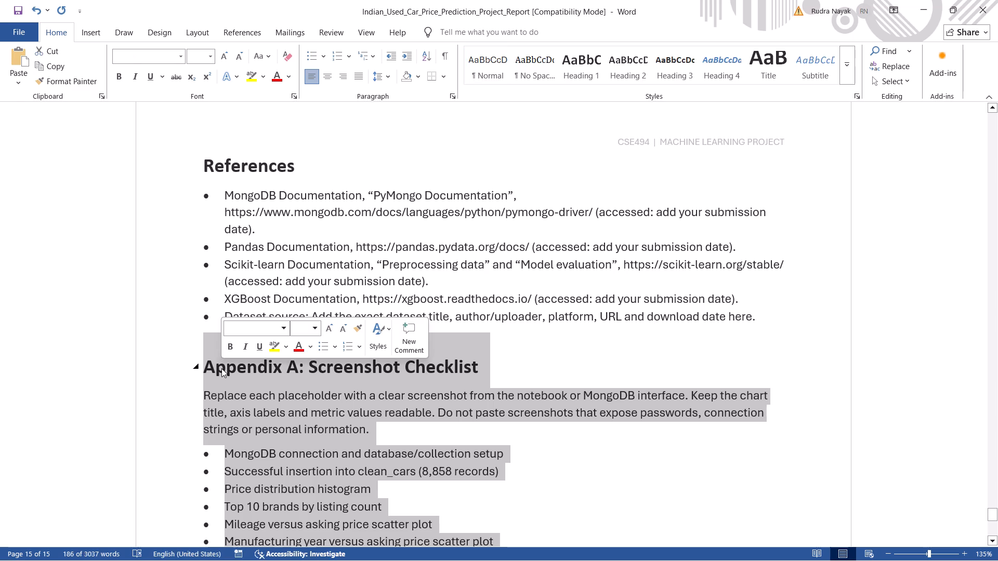
key(BackSpace)
key(BackSpace)
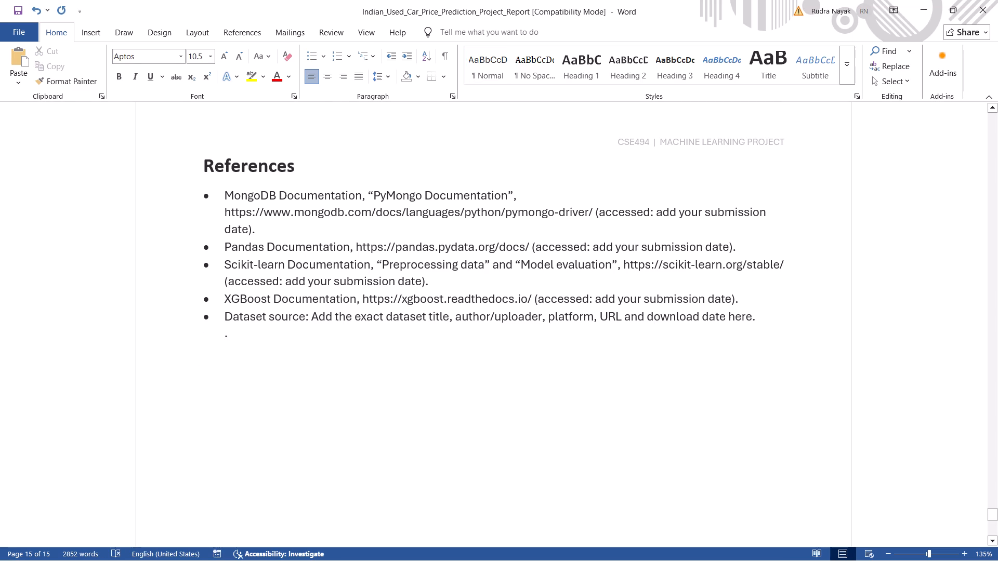
Look over the Conclusion and References pages at the end of the shortened report.
scroll(221, 368, up, 2)
scroll(221, 368, down, 2)
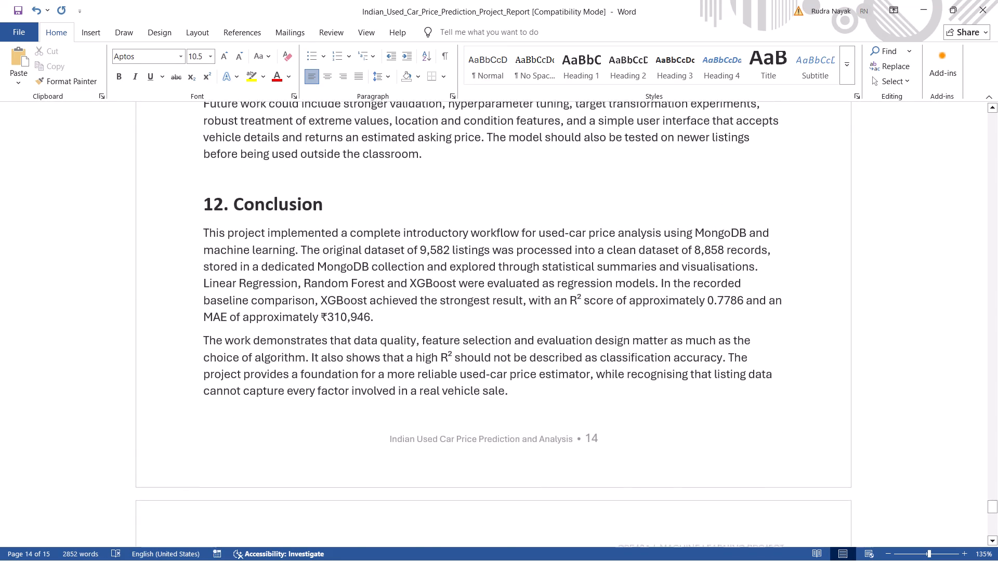
scroll(221, 368, down, 4)
scroll(221, 368, up, 2)
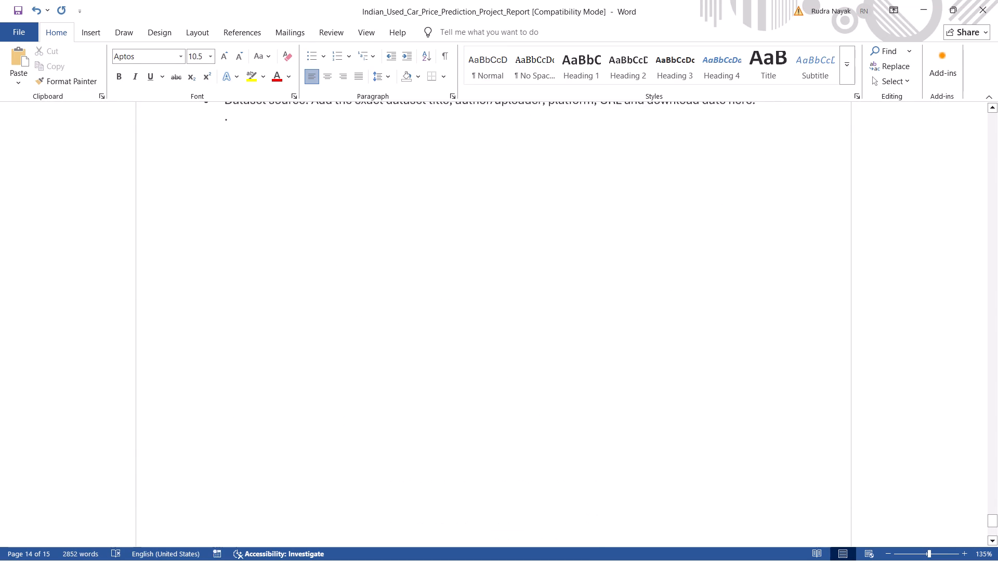
scroll(221, 368, up, 2)
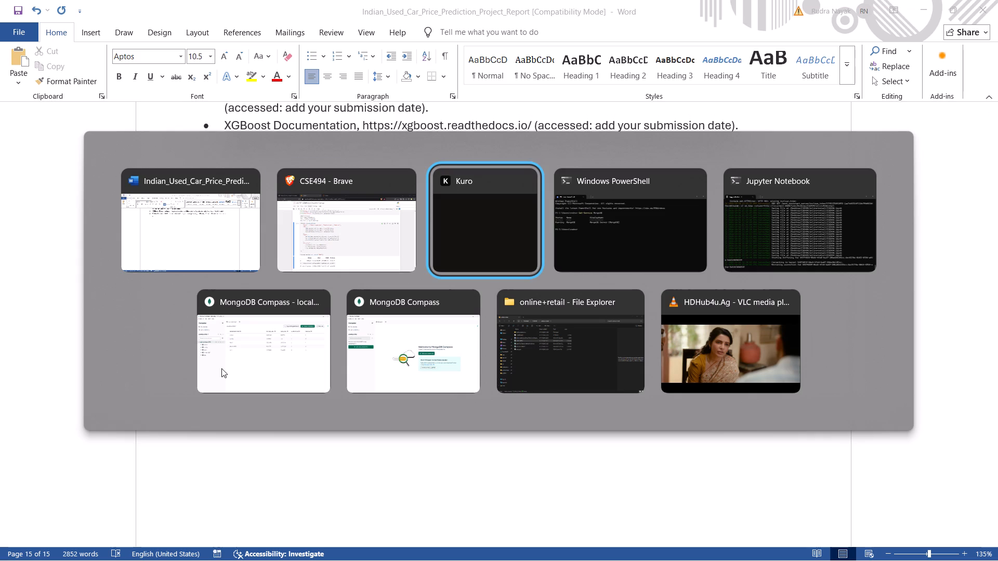
Switch to the CSE494 notebook in Brave, go back to its opening MongoDB setup cells, and take a screenshot of them.
scroll(415, 296, up, 15)
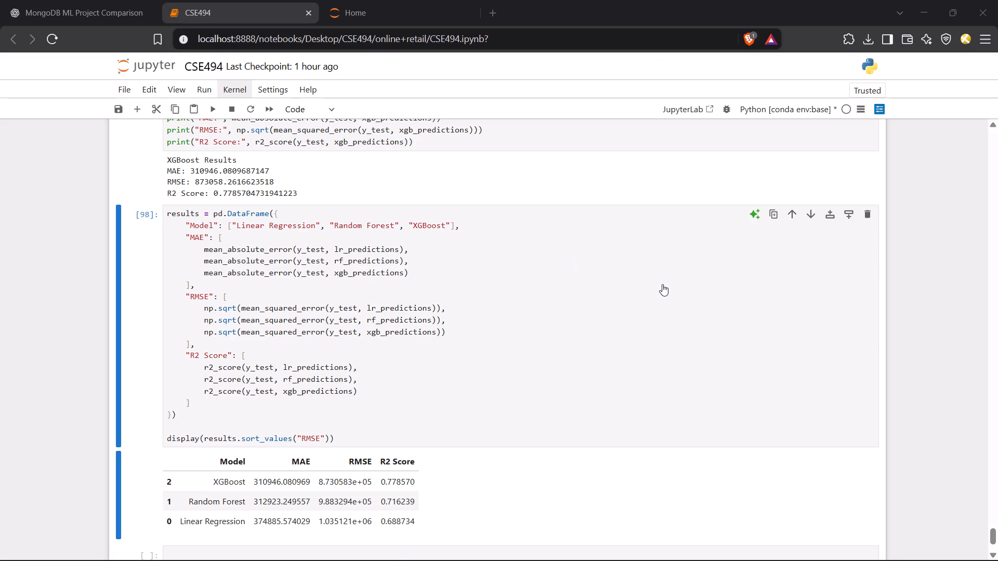
scroll(662, 284, up, 3)
scroll(895, 298, up, 7)
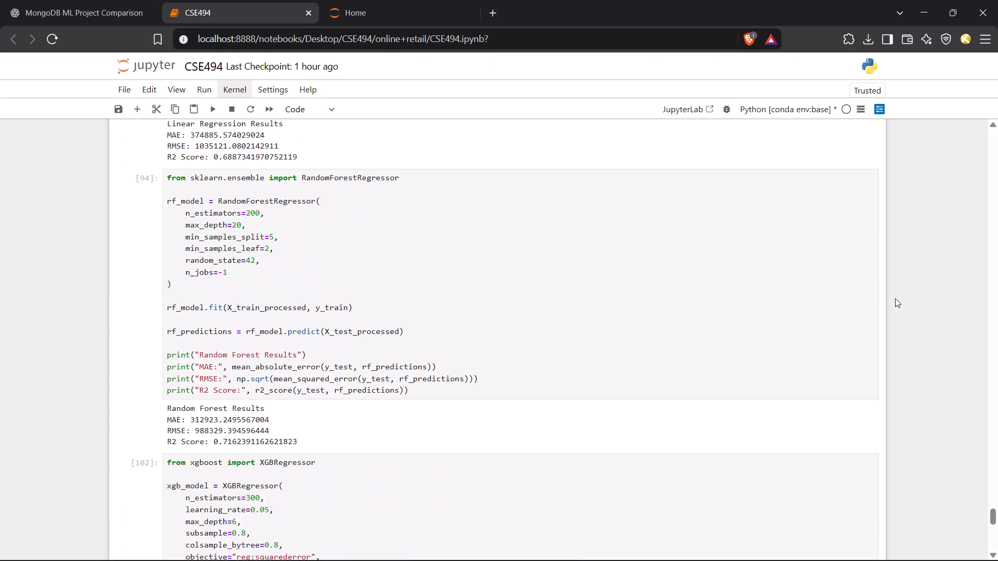
scroll(895, 298, up, 20)
scroll(895, 298, up, 20)
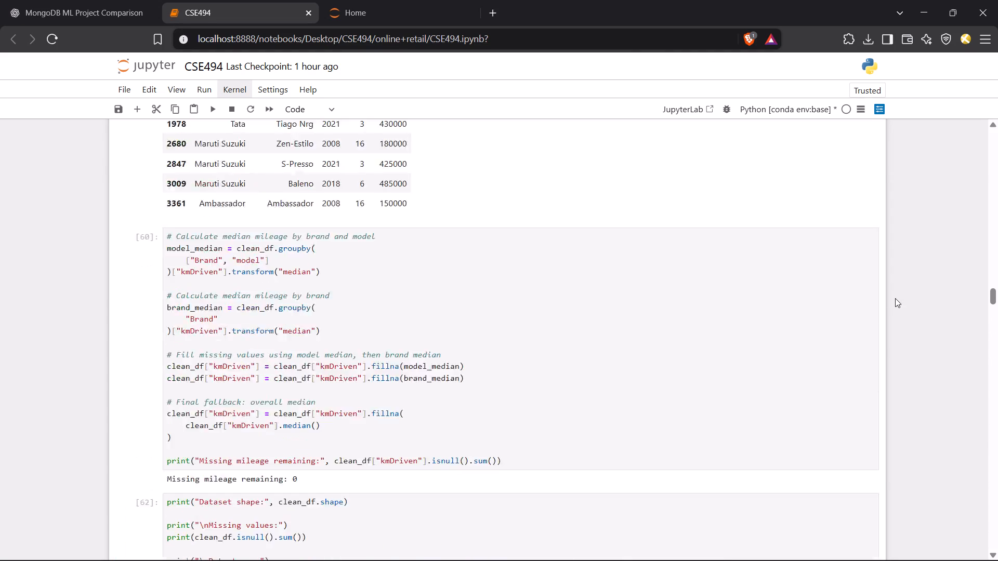
scroll(895, 298, up, 16)
scroll(895, 298, up, 16)
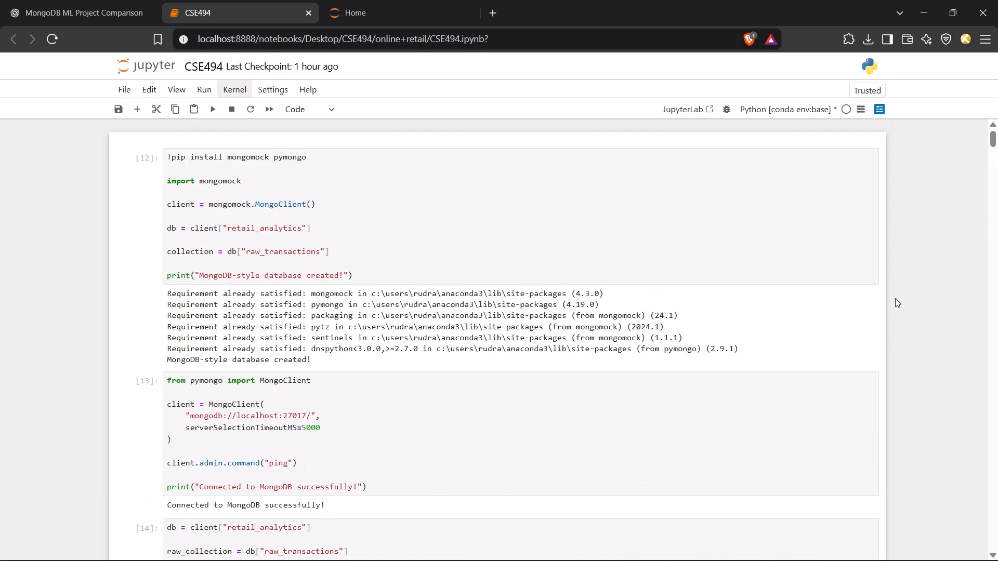
scroll(895, 298, down, 1)
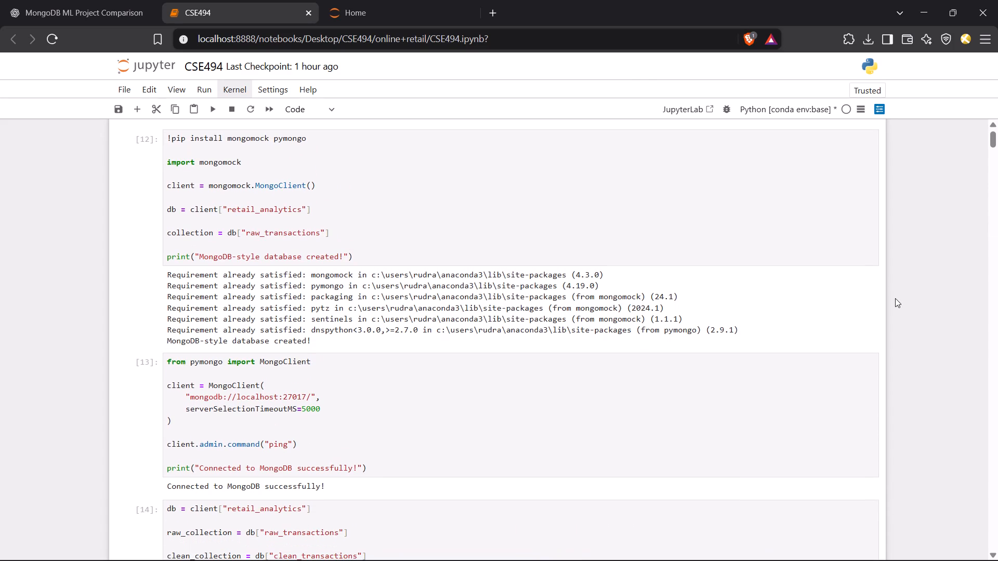
key(super+Print)
scroll(895, 298, up, 1)
scroll(895, 298, down, 5)
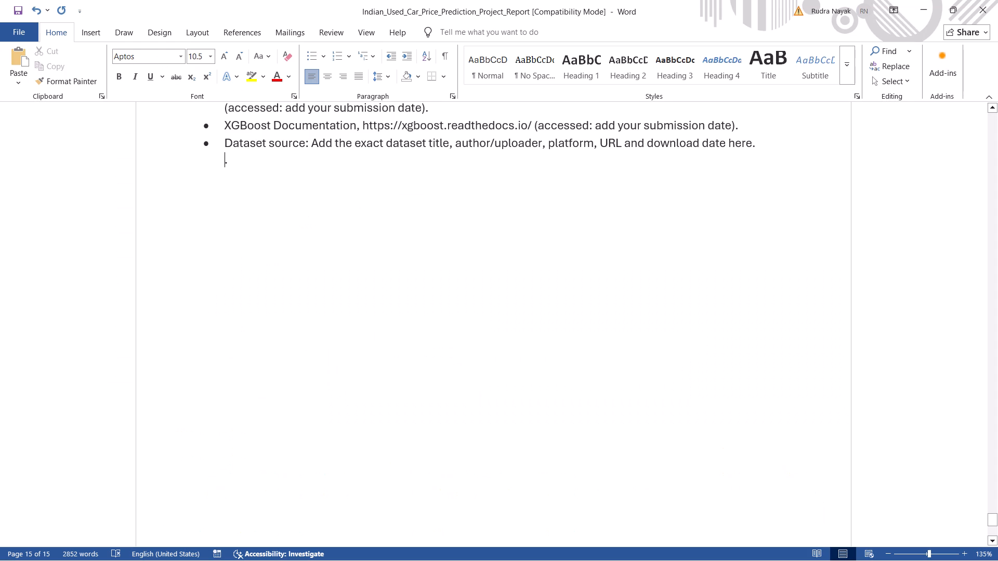
Back in the Word report, add blank lines below the last References entry and remove the leftover period and its indent.
key(Return)
key(Return)
key(Return)
key(Return)
key(Right)
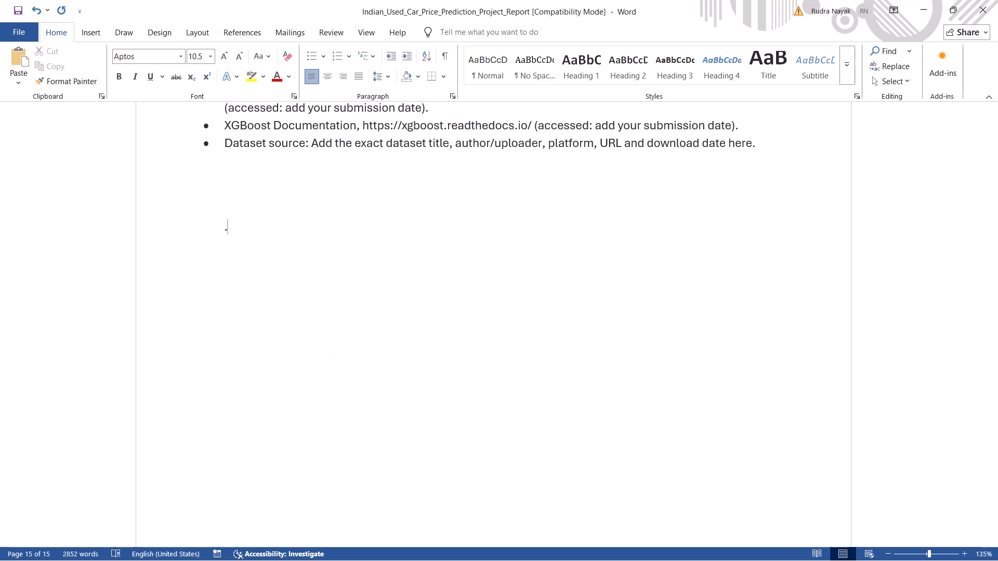
key(BackSpace)
key(BackSpace)
key(BackSpace)
Add the title "Screen Shots Of Code" below the References list and make it bold.
key(shift+s)
text(cree)
text(n Shots)
key(space)
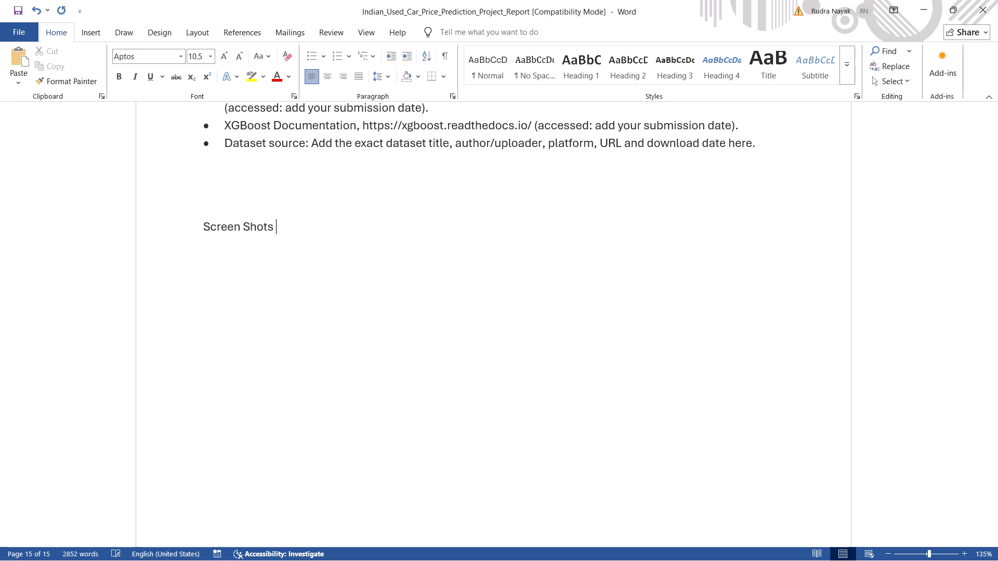
text(Of)
key(space)
text(Code)
drag(321, 224, 215, 228)
key(ctrl+b)
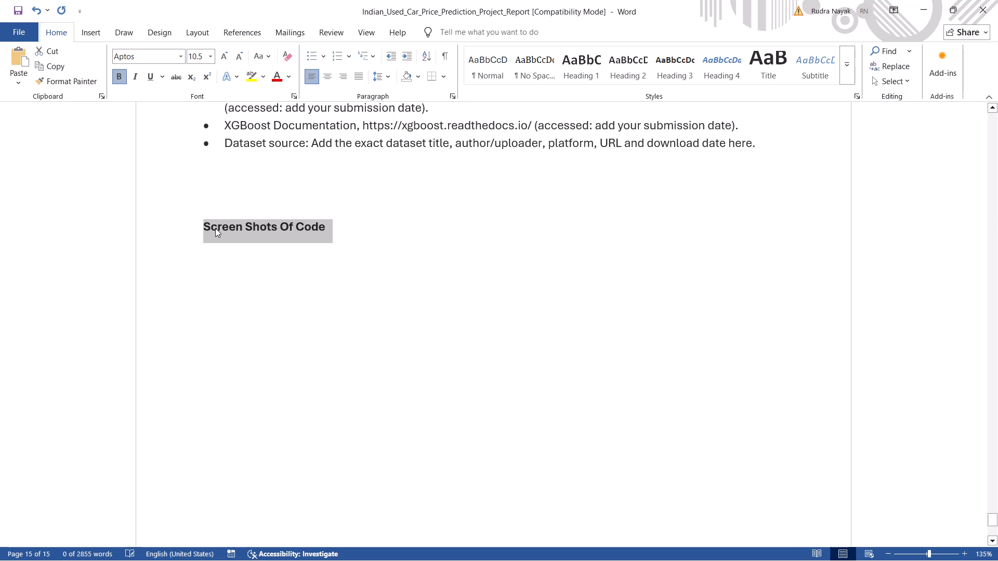
Set the font size of the "Screen Shots Of Code" title to 17, the same as the References heading.
scroll(321, 226, up, 2)
scroll(321, 226, down, 1)
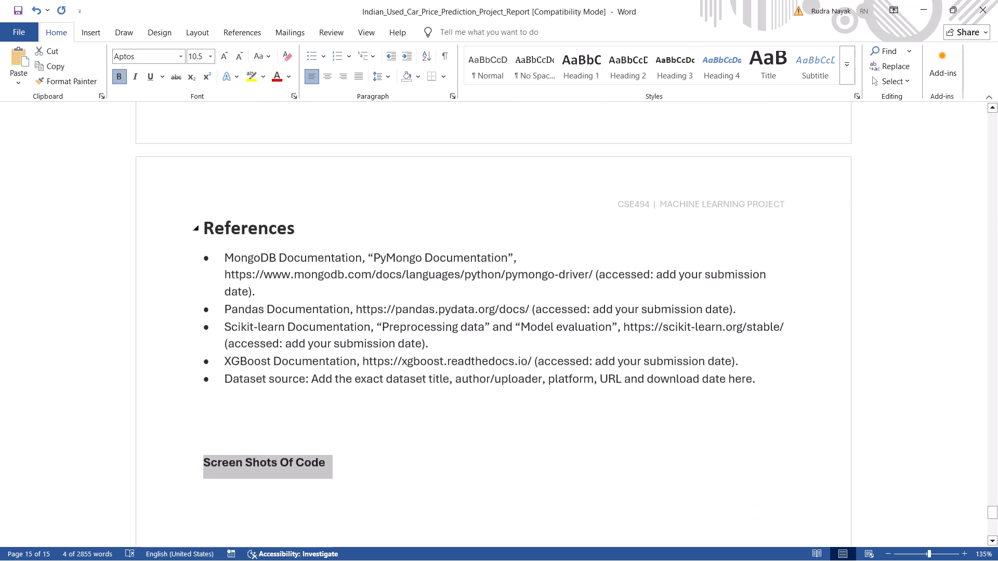
click(243, 222)
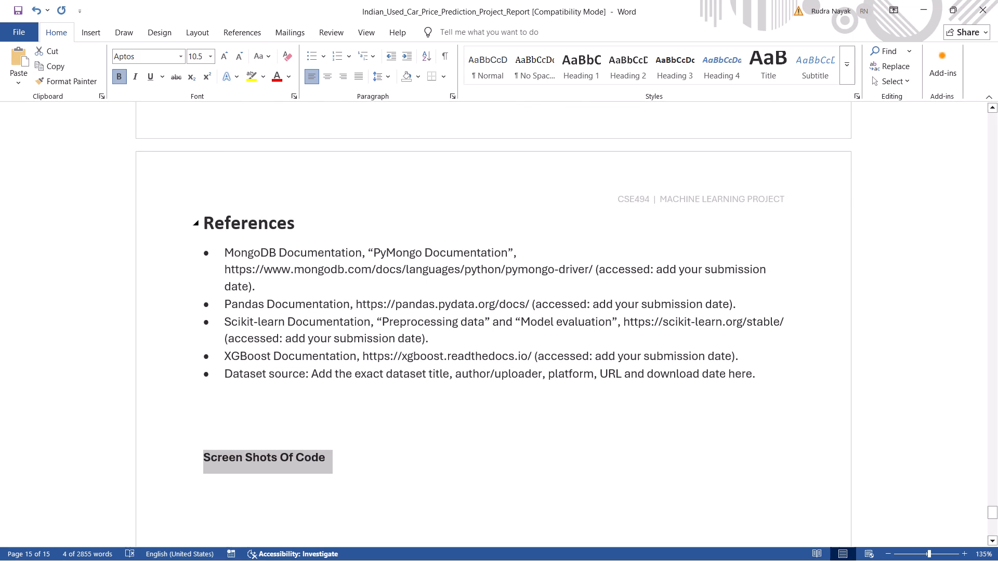
triple_click(286, 453)
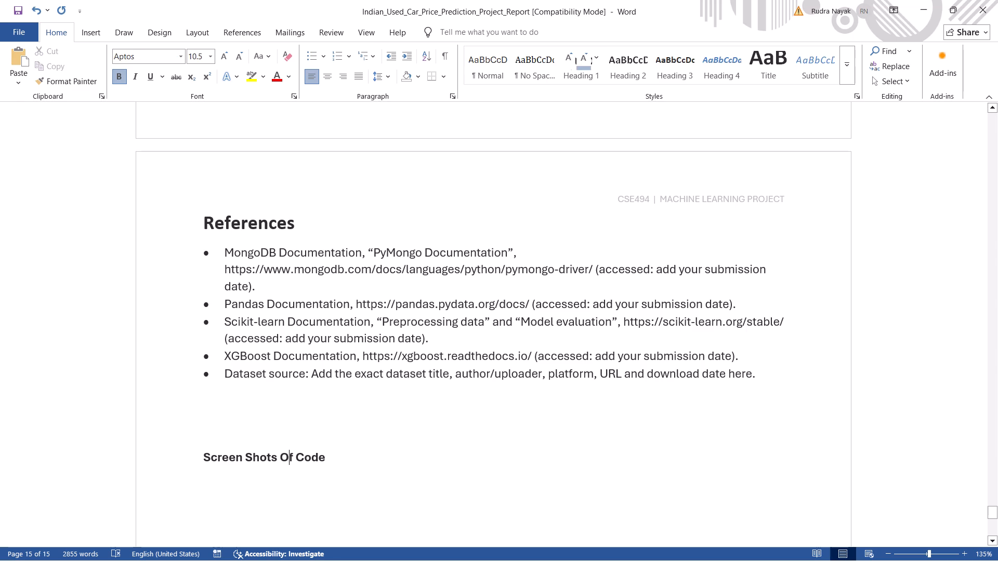
drag(327, 458, 160, 450)
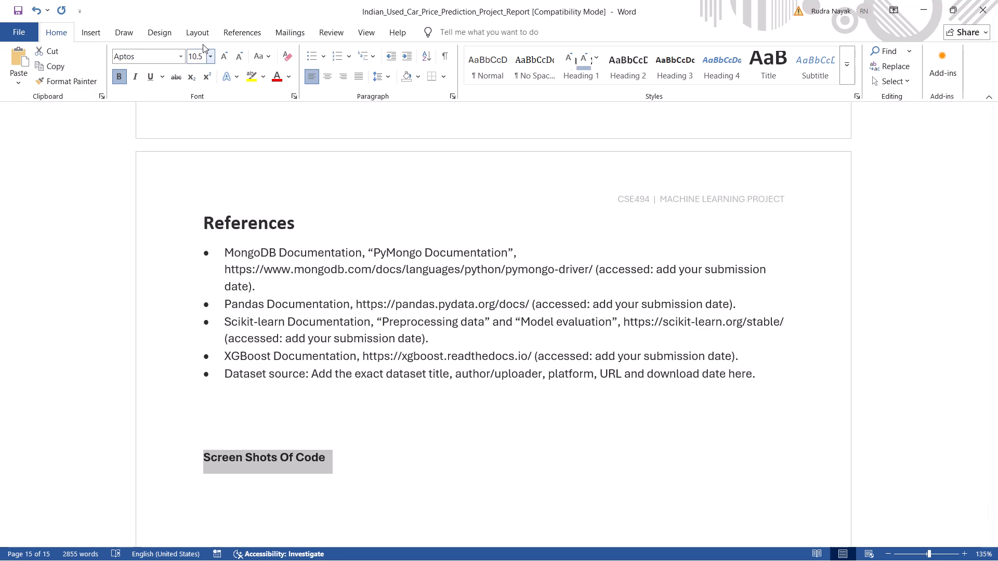
click(210, 49)
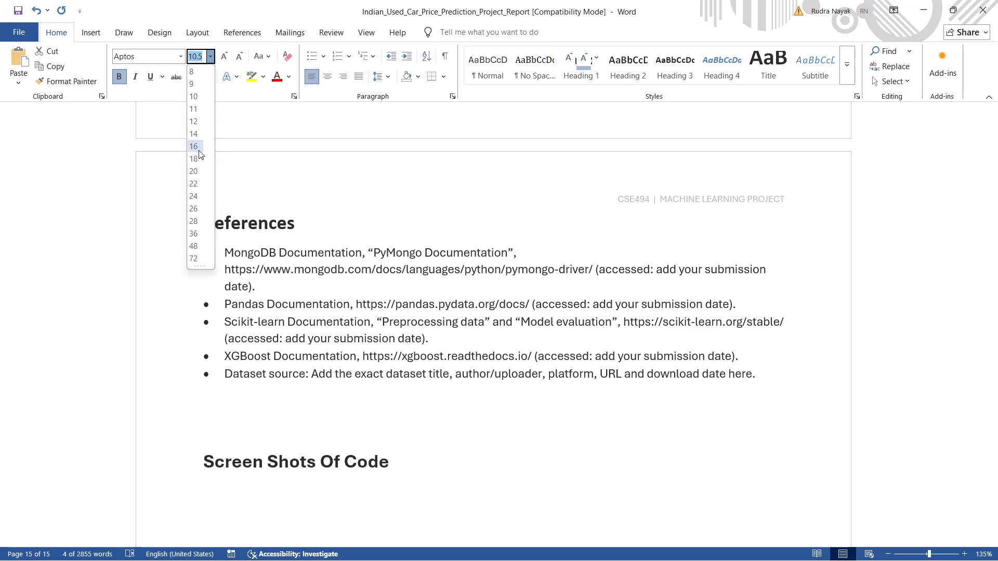
key(BackSpace)
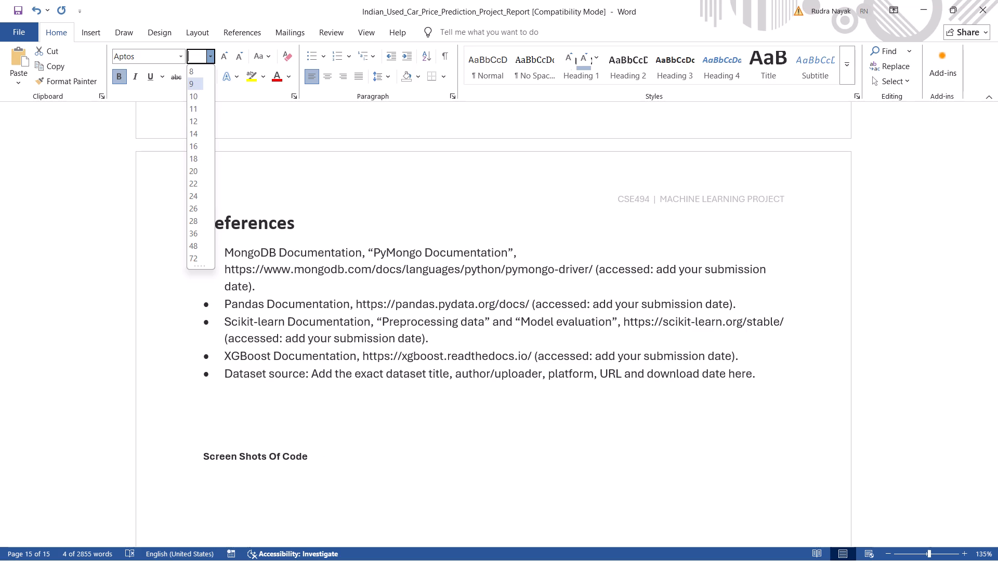
text(17)
key(Return)
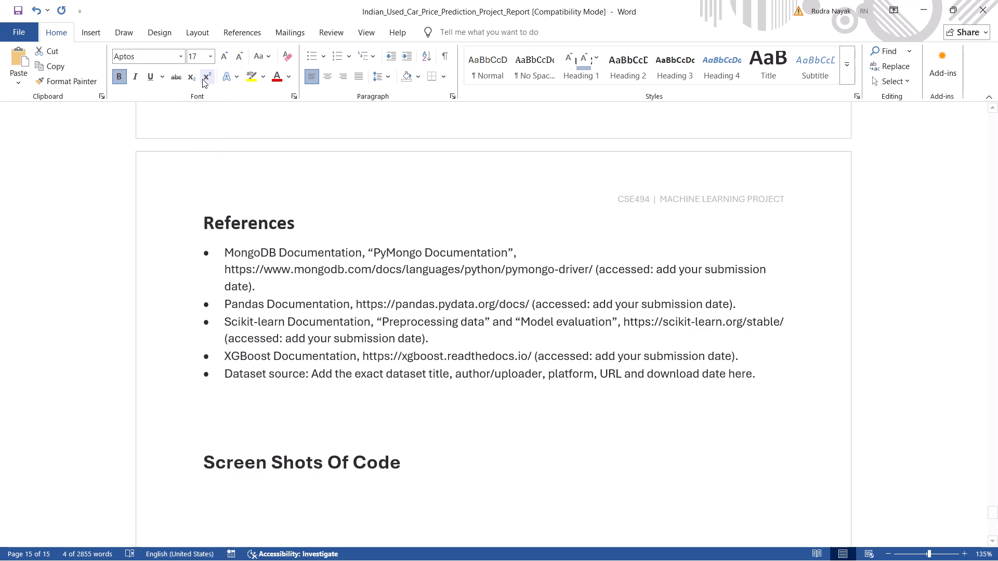
Paste the captured screenshot of the MongoDB setup cells on a new line under the "Screen Shots Of Code" title.
click(371, 437)
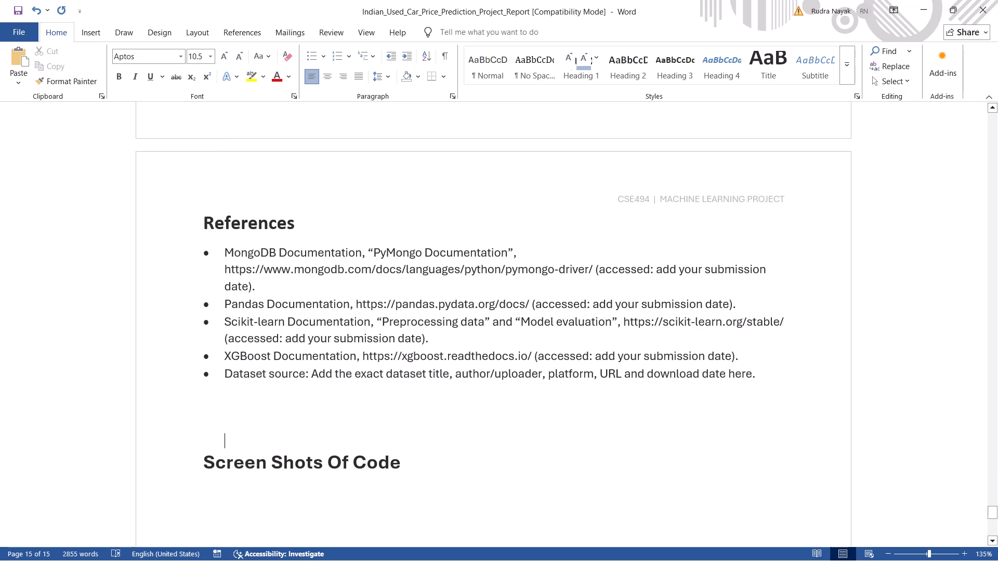
click(398, 471)
key(Return)
key(ctrl+v)
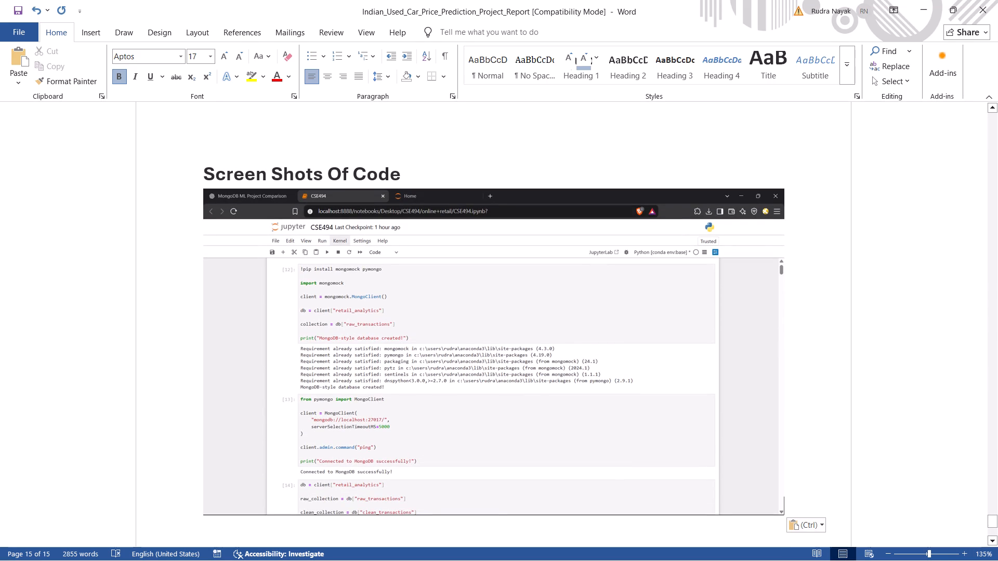
Crop the browser bars and the empty side margins off the pasted screenshot, to about 8.98 by 14.11 cm, and add a blank line above it.
click(530, 285)
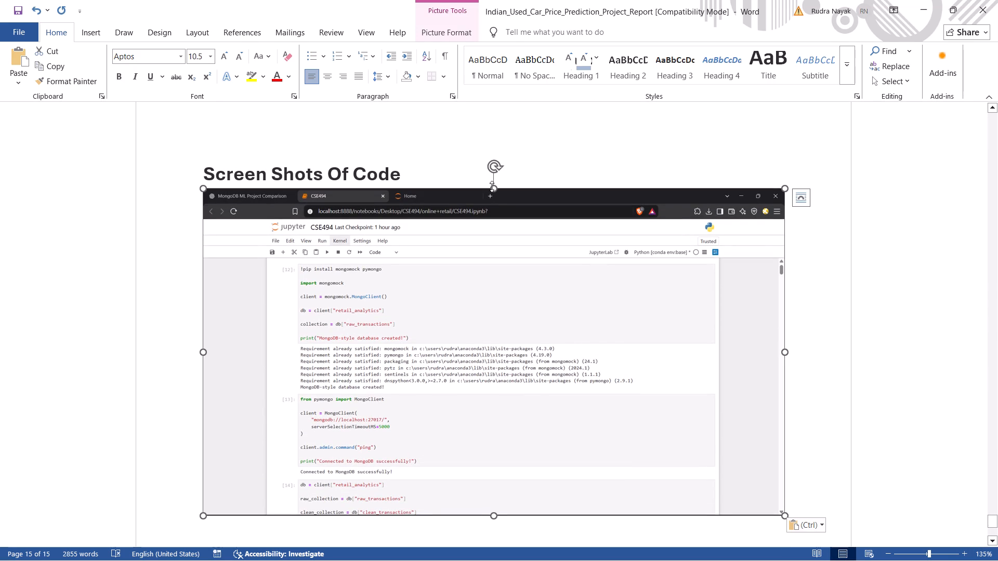
double_click(624, 253)
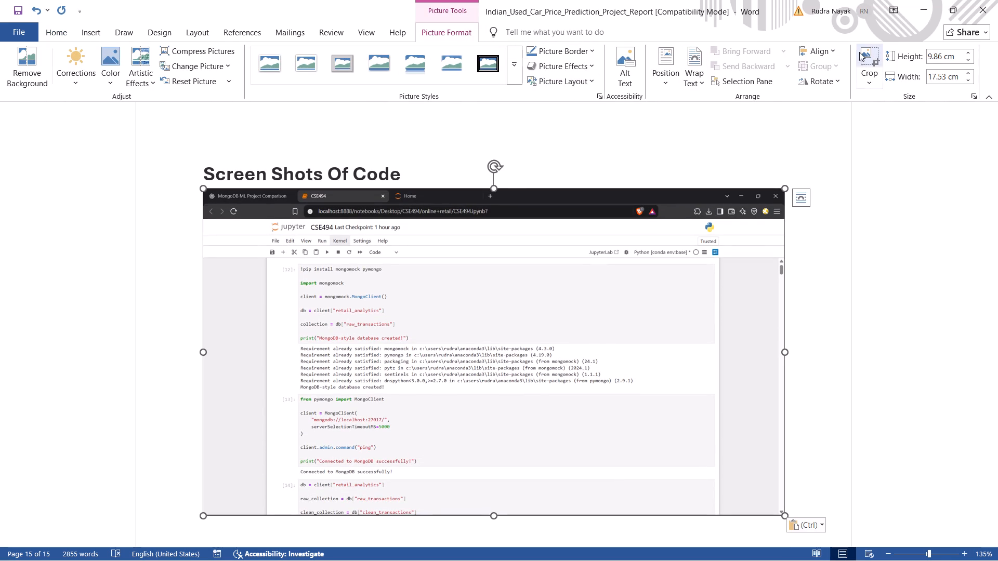
click(866, 62)
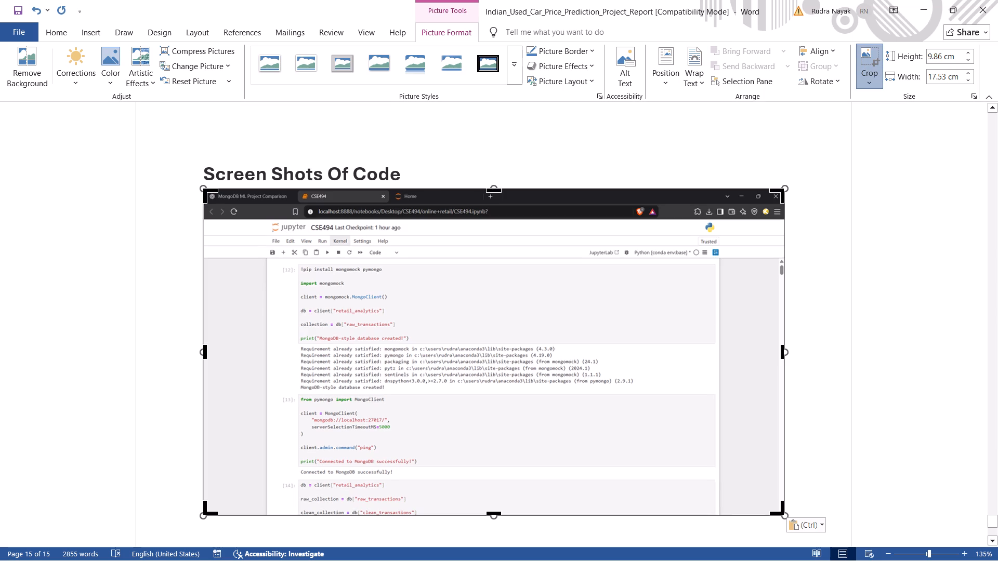
drag(493, 191, 496, 216)
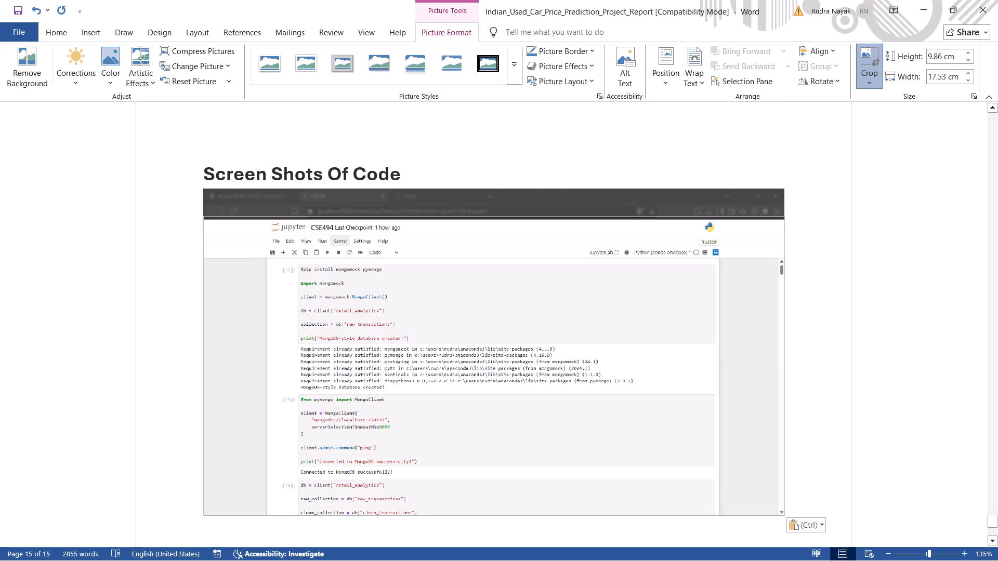
drag(496, 216, 497, 218)
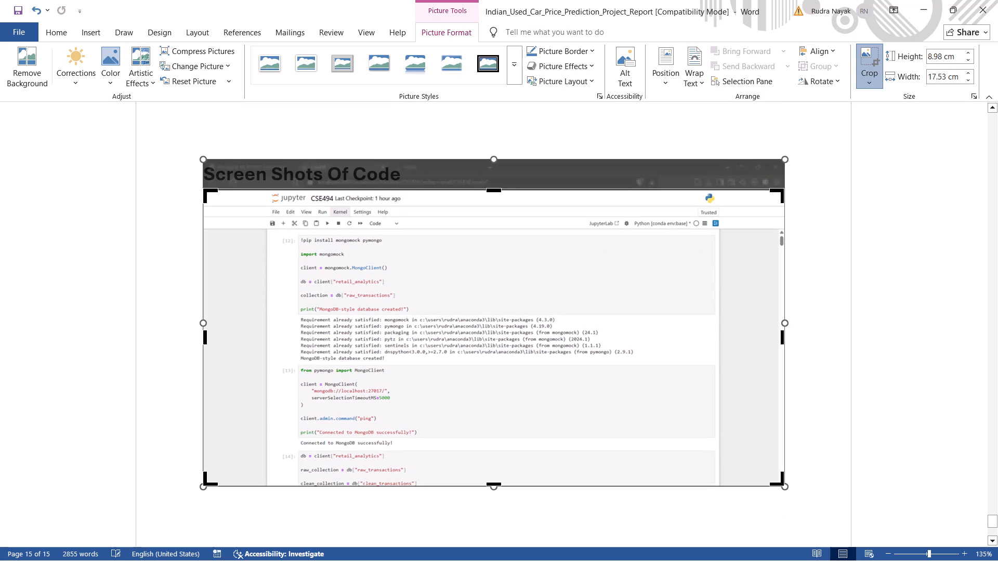
drag(783, 334, 708, 333)
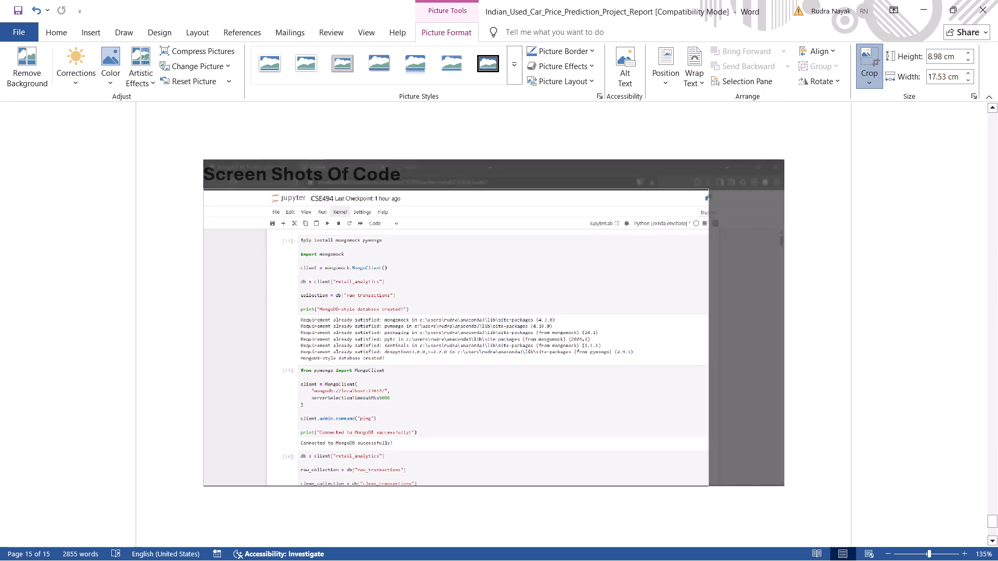
drag(708, 333, 723, 332)
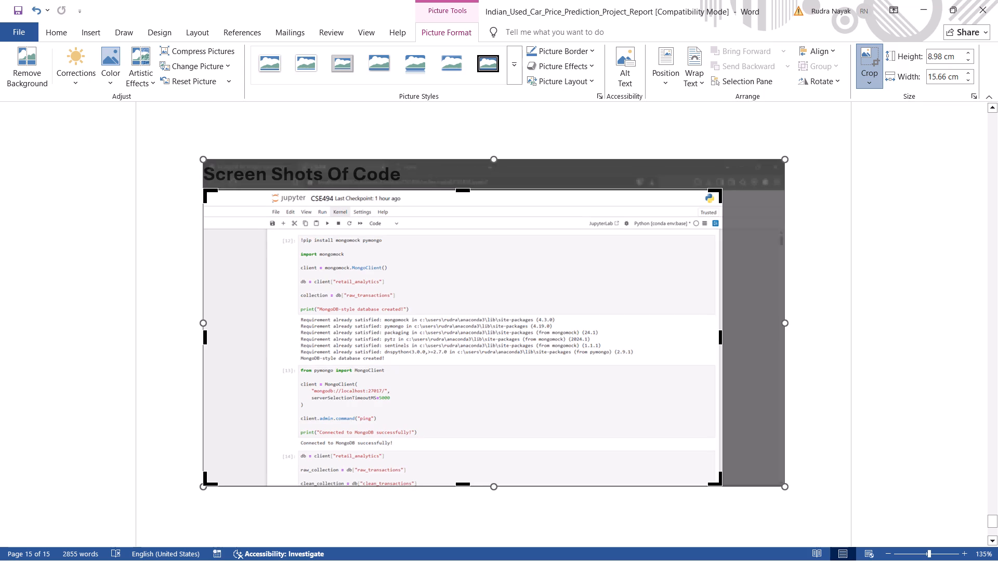
drag(206, 334, 258, 338)
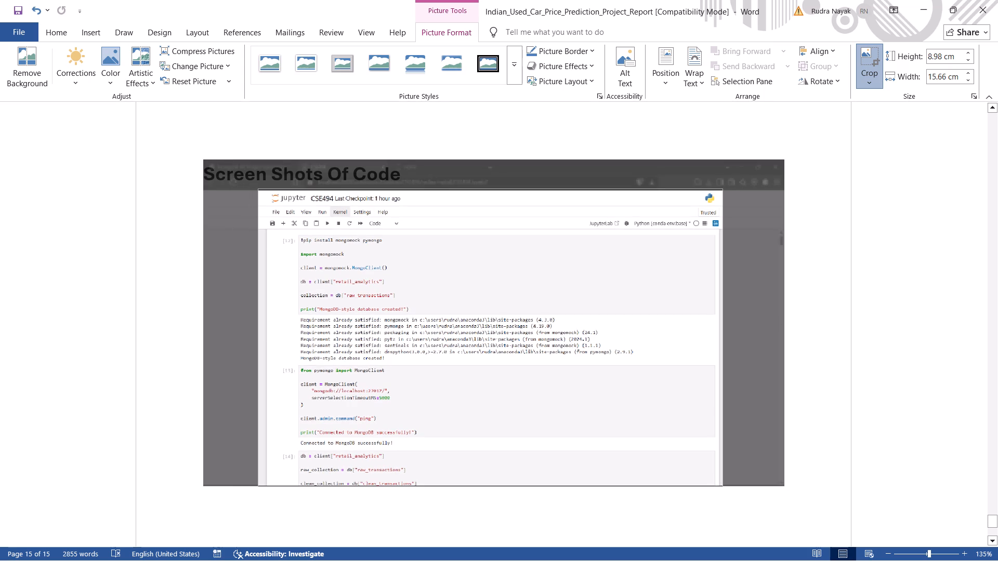
drag(258, 338, 252, 339)
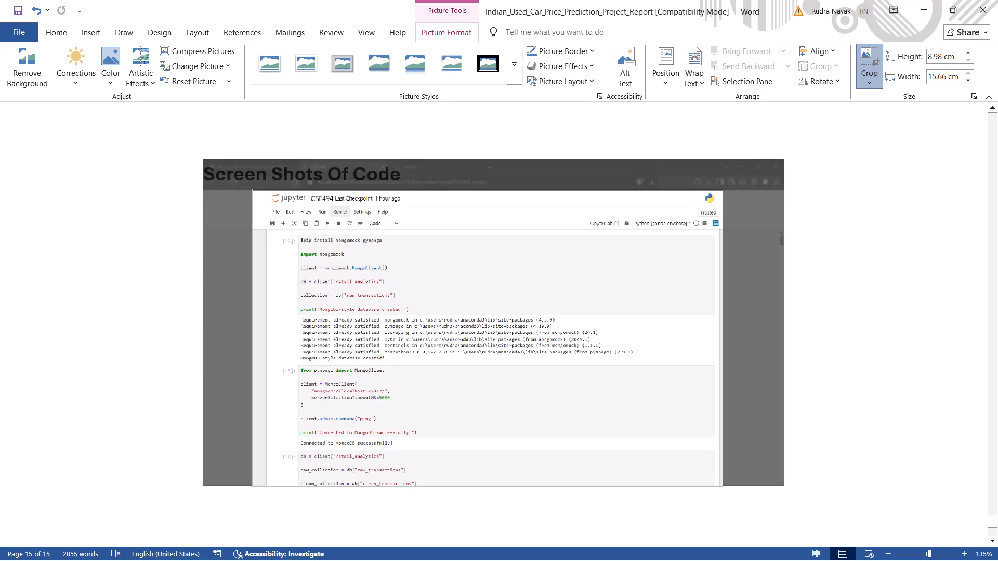
drag(252, 339, 255, 339)
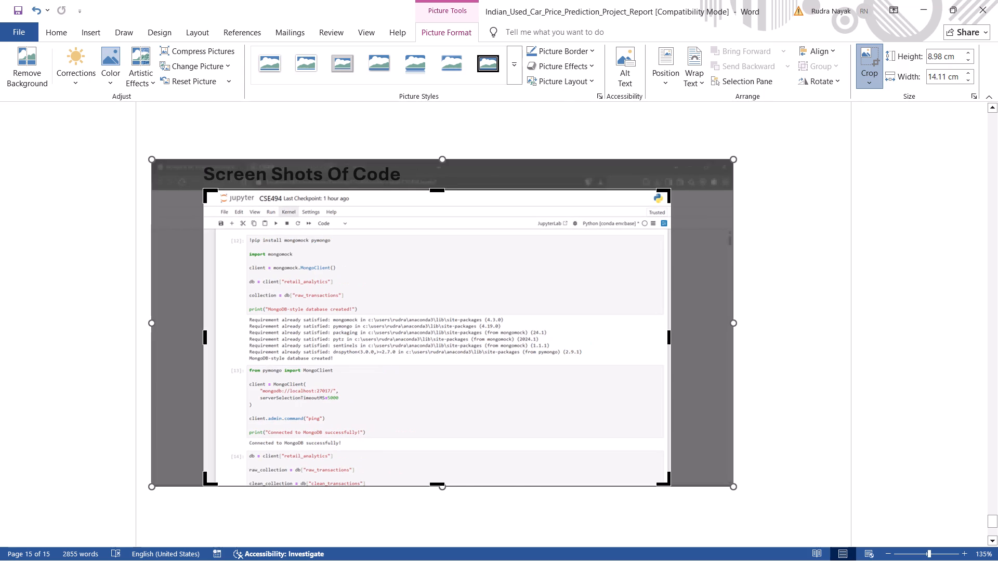
key(Return)
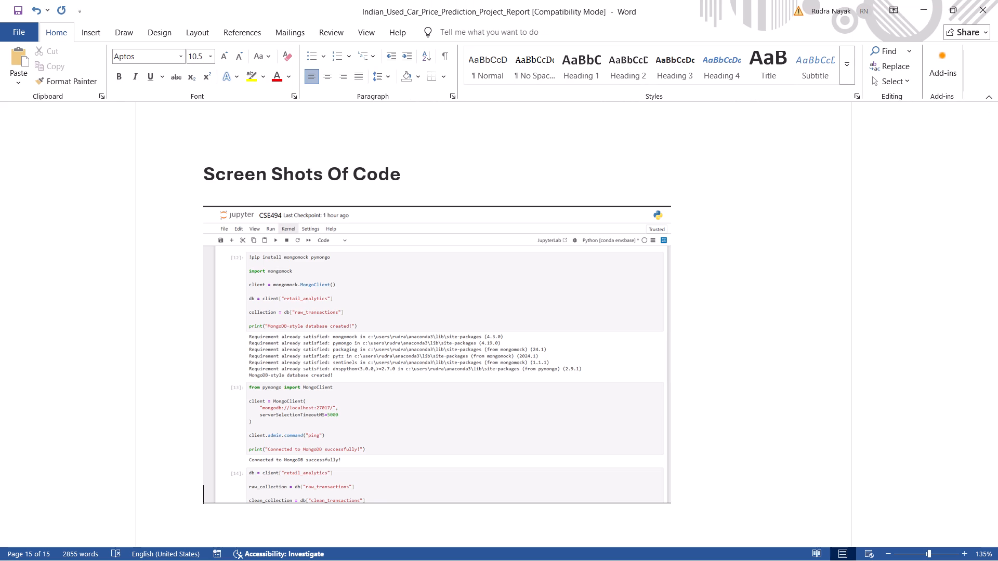
Crop the remaining thin dark strip off the screenshot's top edge and start a new line below the picture.
click(621, 274)
double_click(621, 274)
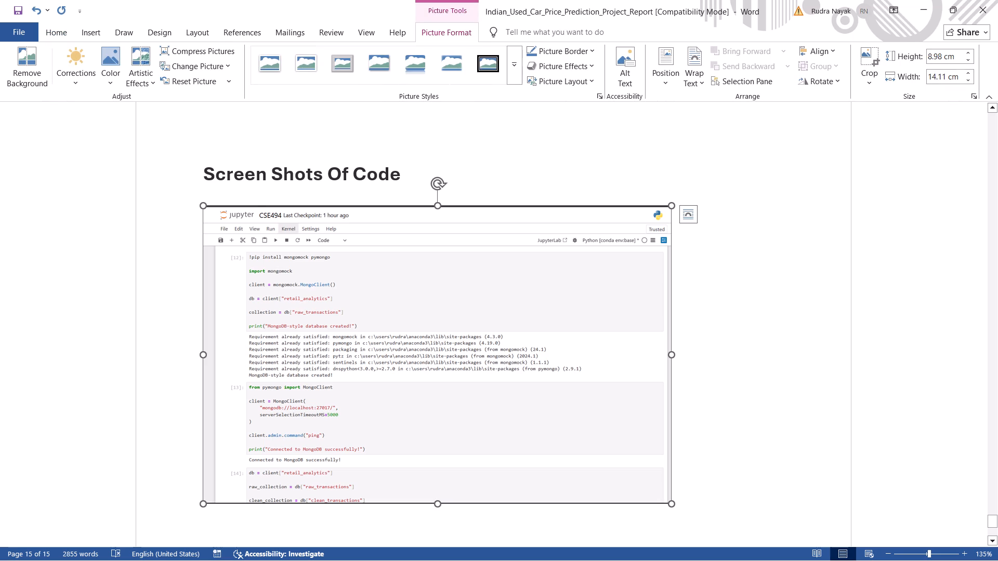
click(875, 59)
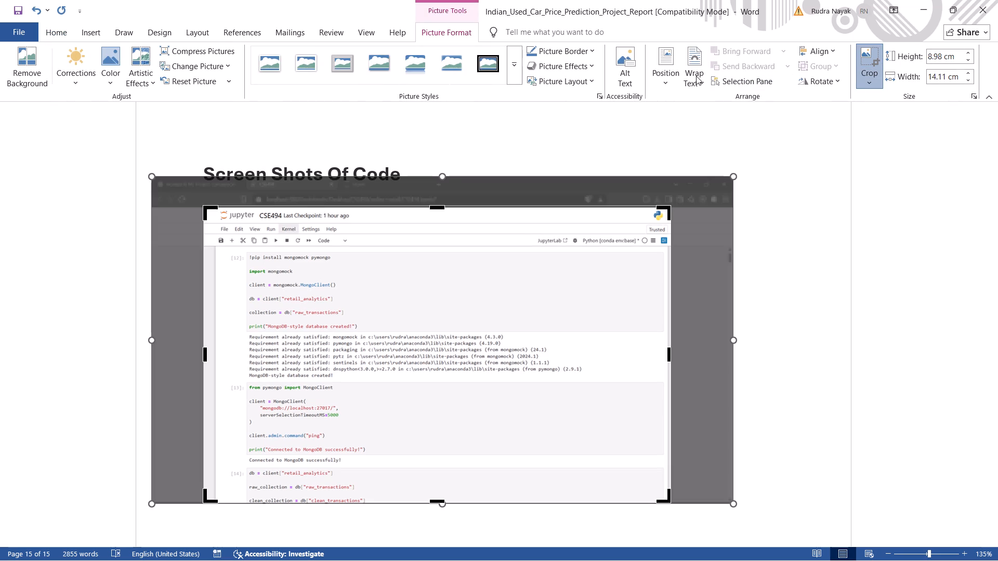
click(438, 206)
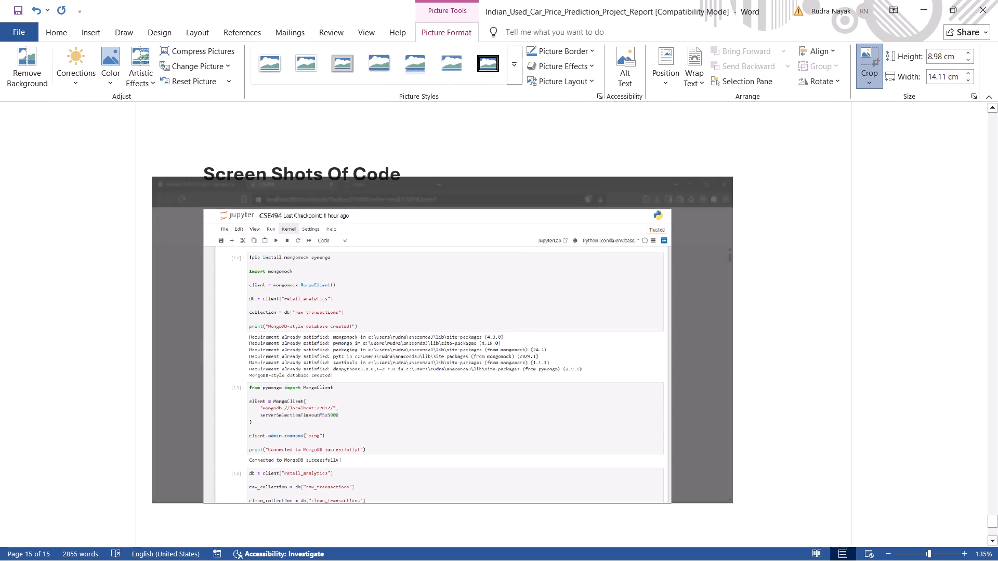
click(783, 229)
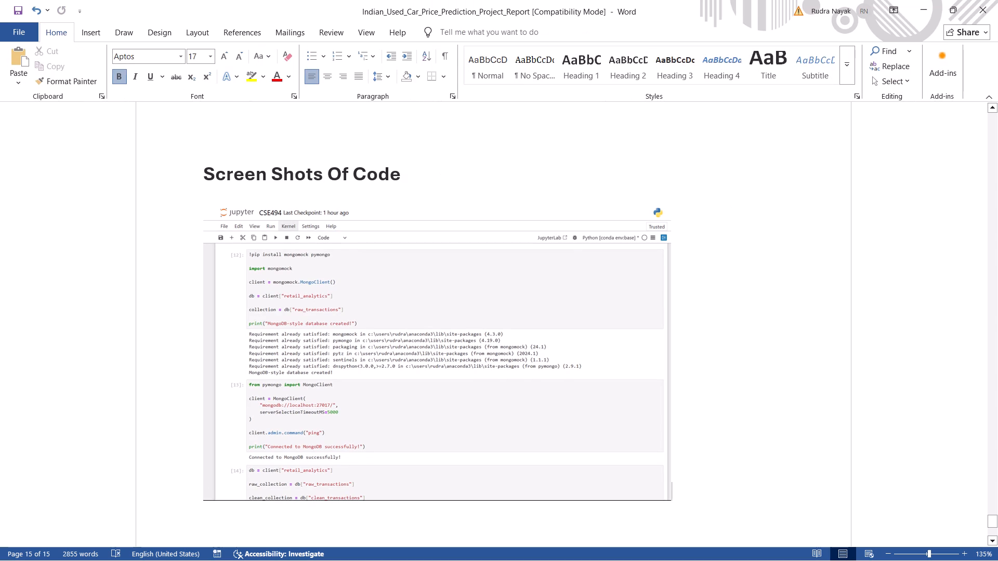
click(766, 425)
key(Return)
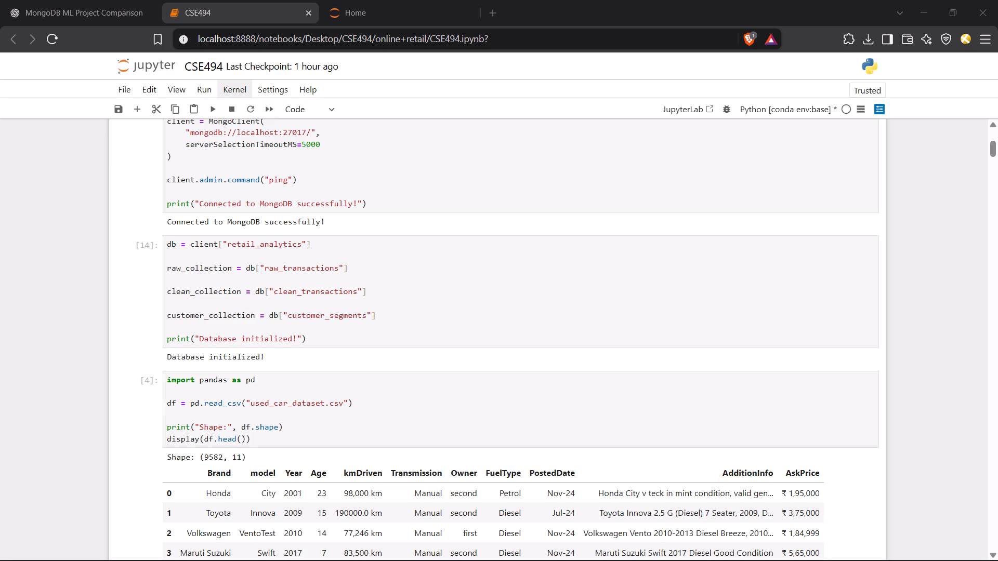
In the CSE494 notebook in Brave, capture the page area from the raw_collection line through the used_car_dataset.csv cell to the start of the JSON conversion cell.
scroll(405, 285, up, 5)
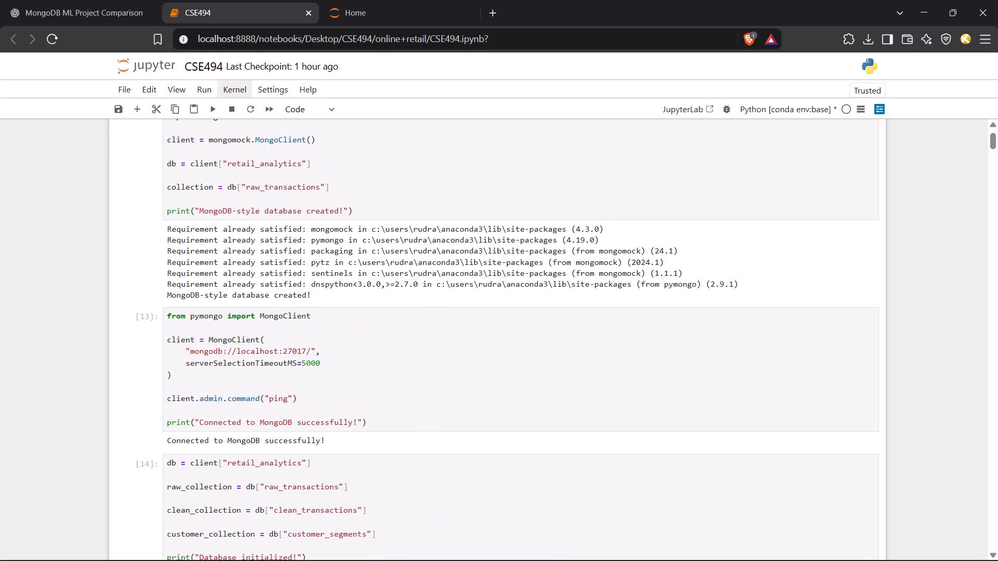
scroll(405, 285, up, 2)
scroll(405, 285, down, 1)
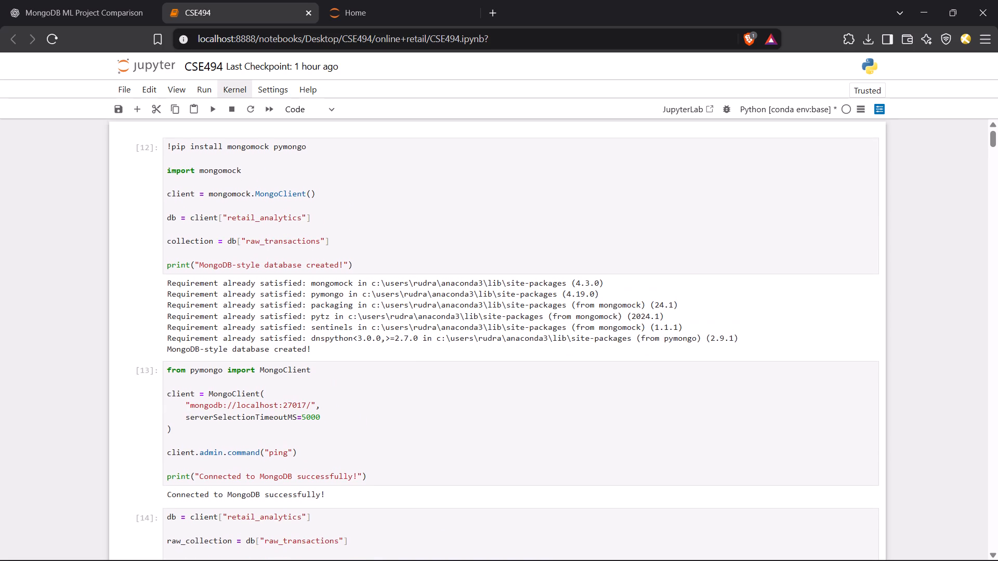
scroll(405, 285, down, 6)
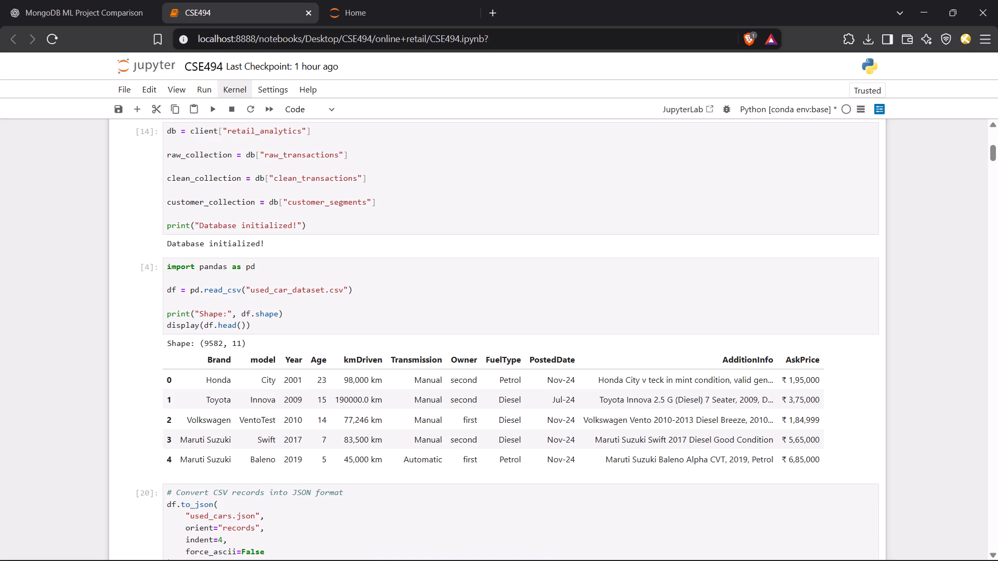
scroll(405, 285, down, 2)
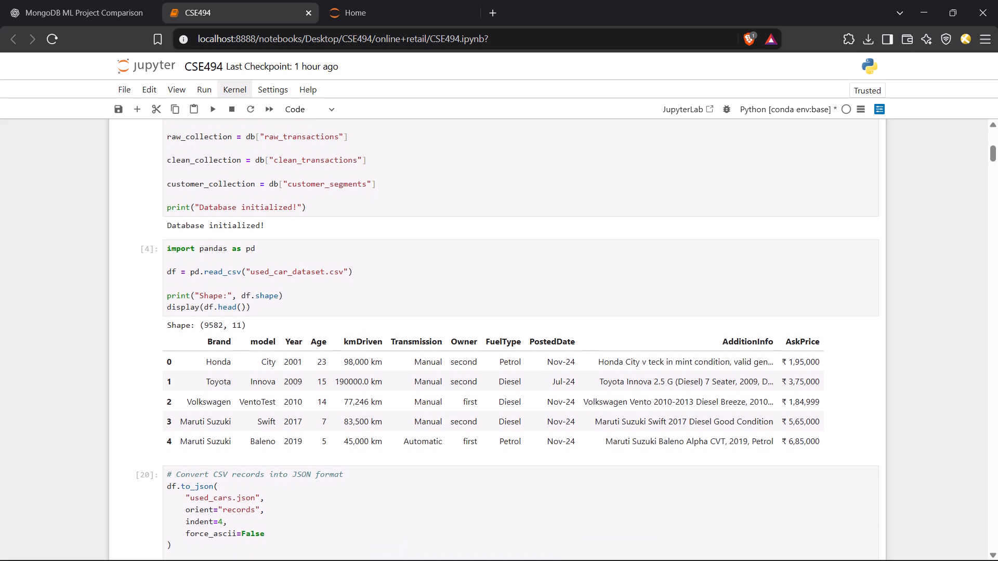
scroll(405, 285, down, 2)
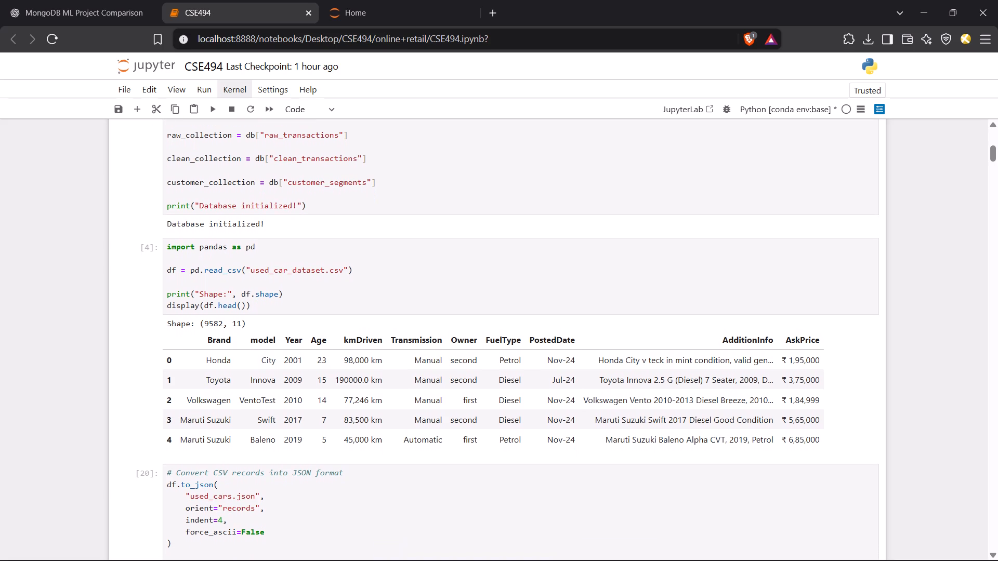
key(Print)
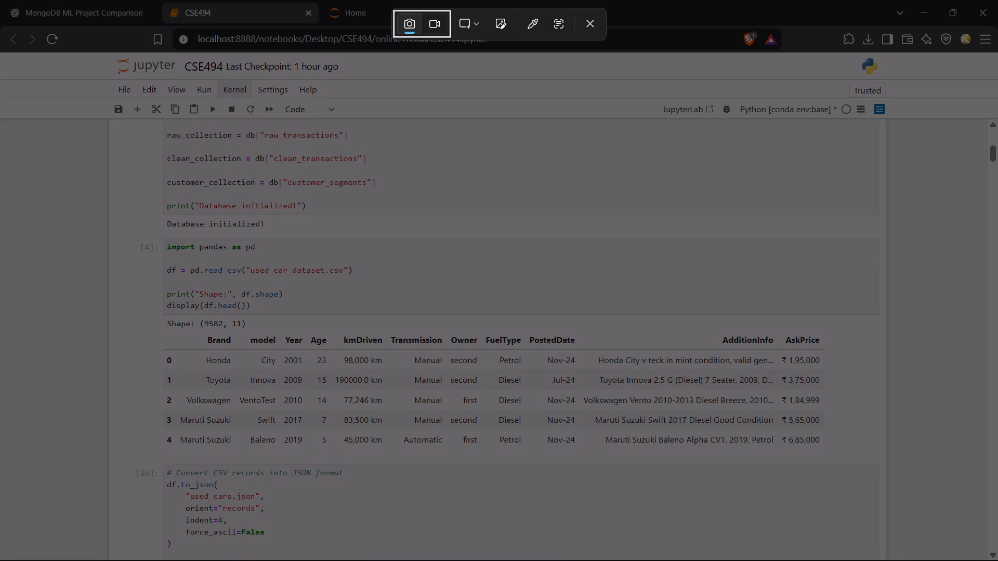
drag(112, 122, 780, 539)
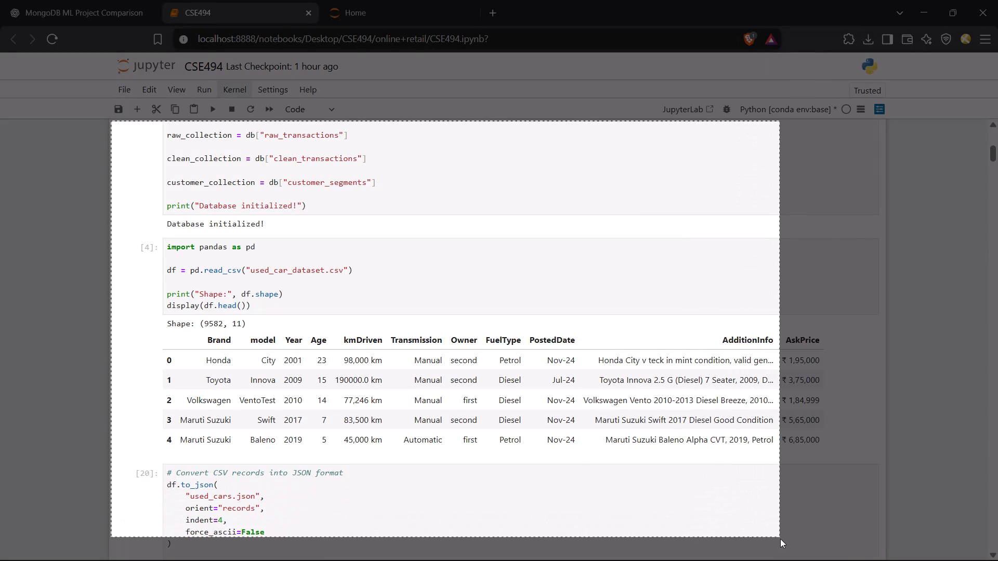
drag(780, 539, 883, 560)
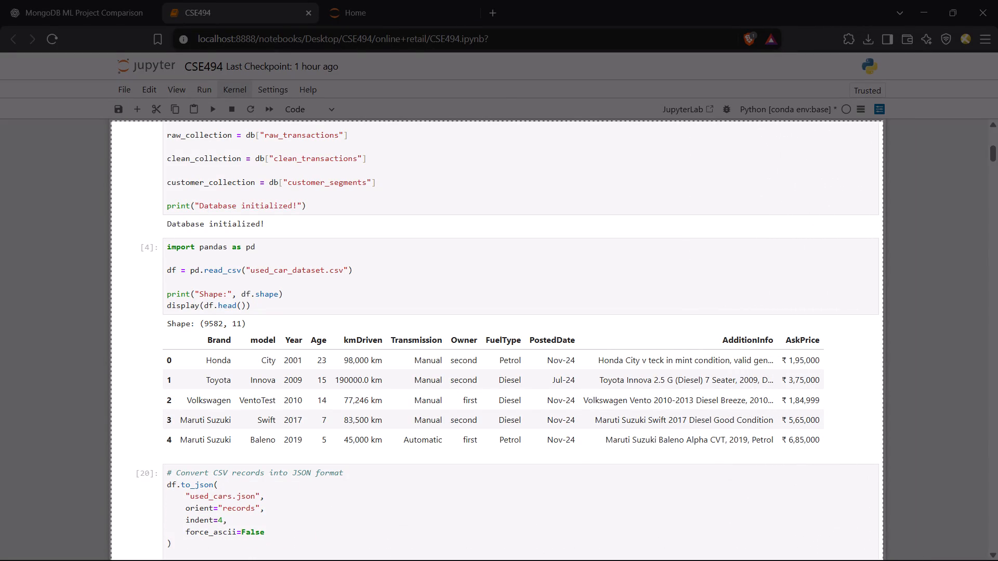
drag(883, 560, 885, 560)
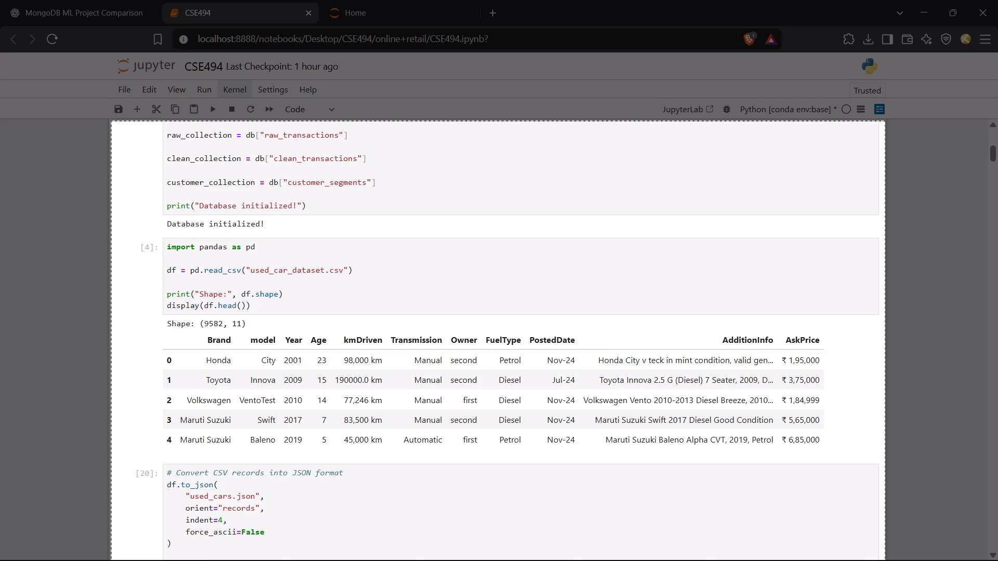
drag(885, 560, 884, 560)
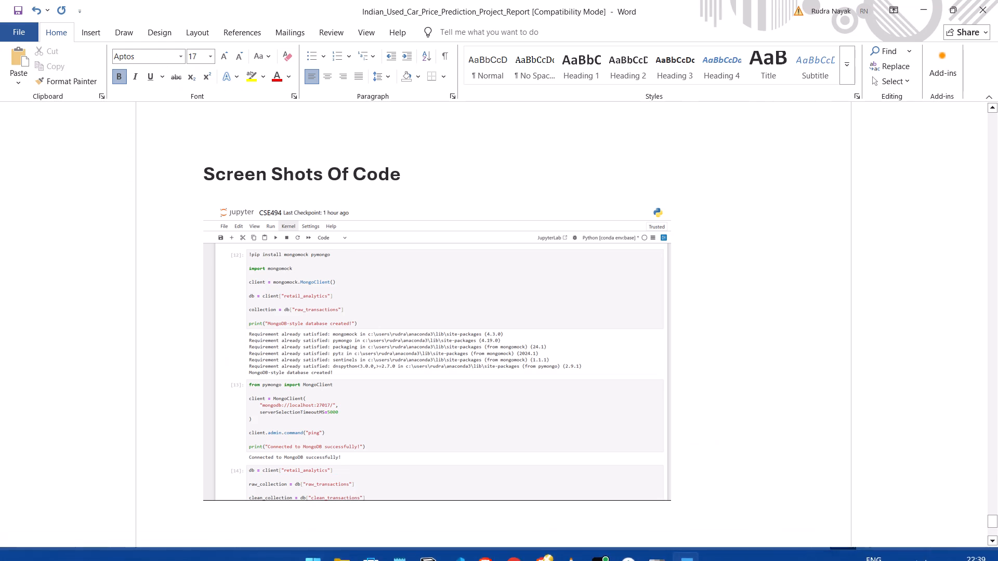
Back in the Word report, paste the new notebook capture below the first code screenshot.
key(ctrl+v)
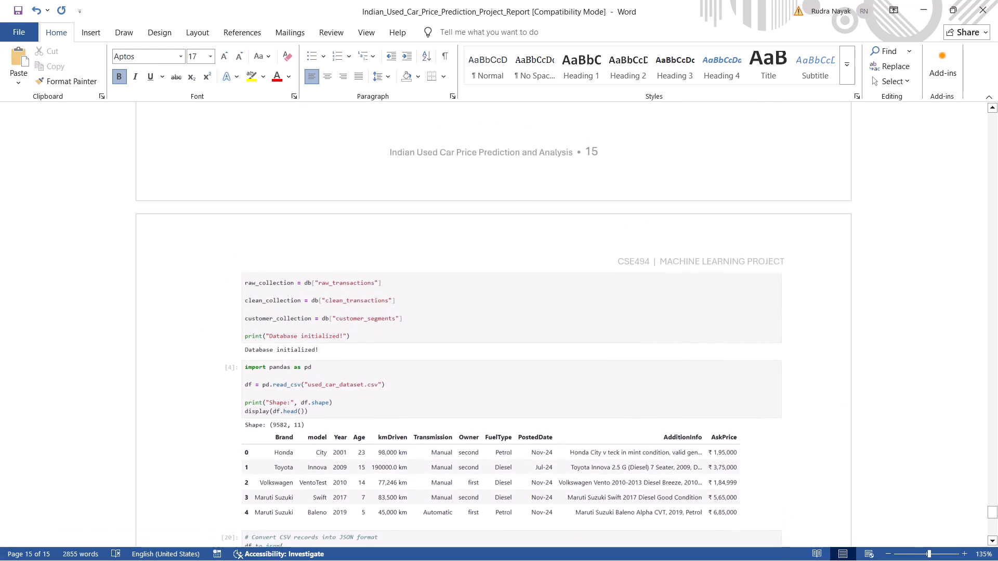
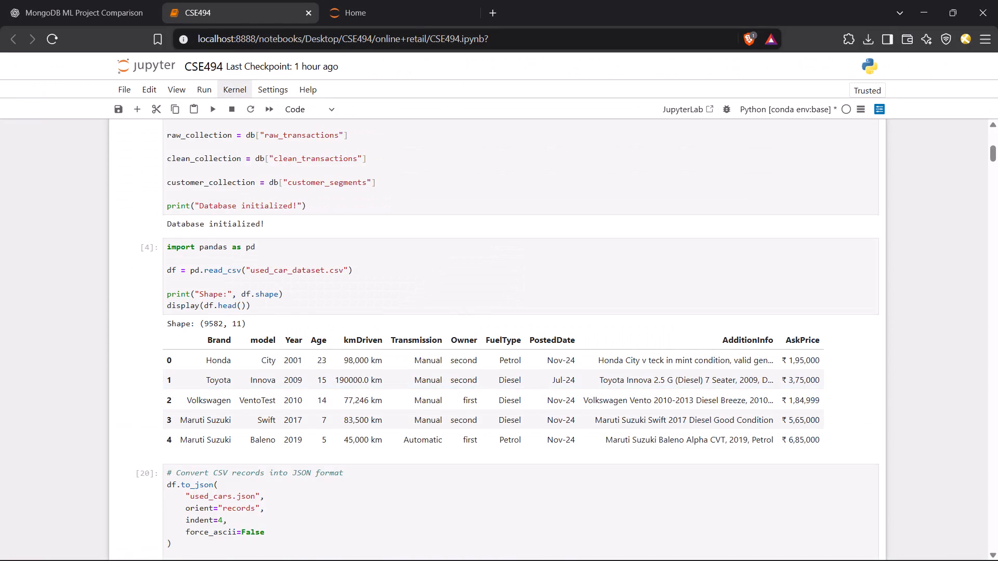
In the CSE494 notebook in Brave, capture the page area from the import json cell through the cars_collection.count_documents output.
scroll(507, 345, down, 6)
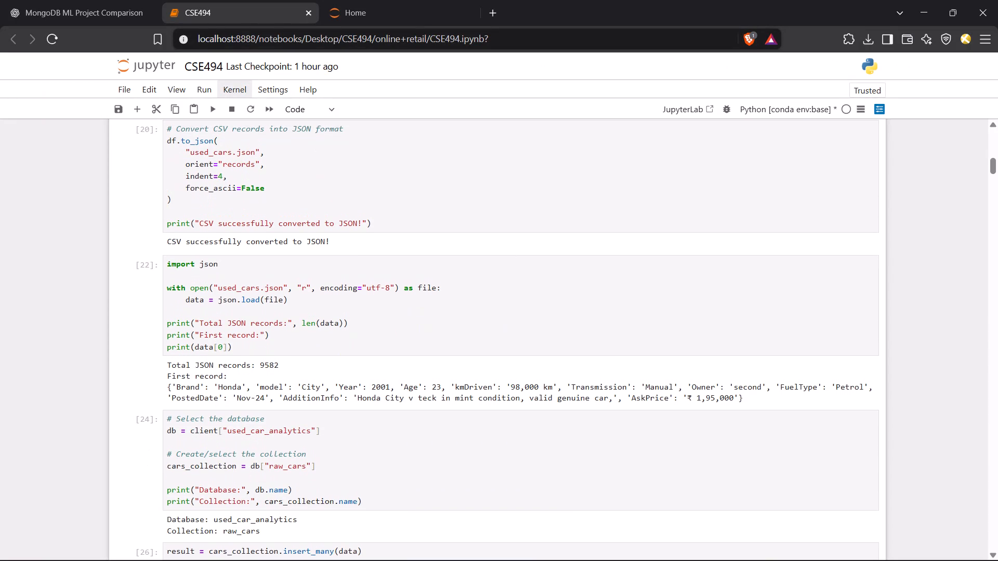
scroll(507, 345, down, 2)
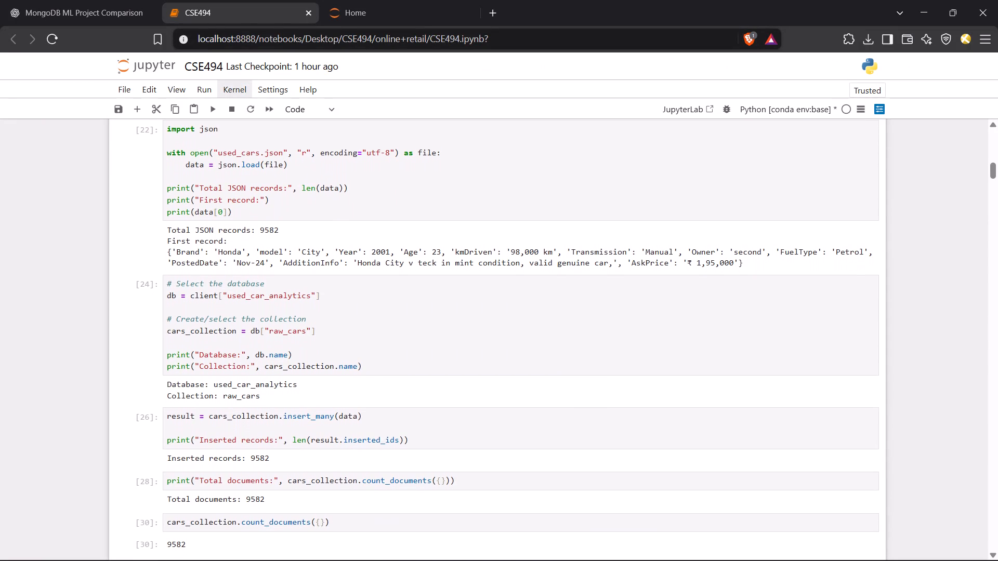
scroll(507, 345, down, 1)
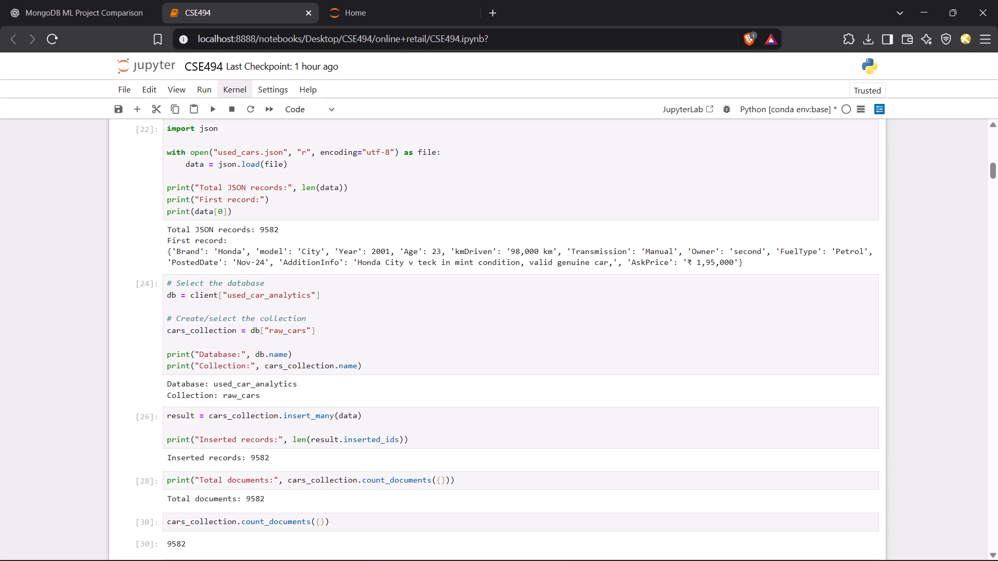
key(Print)
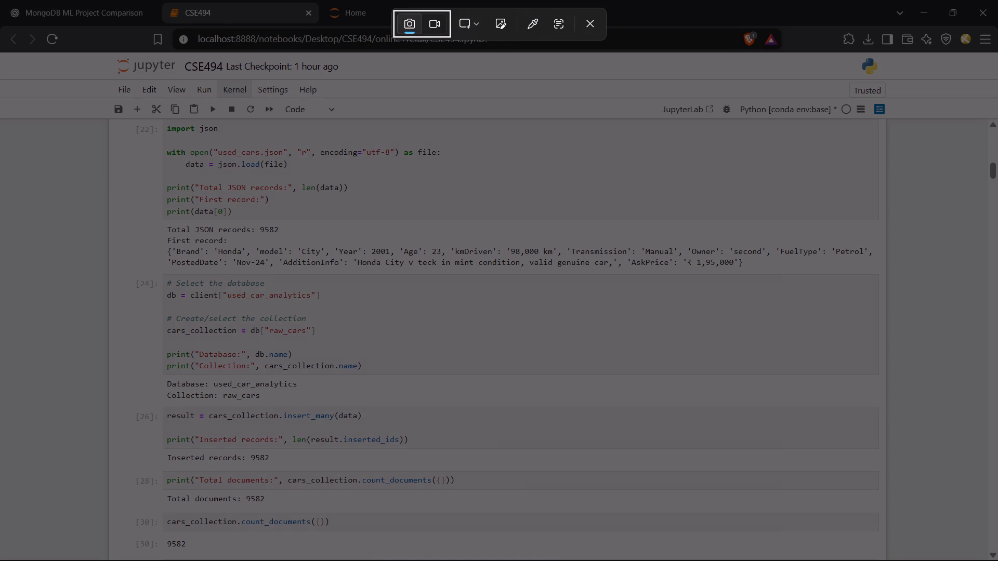
drag(110, 118, 898, 560)
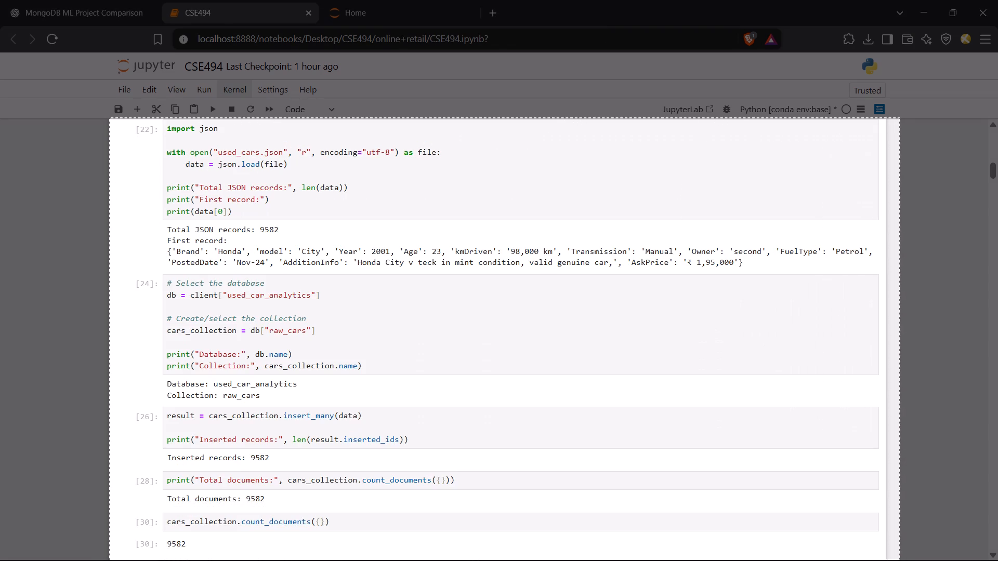
drag(898, 560, 884, 556)
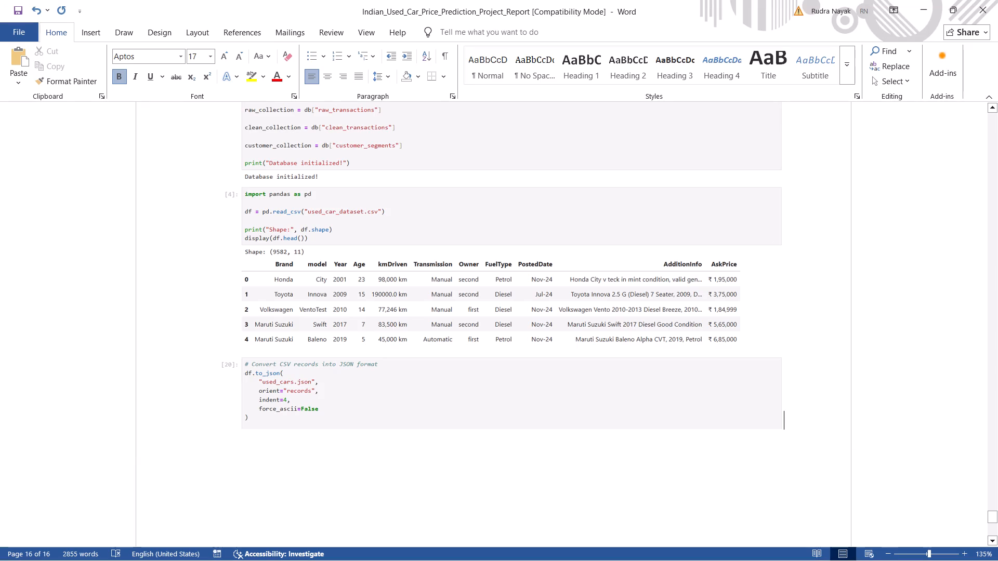
Back in the Word report, paste the capture on a new line below the used_car_dataset.csv screenshot.
key(Return)
key(ctrl+v)
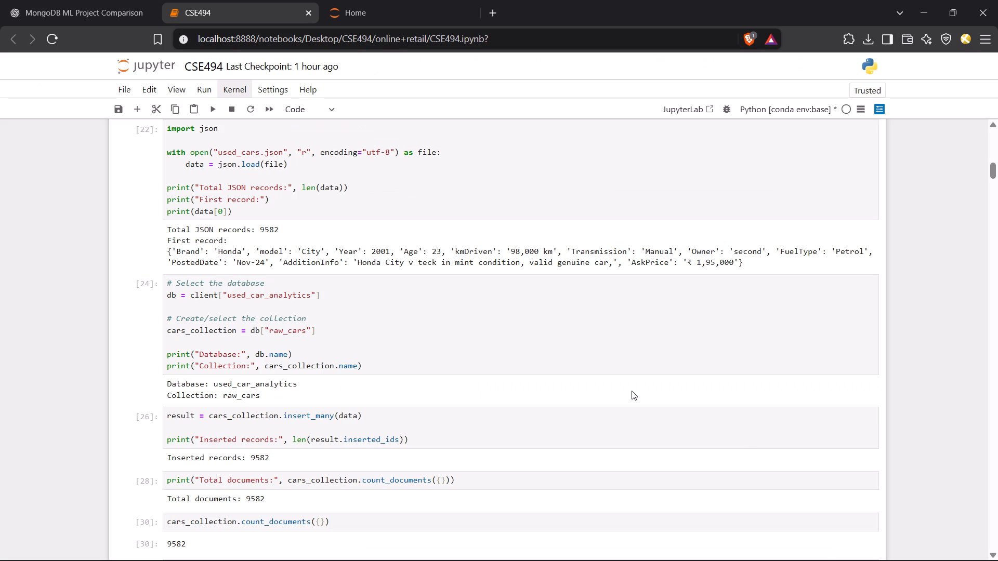
In the Brave notebook, capture the page area from the distinct Brand cell through the output listing cars with Year above 2020.
scroll(590, 372, down, 6)
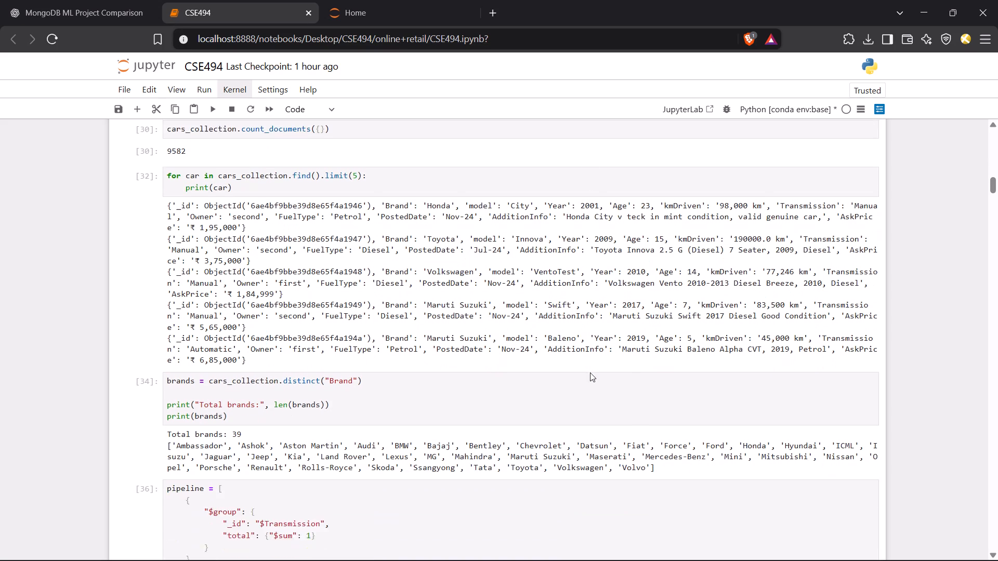
scroll(590, 372, down, 5)
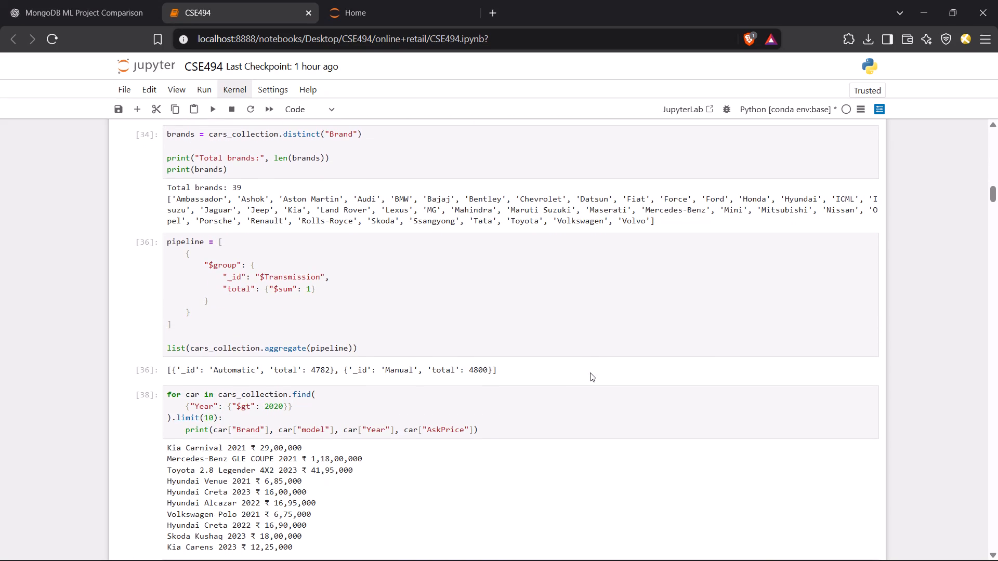
scroll(590, 372, down, 2)
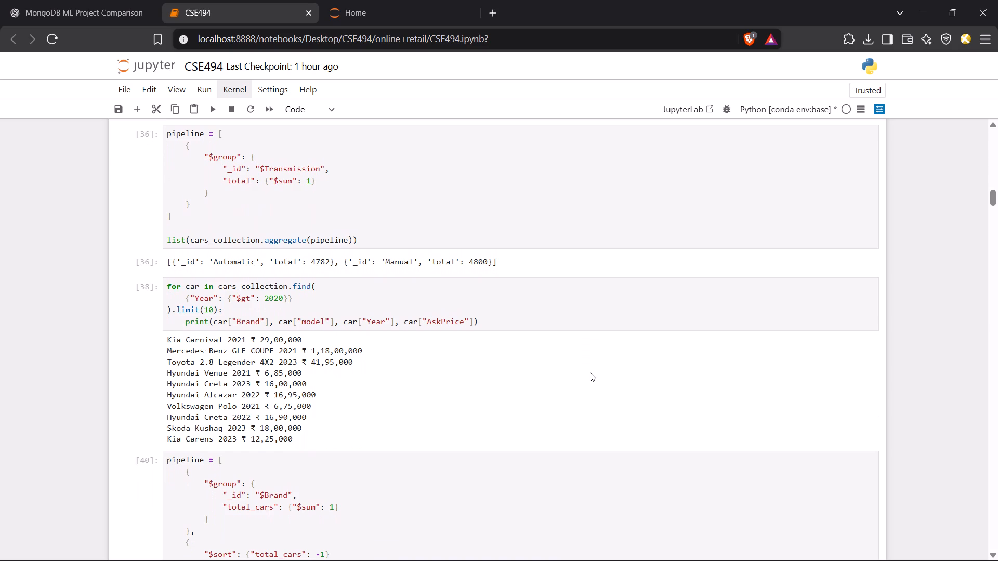
scroll(590, 372, up, 5)
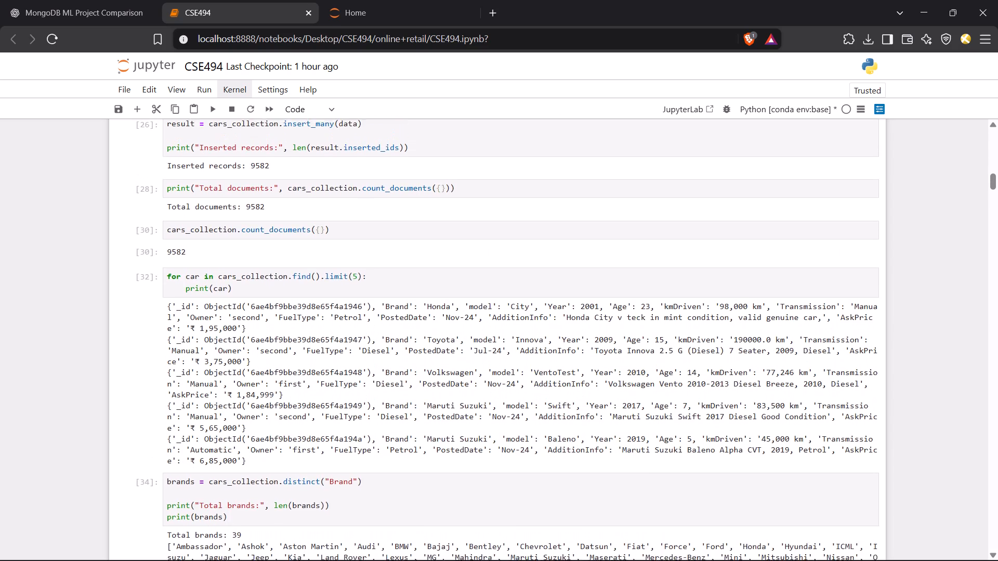
scroll(590, 372, up, 1)
scroll(590, 372, down, 1)
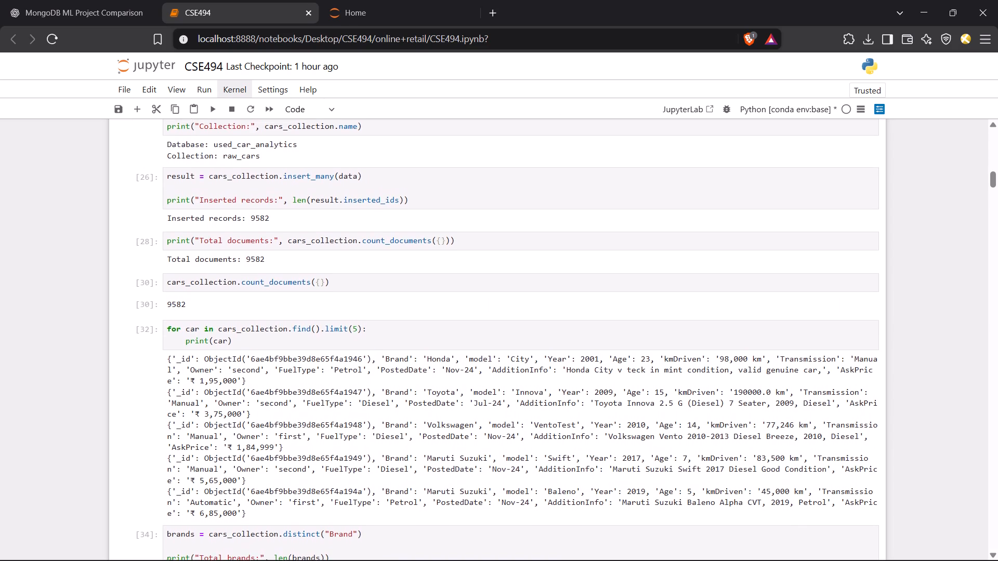
scroll(590, 372, down, 4)
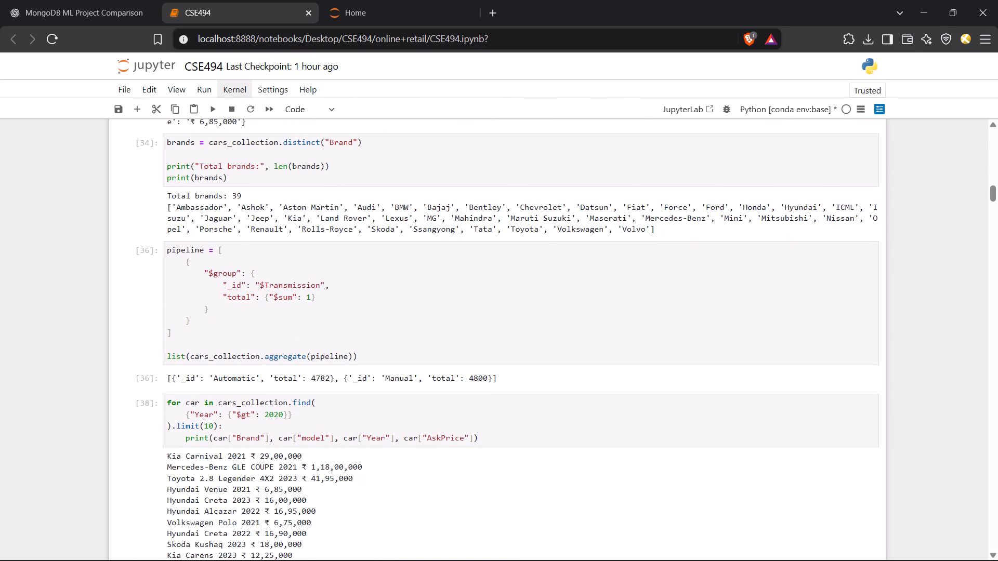
scroll(590, 372, down, 1)
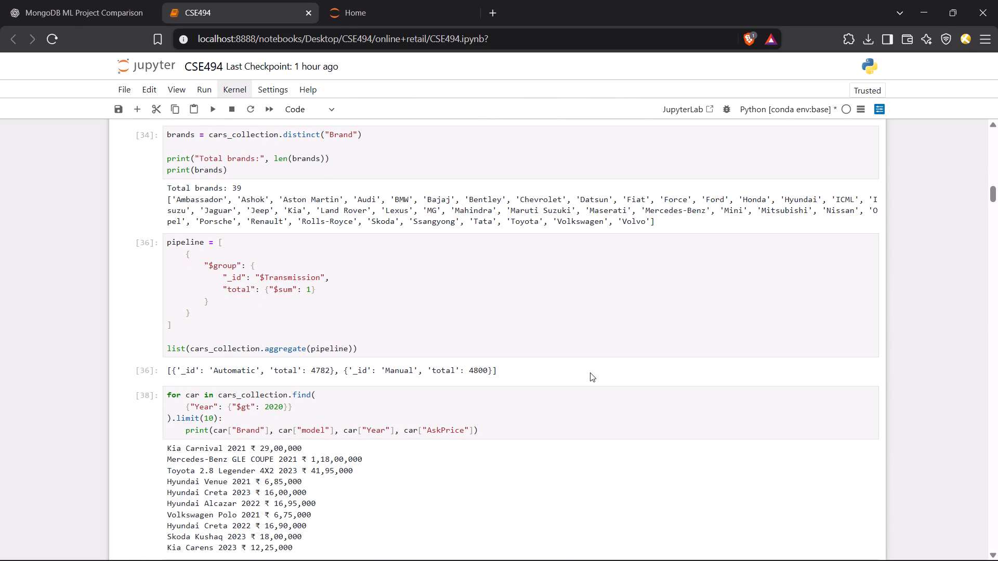
scroll(590, 372, down, 5)
key(Print)
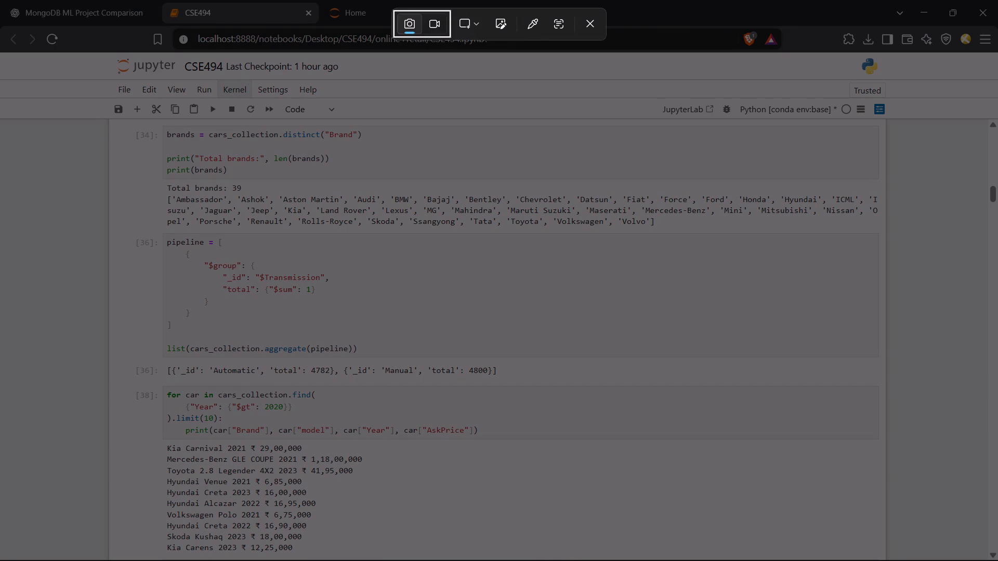
drag(109, 119, 875, 526)
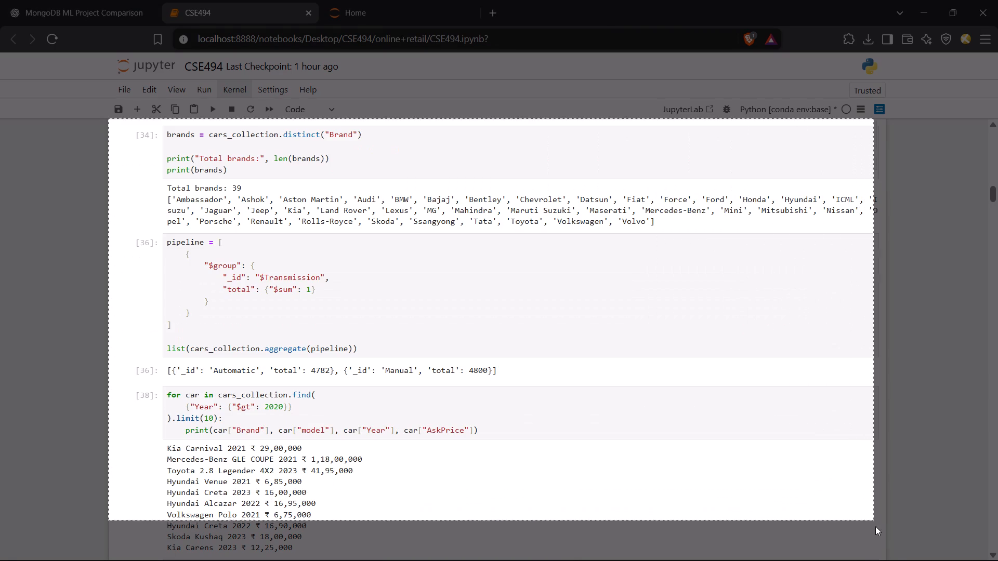
drag(875, 526, 887, 560)
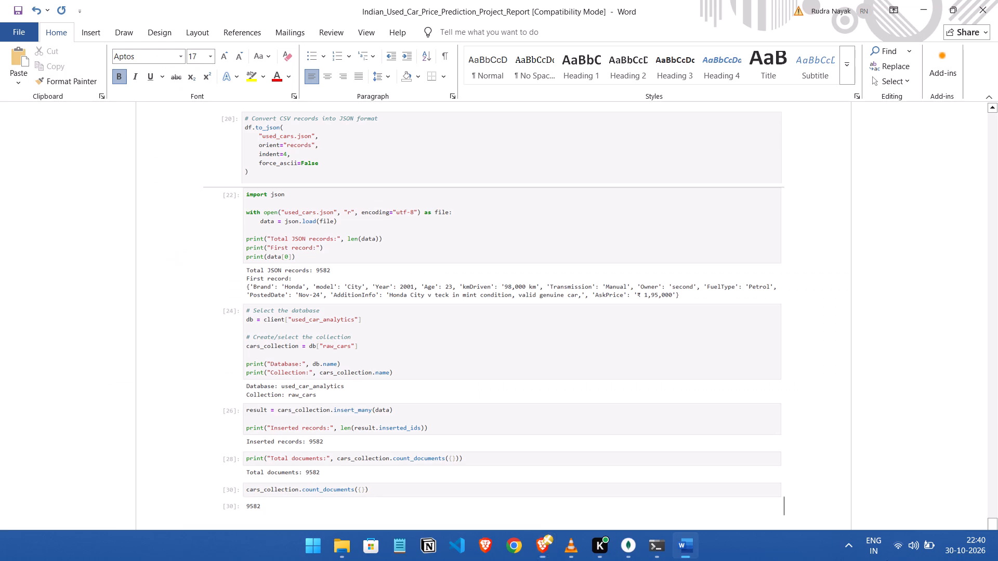
Back in the Word report, paste the capture on a new line below the last screenshot and add a line beneath it.
key(Return)
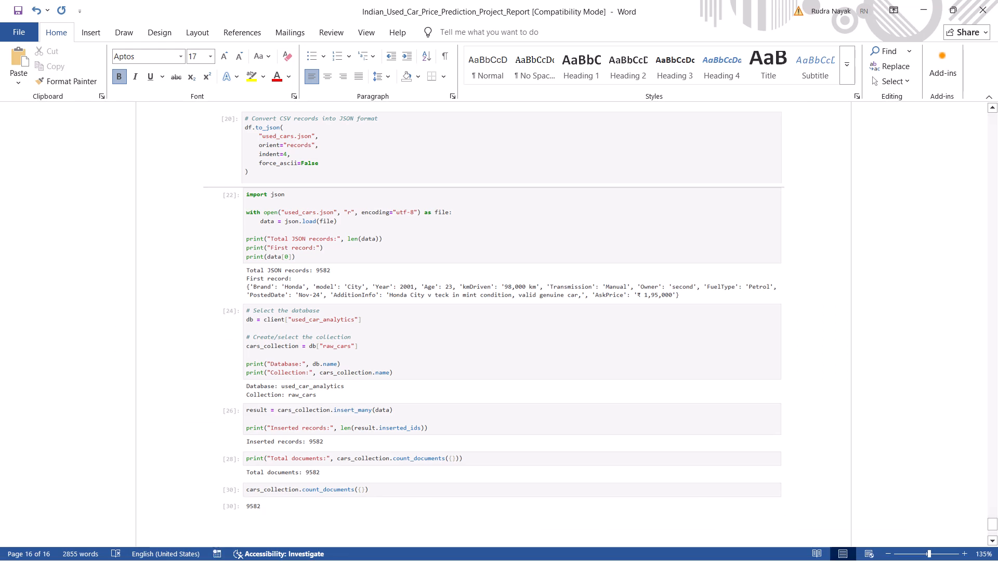
key(ctrl+v)
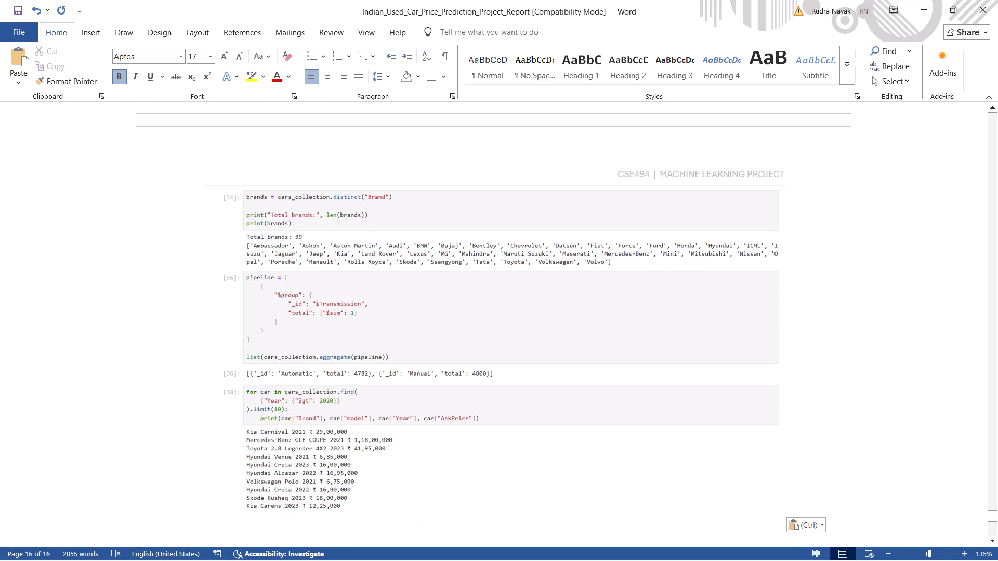
scroll(821, 508, down, 2)
key(Return)
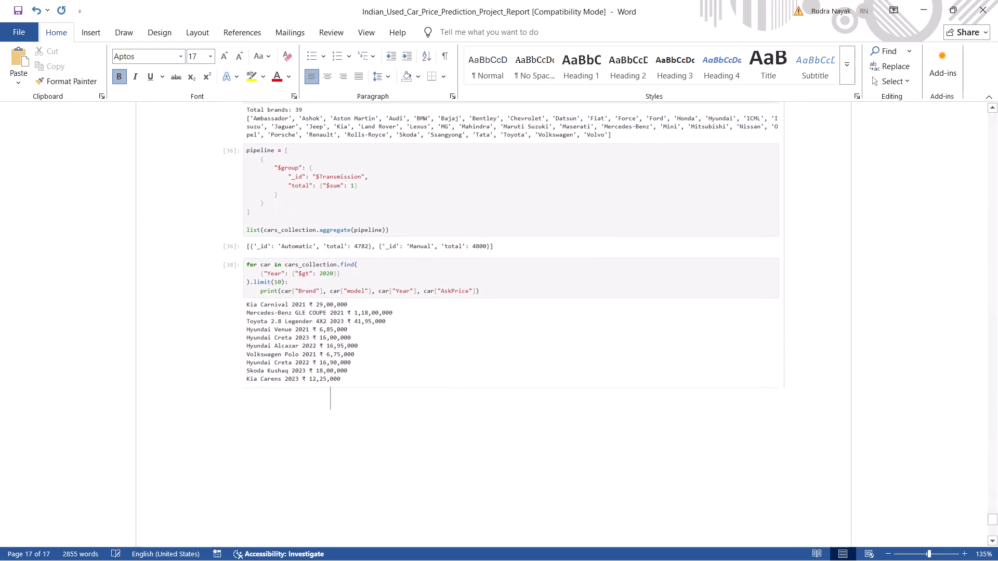
In the Brave notebook, capture only the cell that groups cars by Brand with limit 10, including its printed brand output.
scroll(664, 448, down, 2)
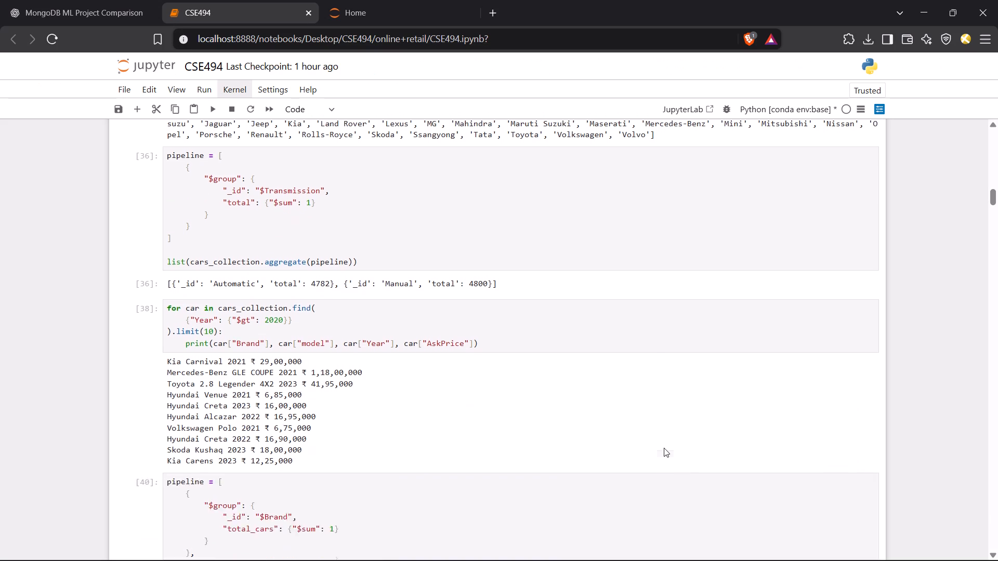
scroll(664, 448, down, 7)
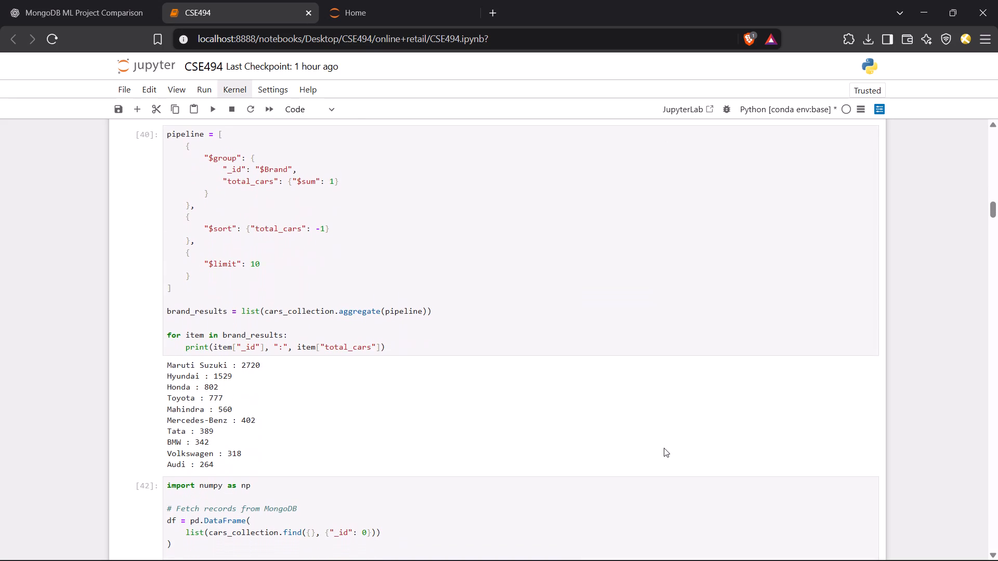
scroll(664, 448, down, 1)
key(Print)
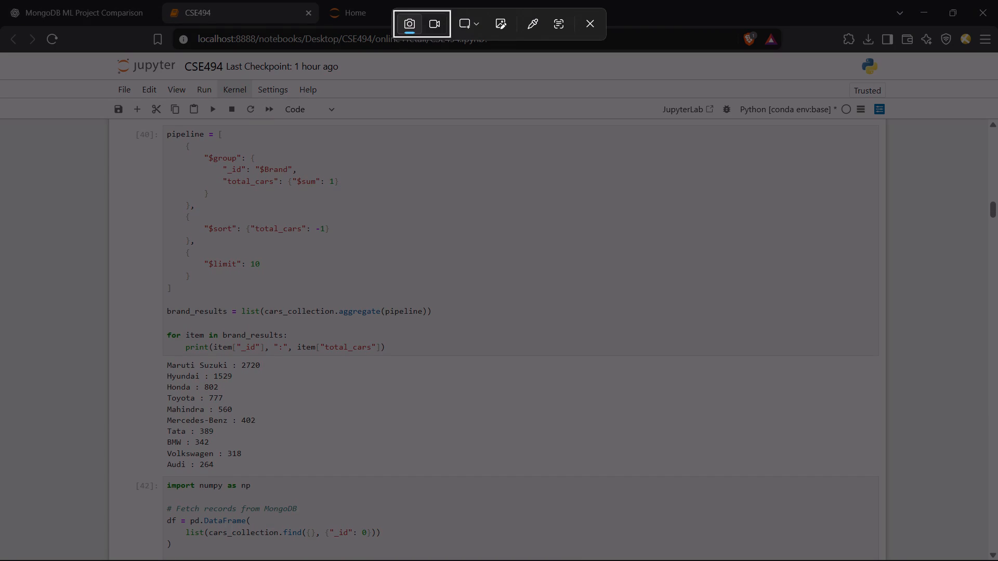
drag(113, 122, 856, 505)
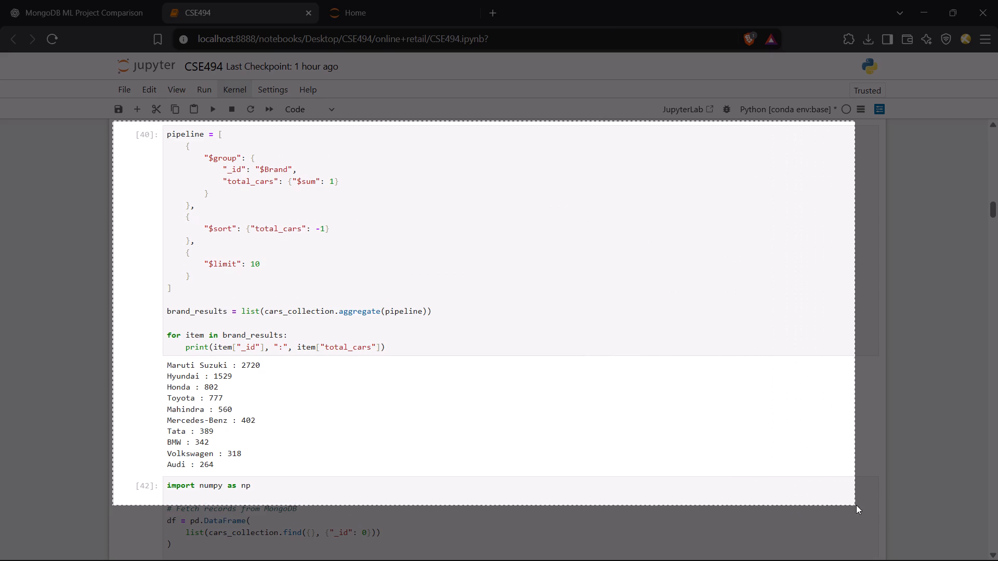
drag(856, 505, 885, 472)
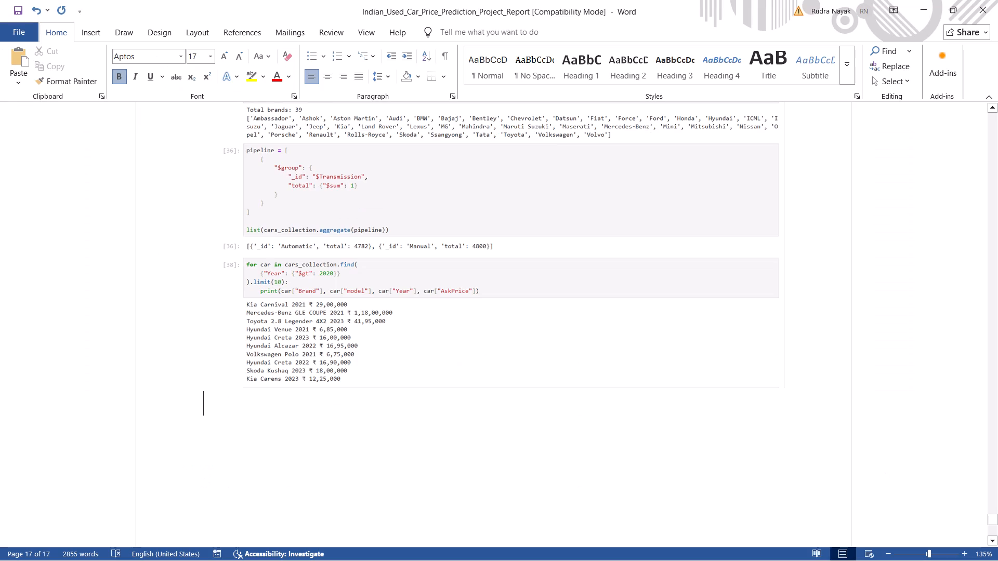
Back in the Word report, paste the brand aggregation capture below the last screenshot and start a new line under it.
key(ctrl+v)
scroll(639, 430, down, 2)
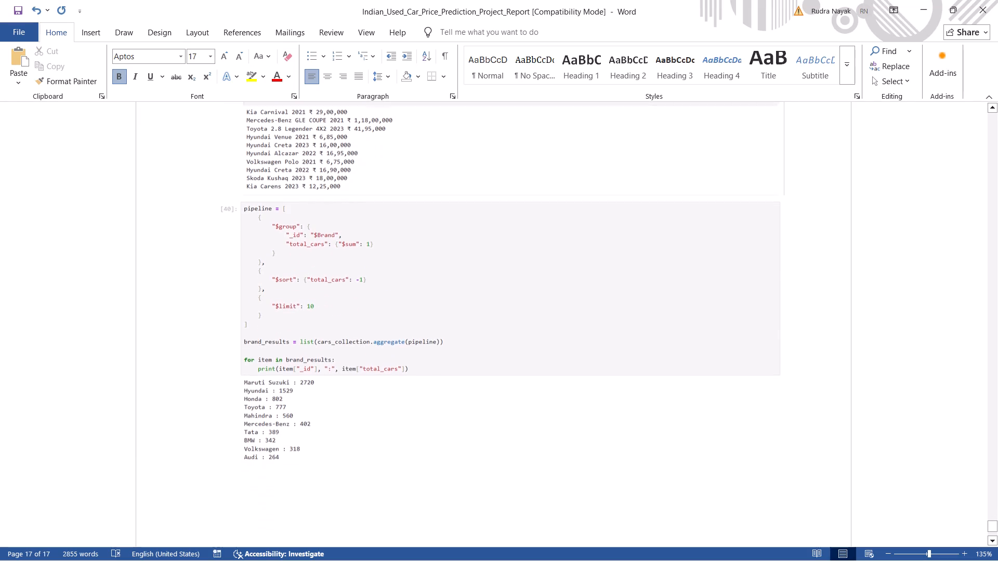
key(Return)
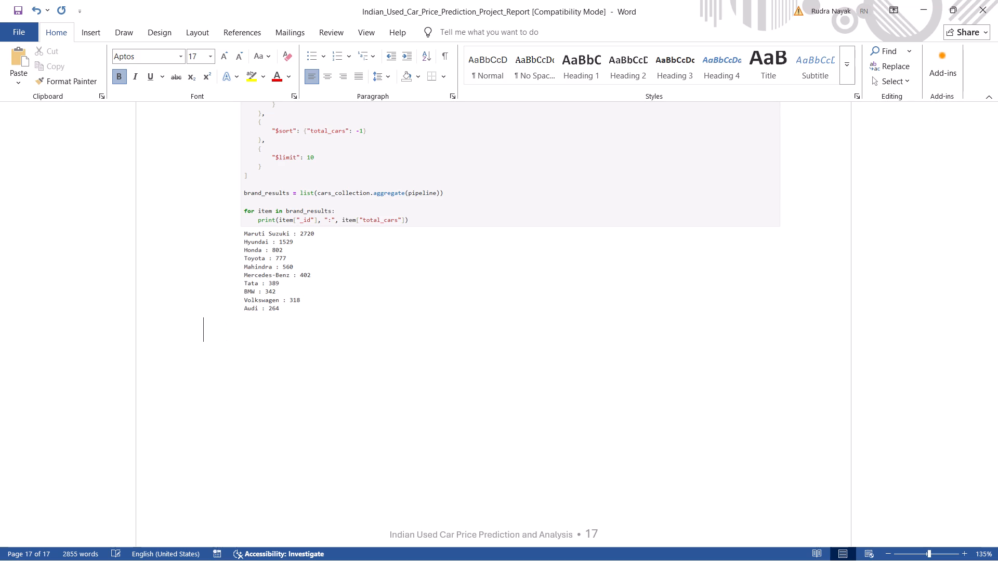
In the Brave notebook, capture the page area from the import numpy cell through the df.isnull().sum() output.
scroll(539, 197, down, 4)
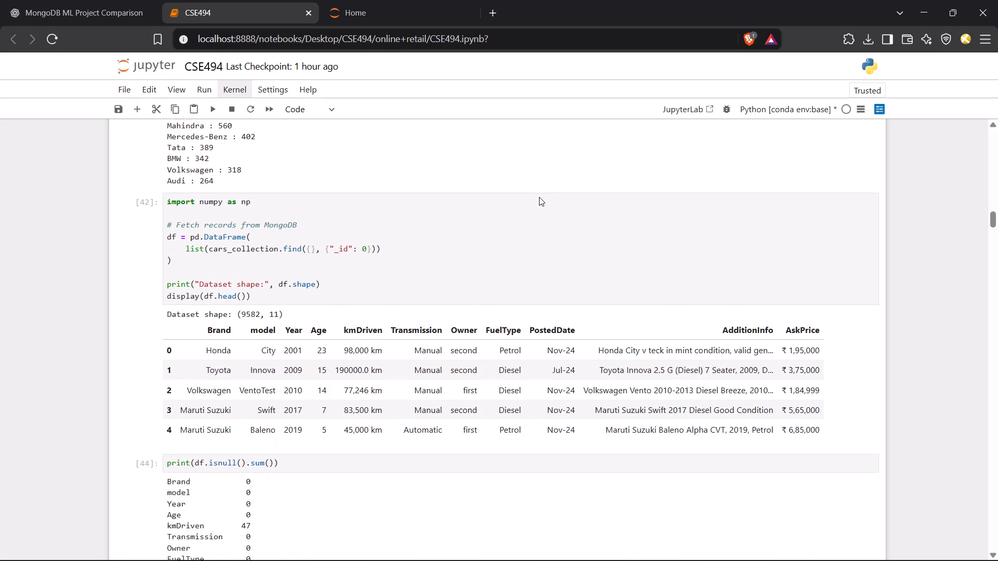
scroll(539, 197, down, 2)
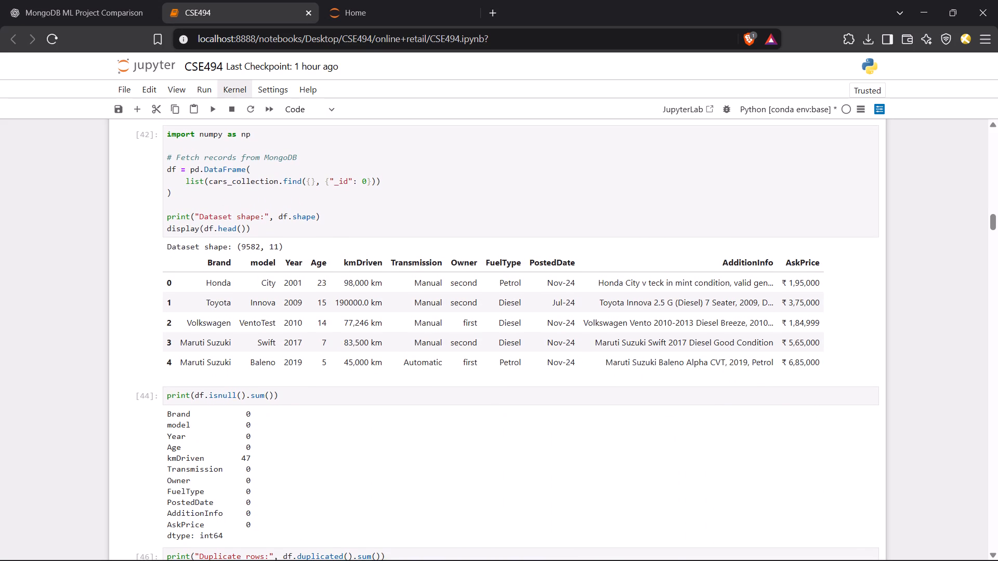
scroll(539, 197, down, 1)
click(539, 197)
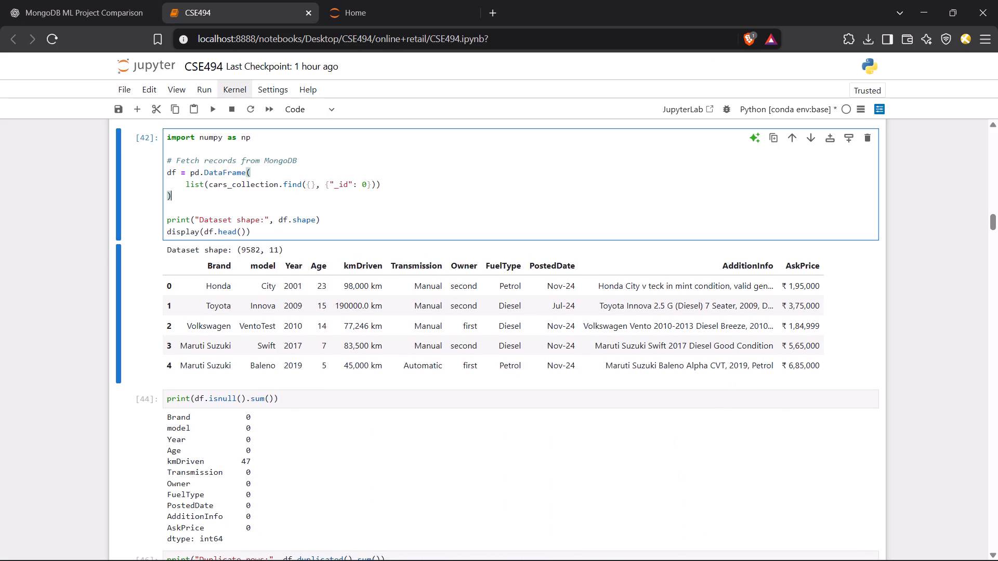
key(Print)
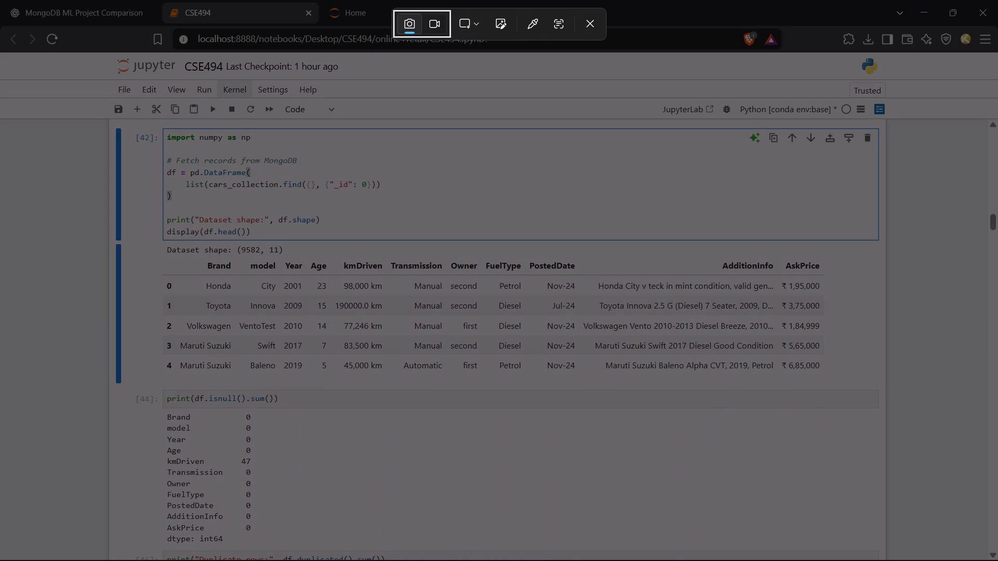
drag(111, 119, 880, 560)
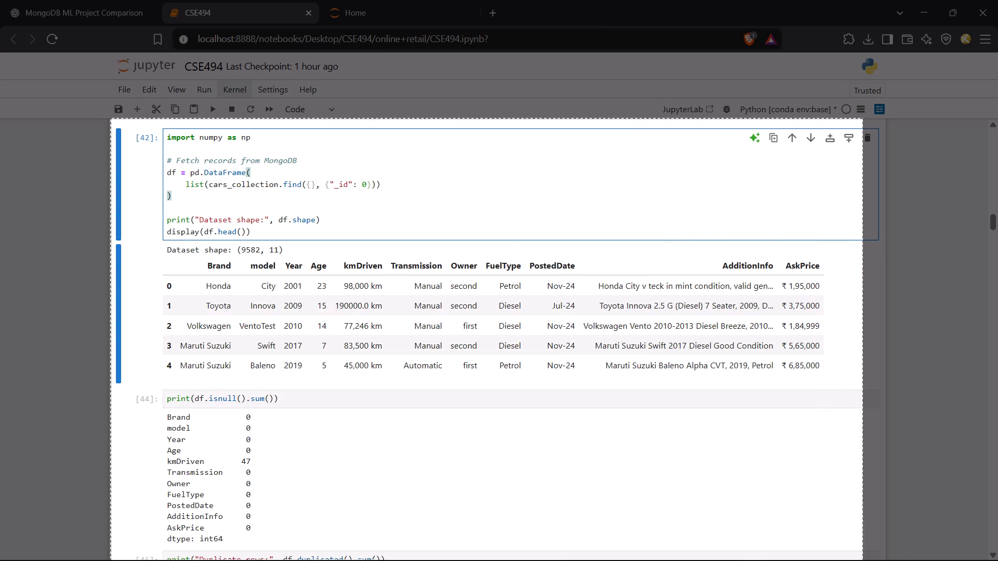
drag(880, 560, 887, 547)
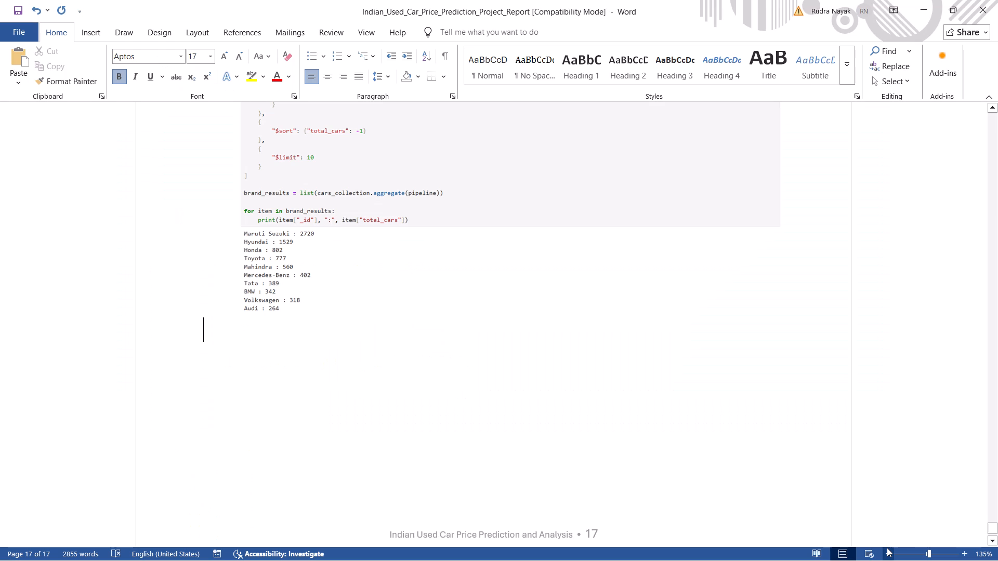
Back in the Word report, paste the import numpy to df.isnull().sum() capture below the brand aggregation screenshot and start a new line under it.
key(ctrl+v)
scroll(843, 518, down, 2)
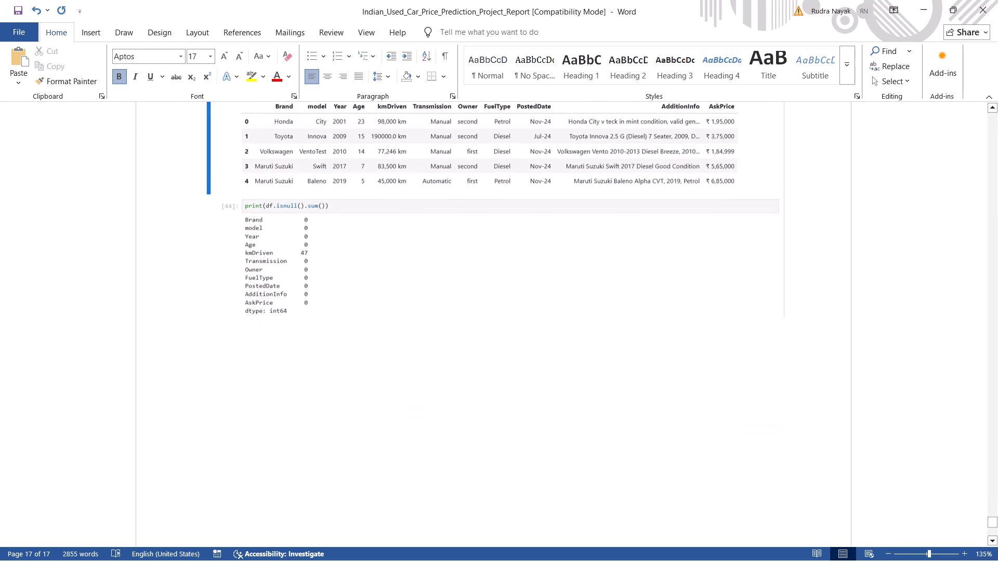
key(Return)
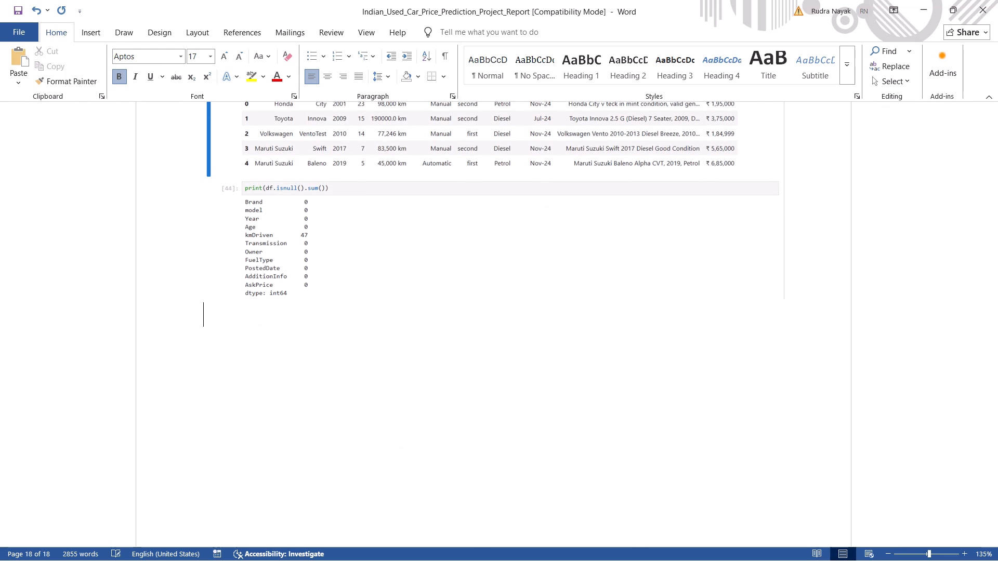
In the Brave notebook, capture the page area from the duplicate rows cell through the FuelType value counts down to the Petrol line.
scroll(658, 440, down, 3)
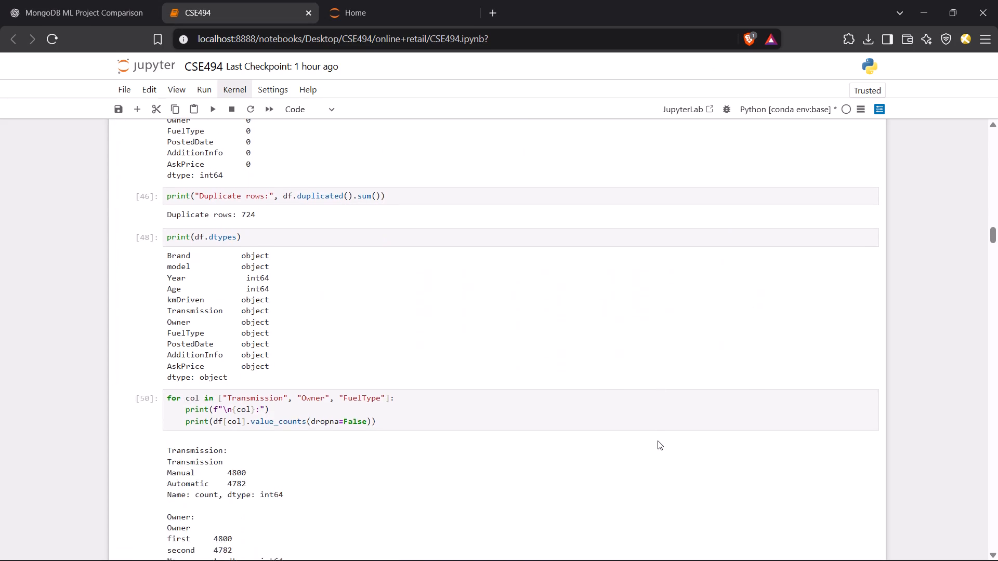
scroll(658, 440, down, 2)
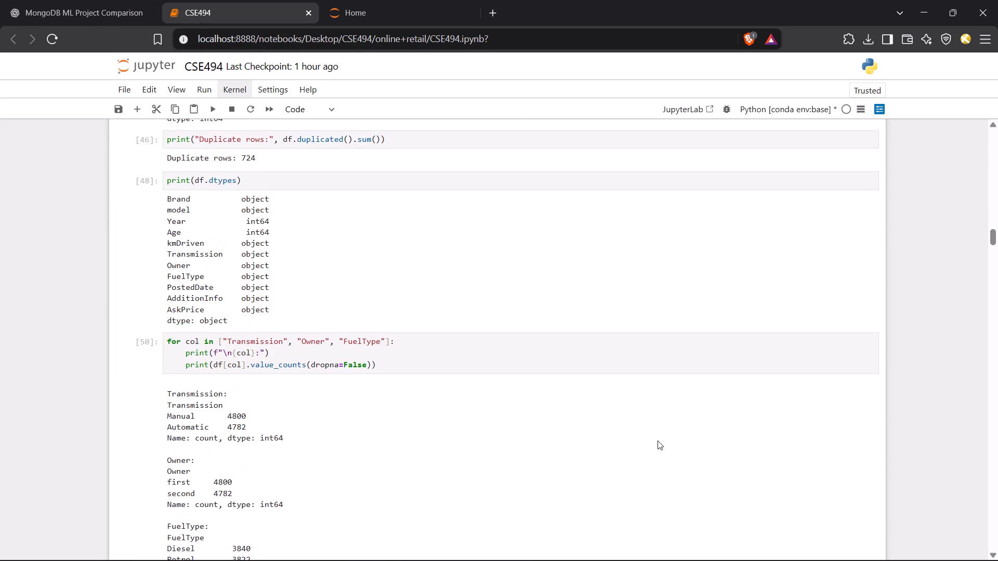
scroll(658, 440, down, 1)
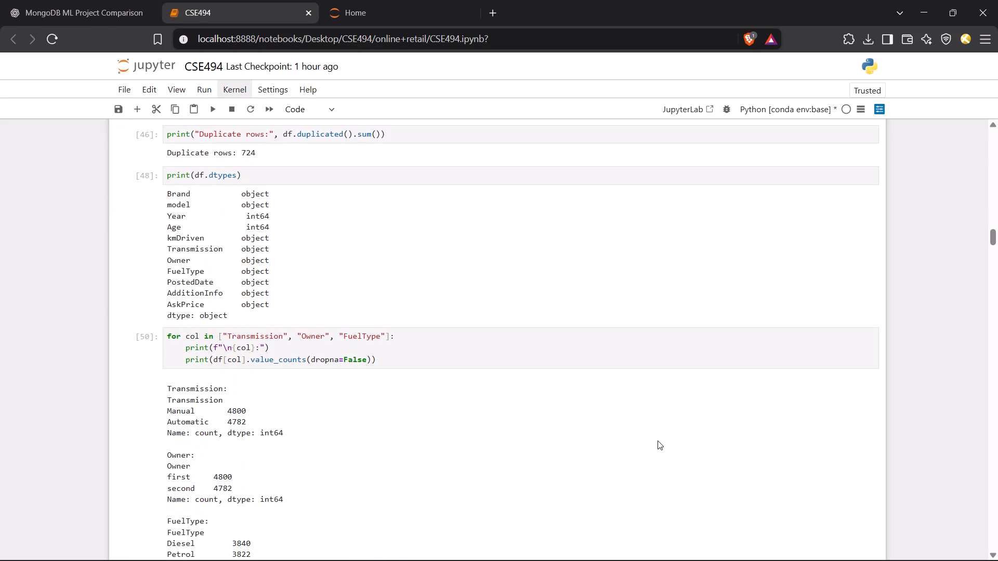
key(Print)
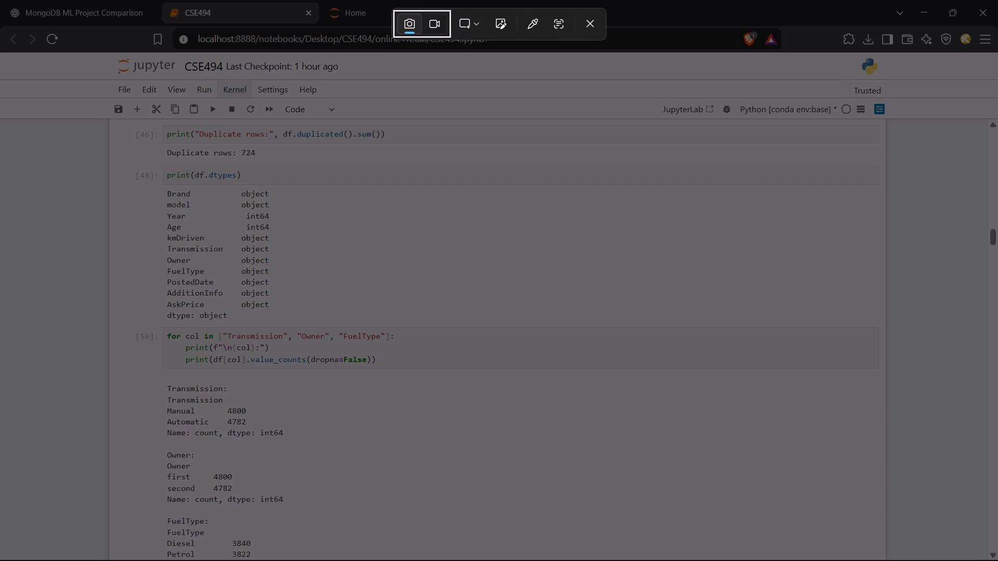
drag(112, 118, 880, 541)
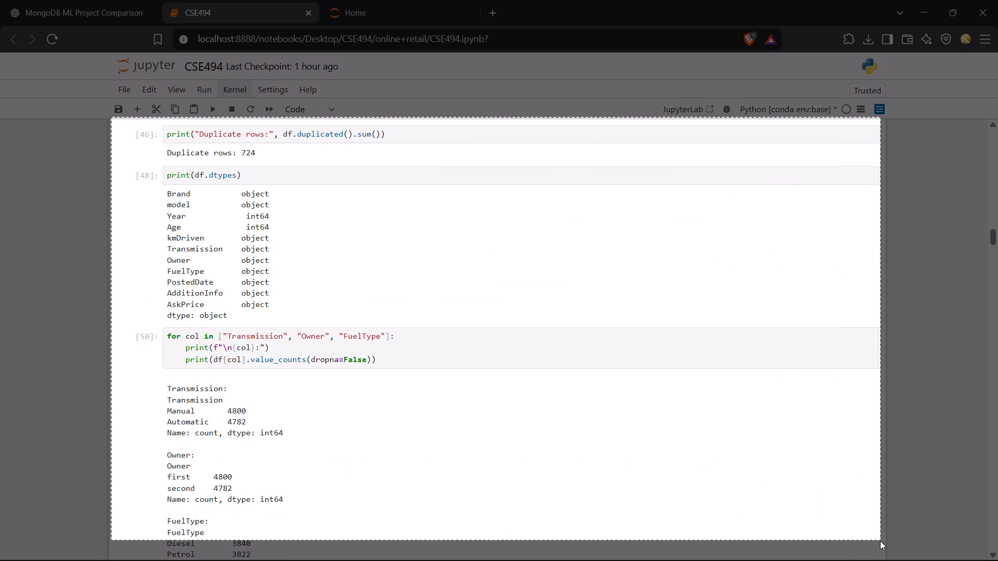
drag(880, 541, 886, 557)
Back in the Word report, paste the duplicates, dtypes and value counts capture below the last screenshot and start a new line under it.
key(ctrl+v)
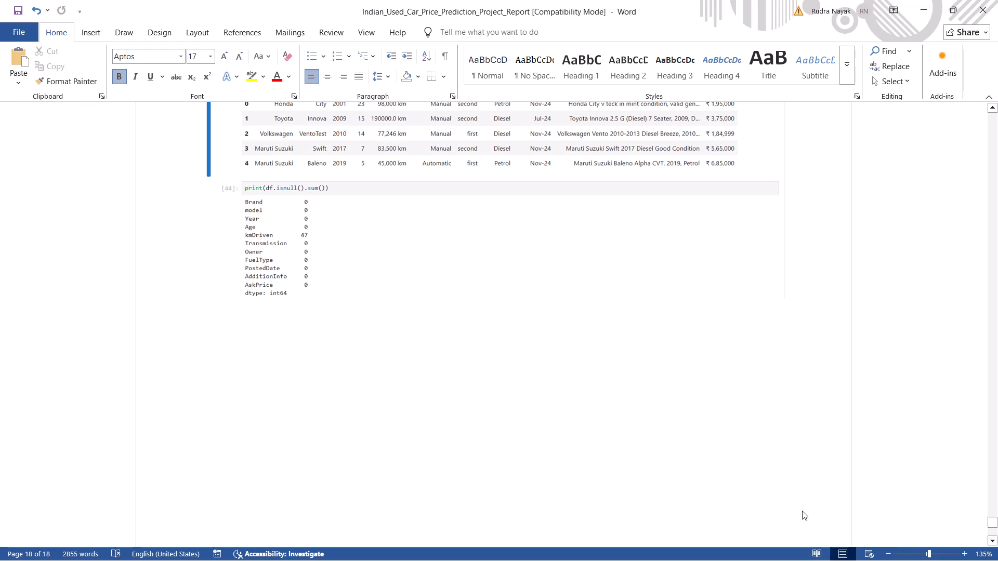
scroll(802, 511, up, 10)
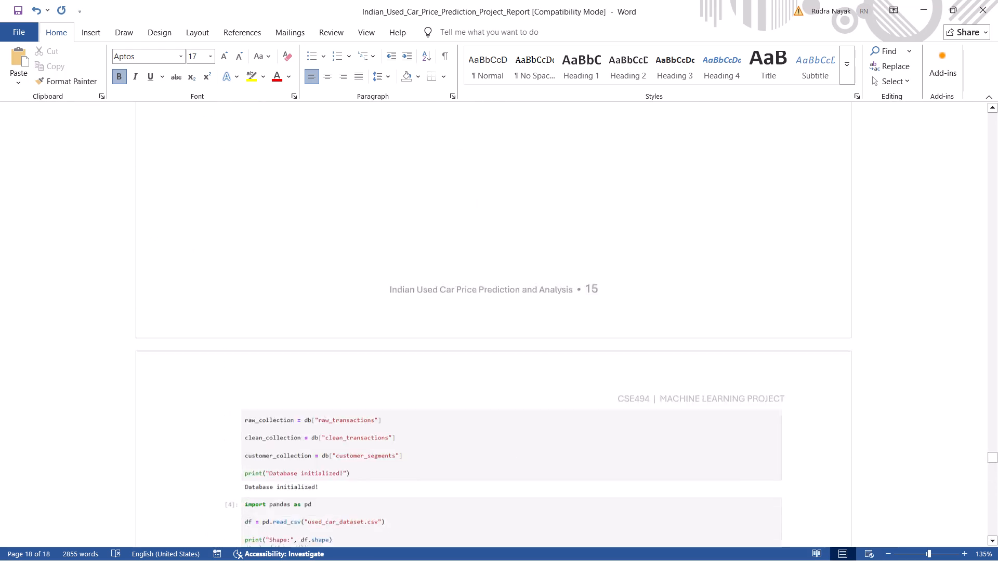
scroll(802, 511, up, 4)
scroll(802, 511, down, 6)
scroll(802, 511, down, 17)
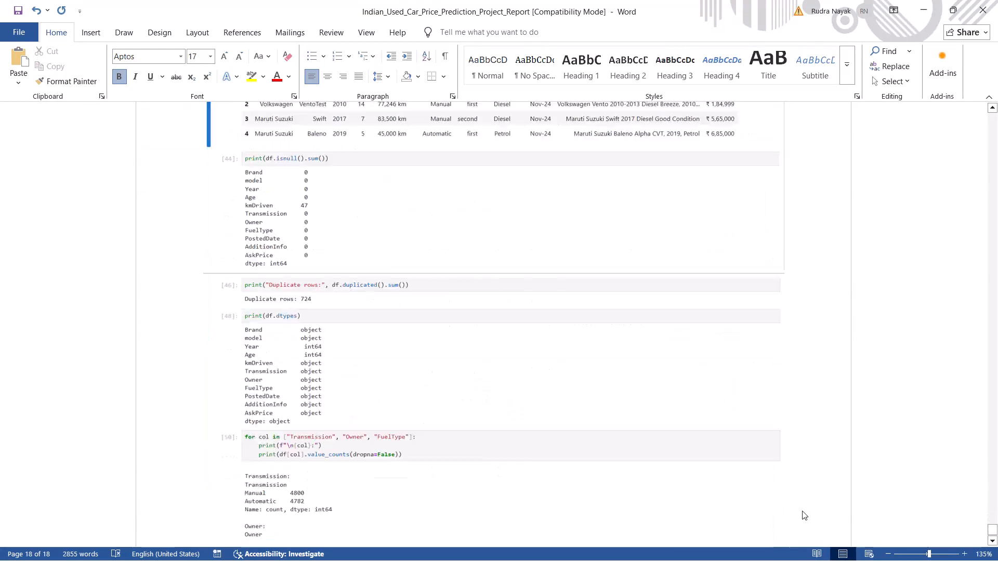
scroll(802, 511, down, 2)
key(Return)
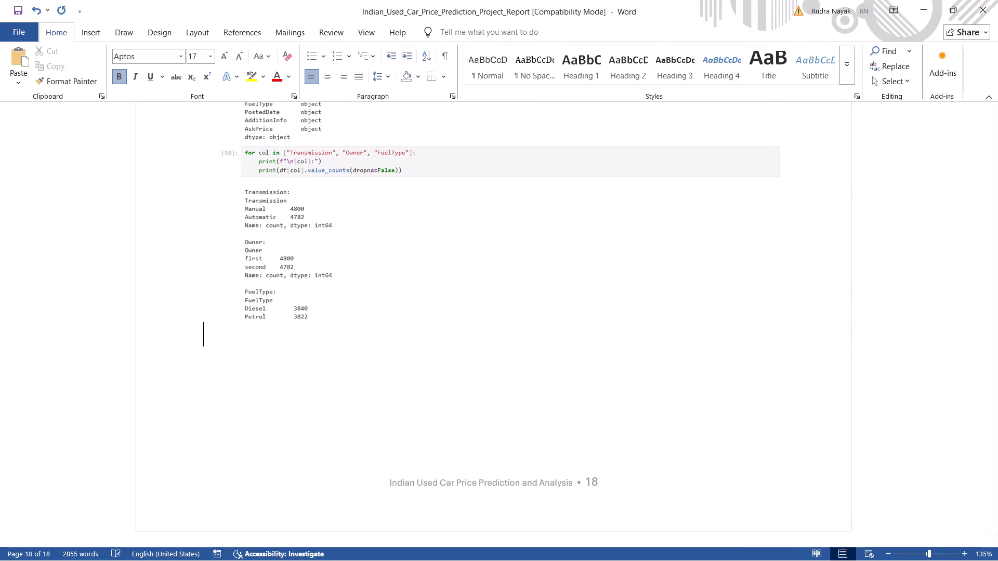
In the Brave notebook, capture the page area from the "Create a copy for cleaning" cell through the first rows of the kmDriven conversion output table.
scroll(579, 393, down, 1)
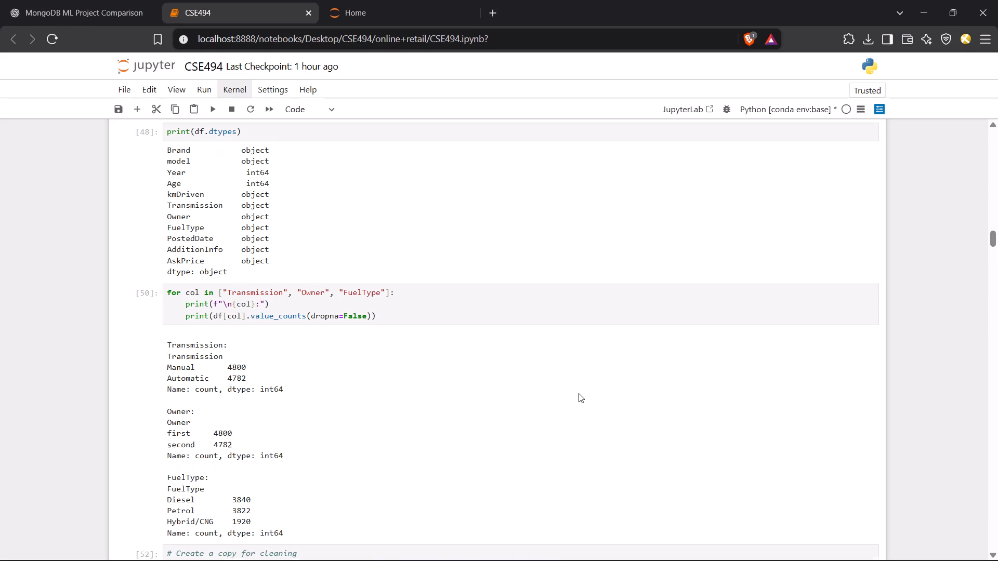
scroll(579, 393, down, 2)
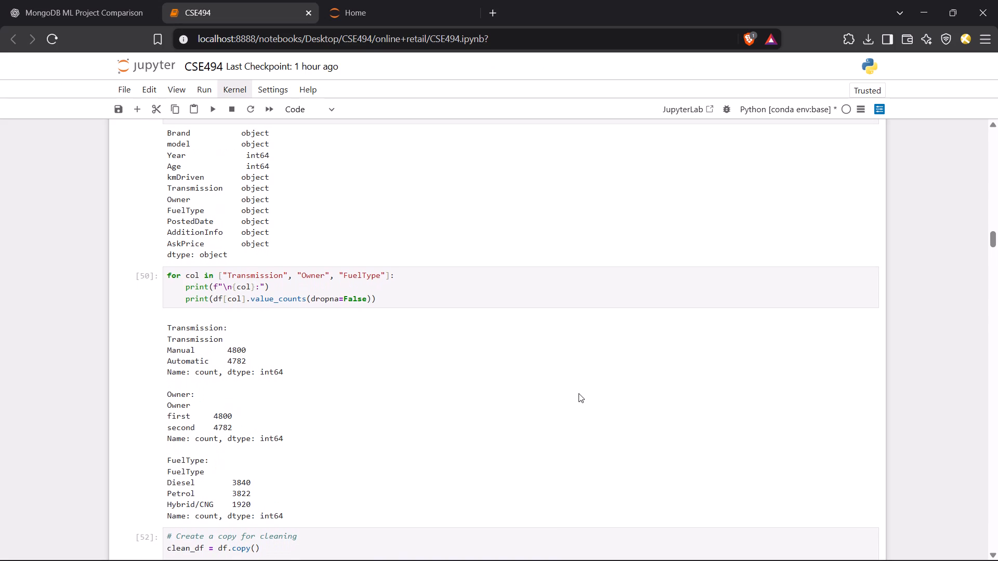
scroll(579, 393, down, 2)
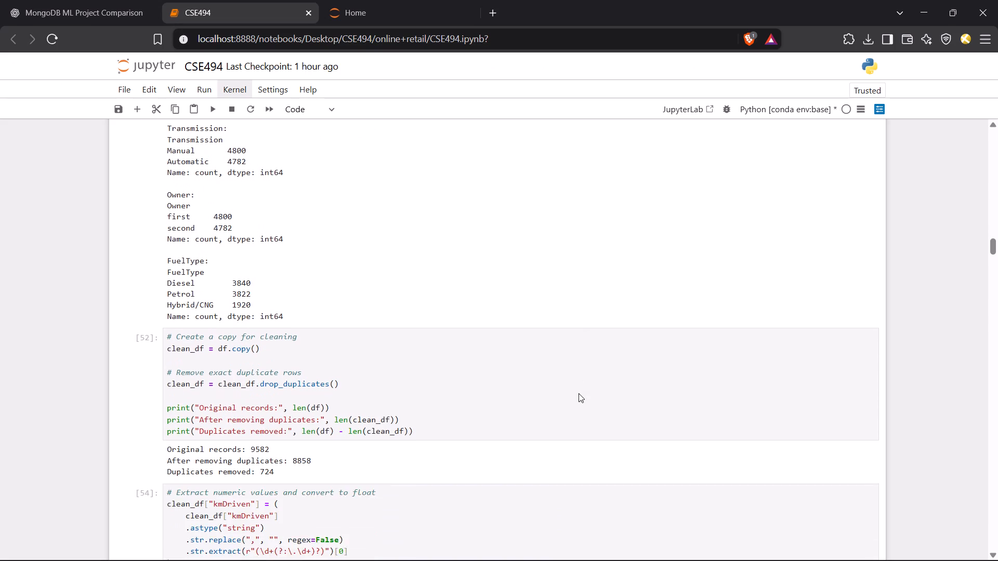
scroll(579, 393, down, 4)
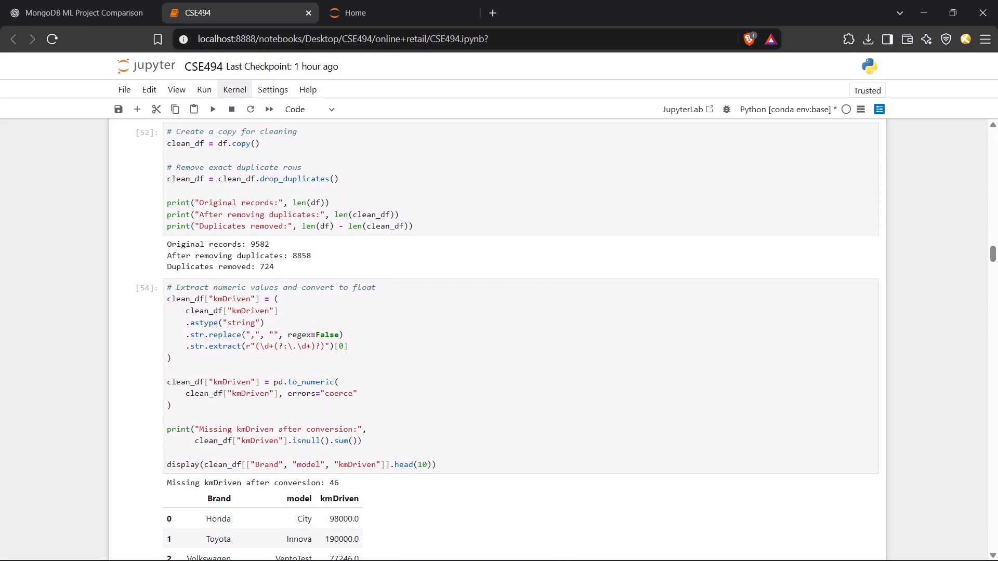
scroll(579, 393, down, 1)
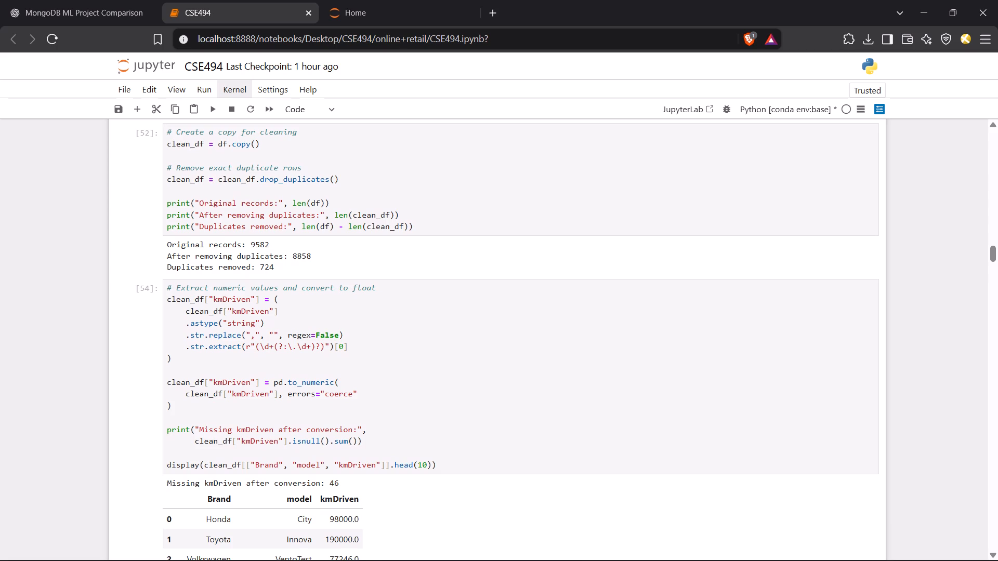
key(Print)
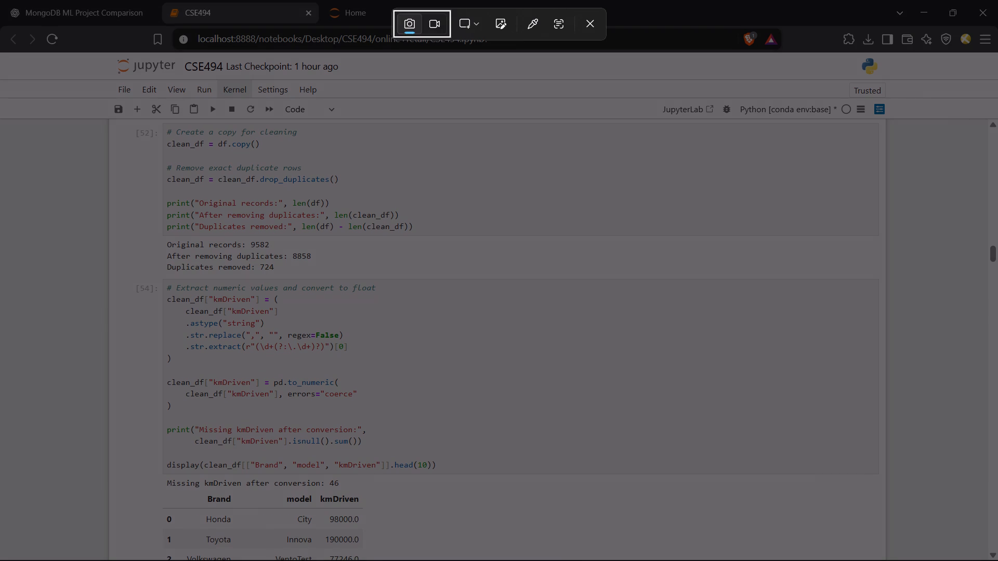
drag(109, 119, 902, 519)
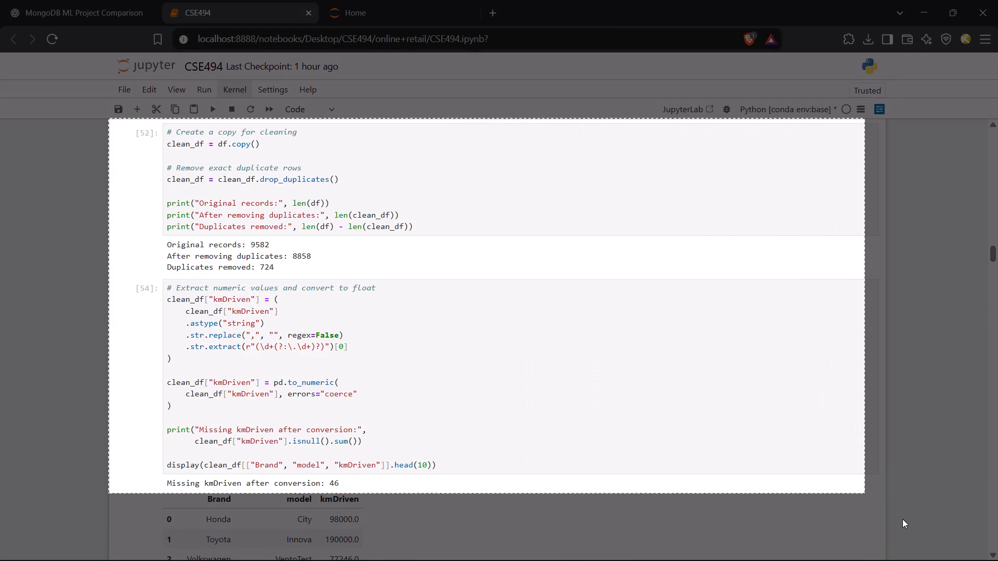
drag(902, 519, 926, 560)
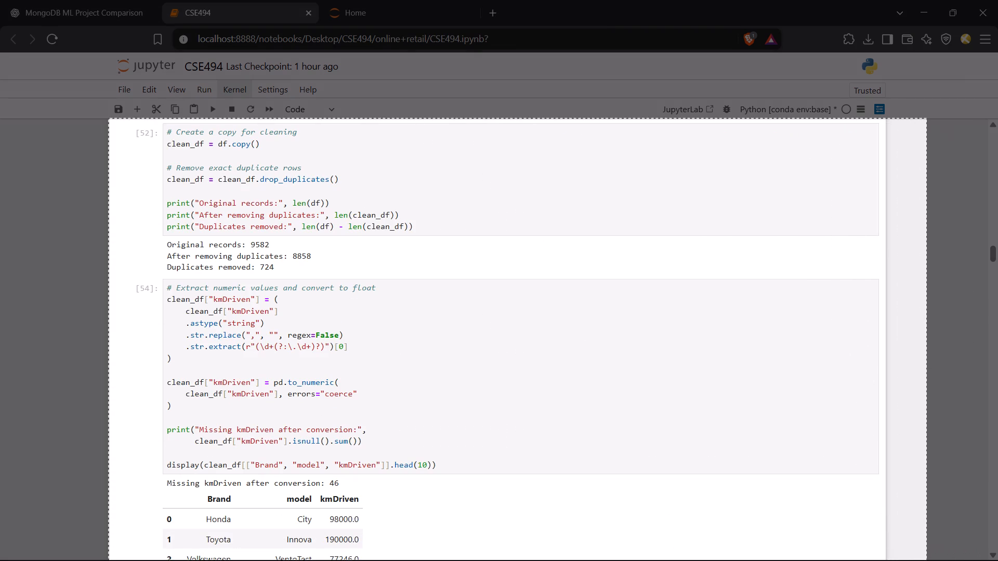
drag(926, 560, 884, 560)
Back in the Word report, paste the duplicate removal and kmDriven conversion capture below the value counts screenshot.
key(ctrl+v)
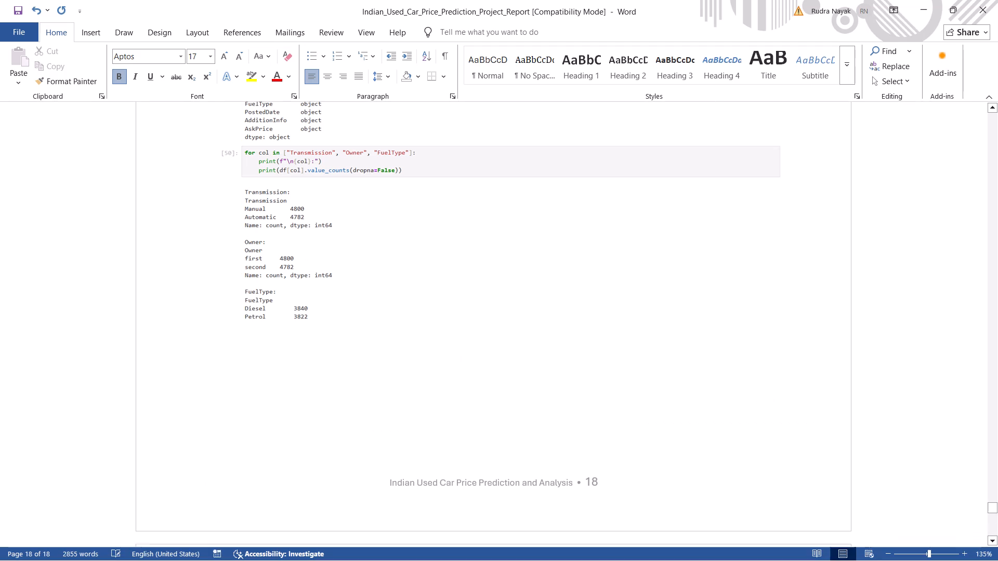
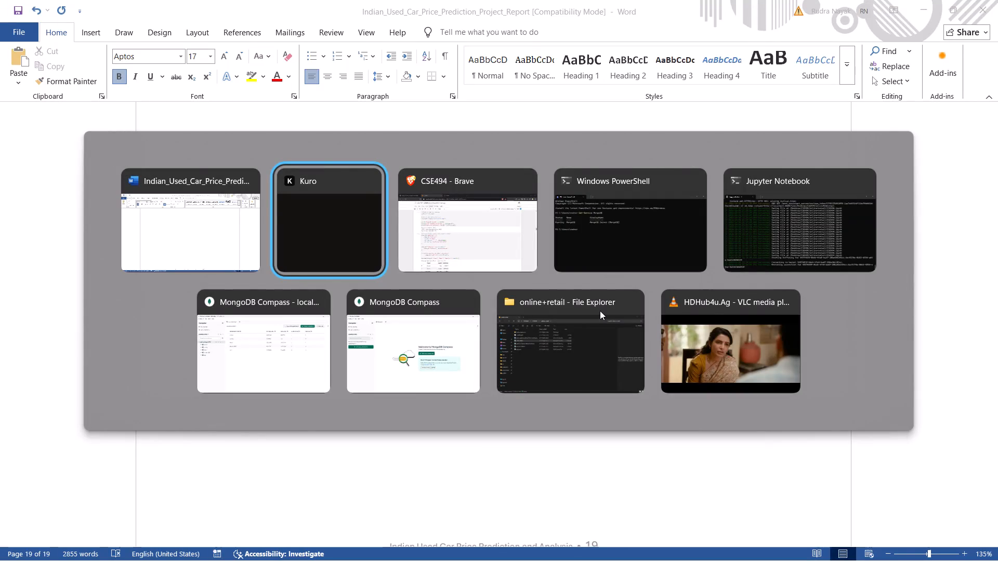
In the Brave notebook, look through the cells from the AskPrice conversion past the mileage imputation, charts and correlation heatmap to the feature selection code.
scroll(479, 268, down, 4)
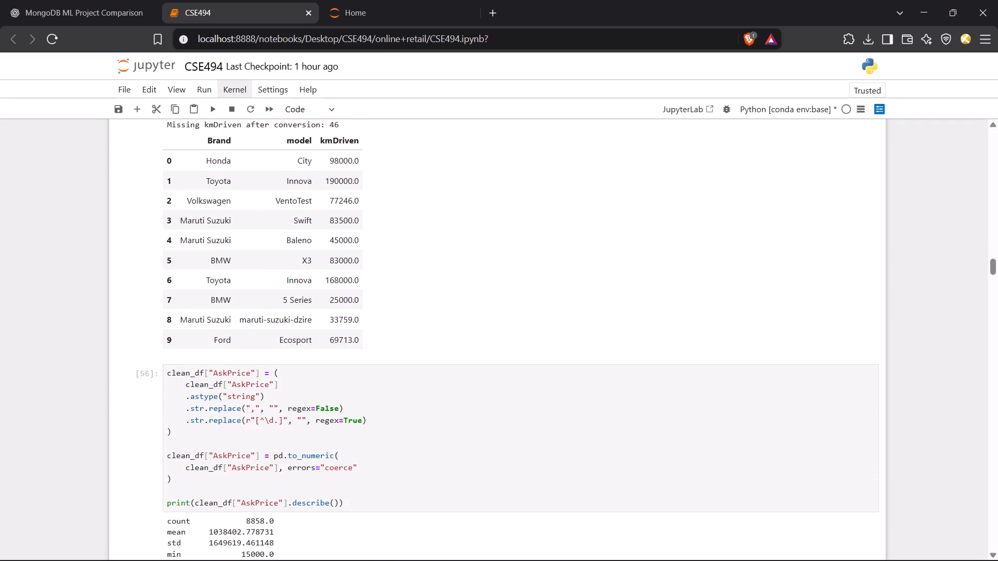
scroll(479, 268, down, 2)
scroll(479, 268, up, 1)
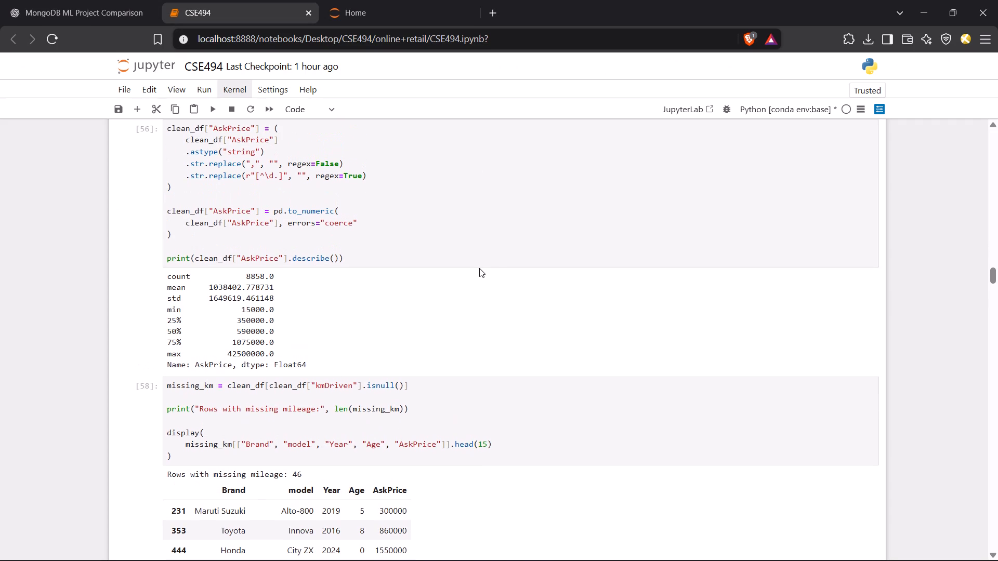
scroll(479, 268, up, 2)
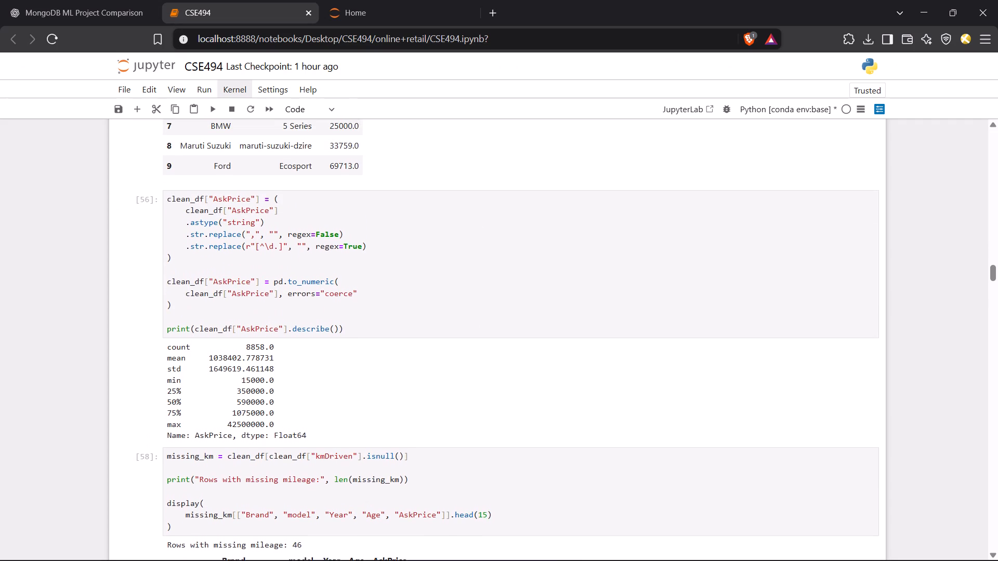
scroll(479, 268, up, 1)
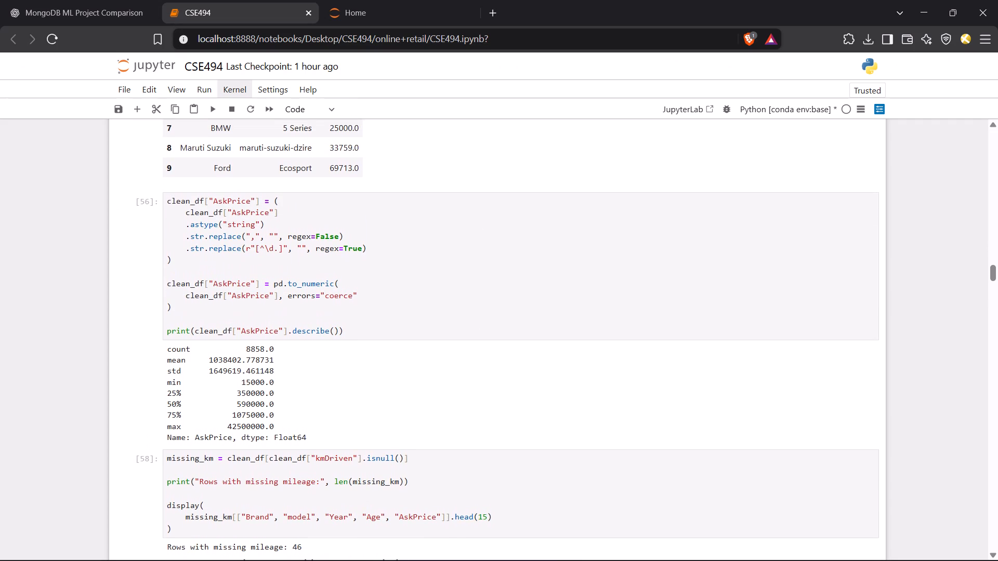
scroll(479, 268, up, 2)
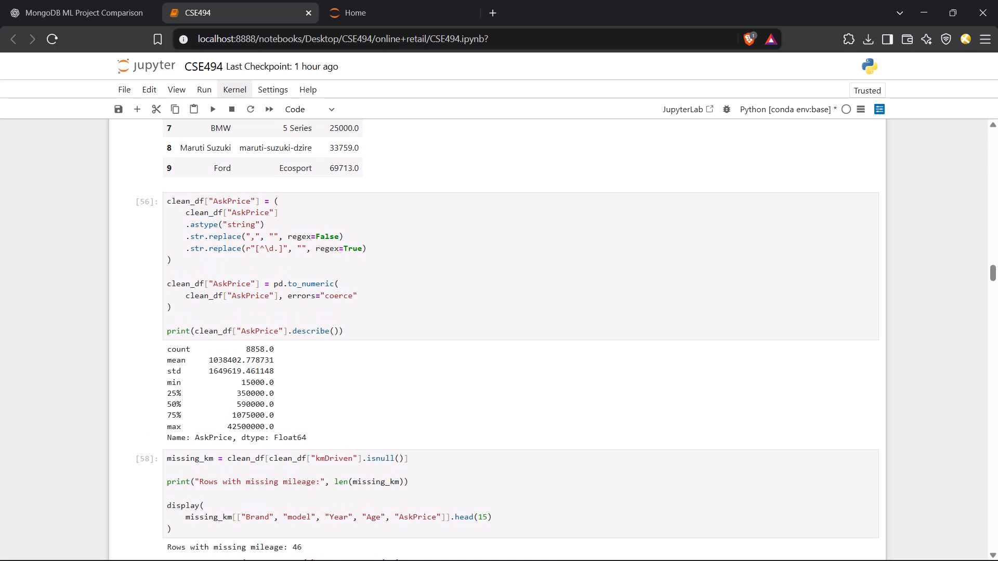
click(479, 268)
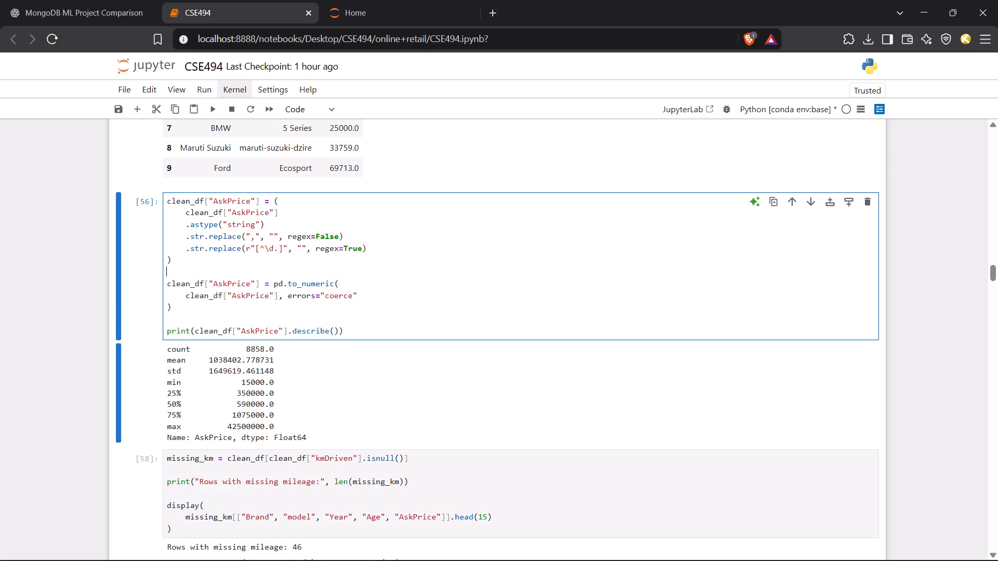
scroll(479, 268, down, 5)
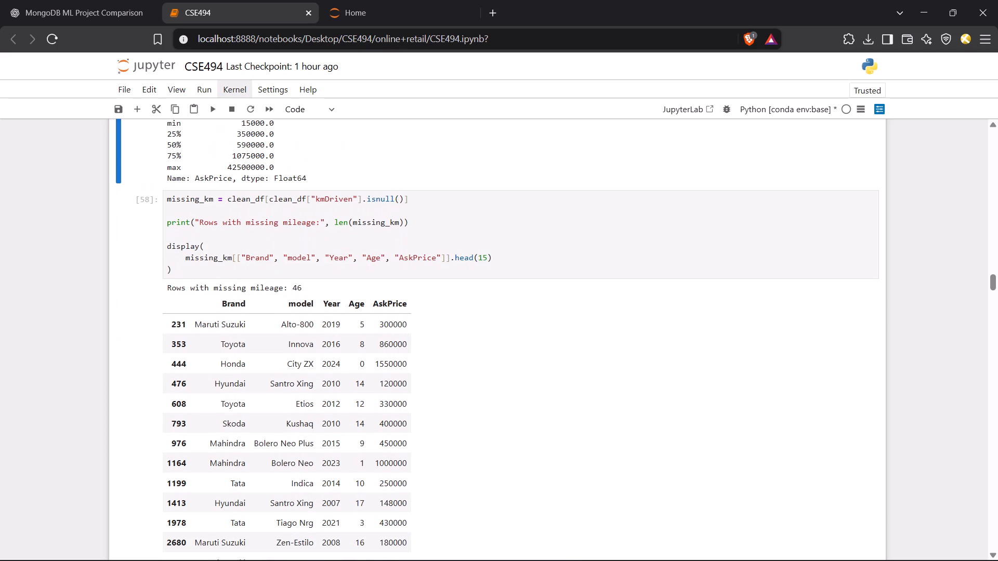
scroll(479, 268, down, 2)
scroll(479, 268, up, 1)
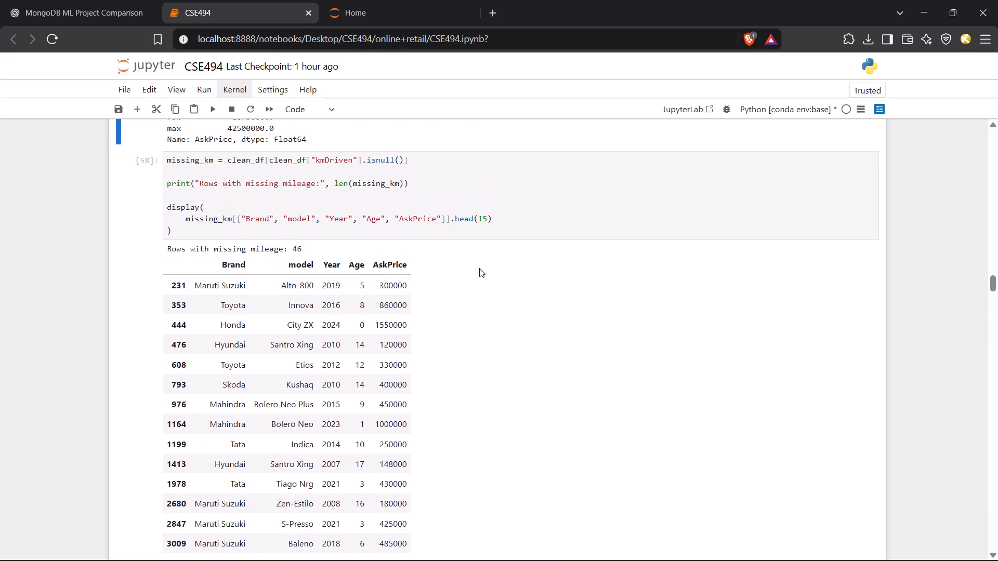
scroll(479, 268, down, 2)
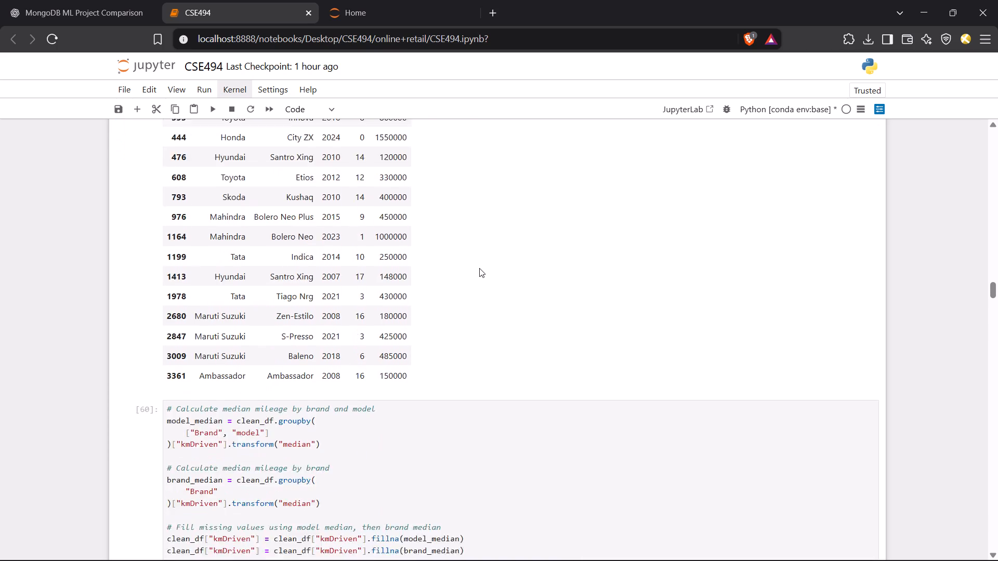
scroll(479, 268, down, 4)
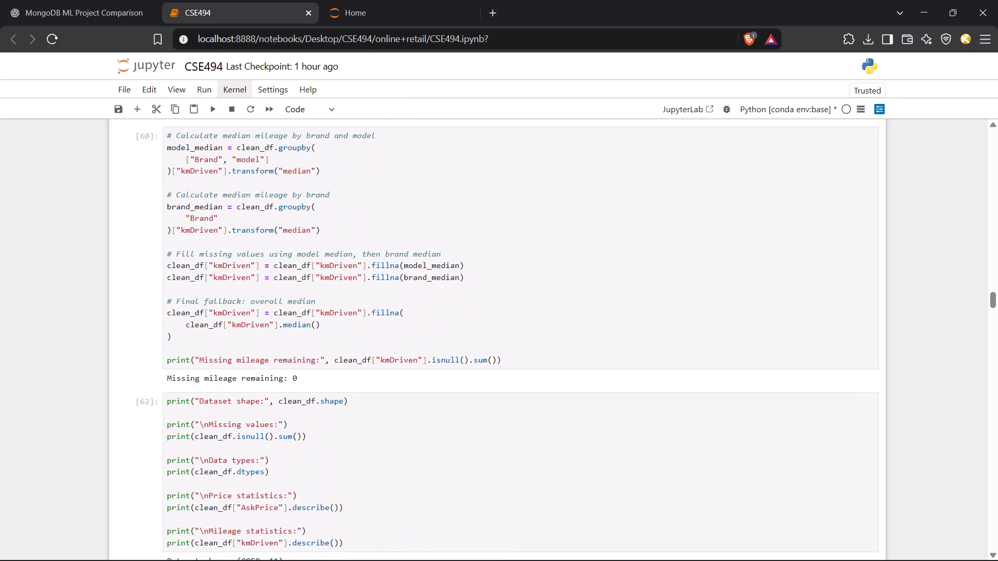
scroll(479, 268, down, 3)
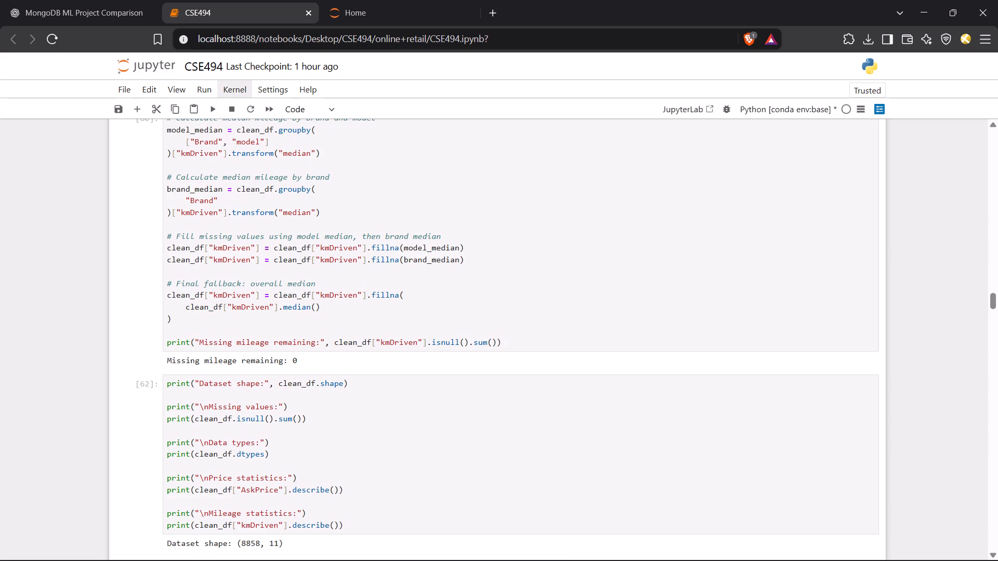
scroll(479, 268, down, 4)
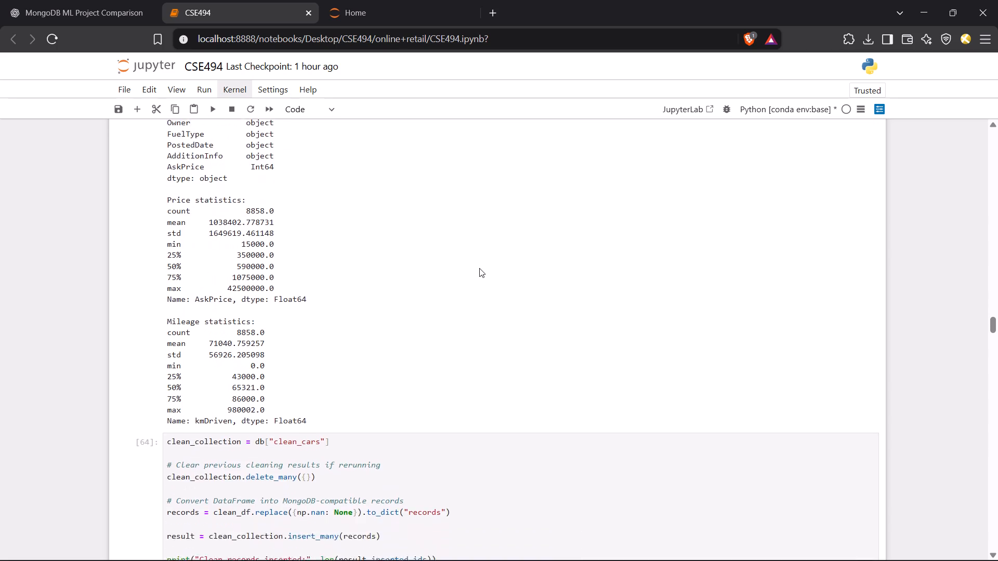
scroll(479, 268, down, 4)
scroll(479, 268, up, 2)
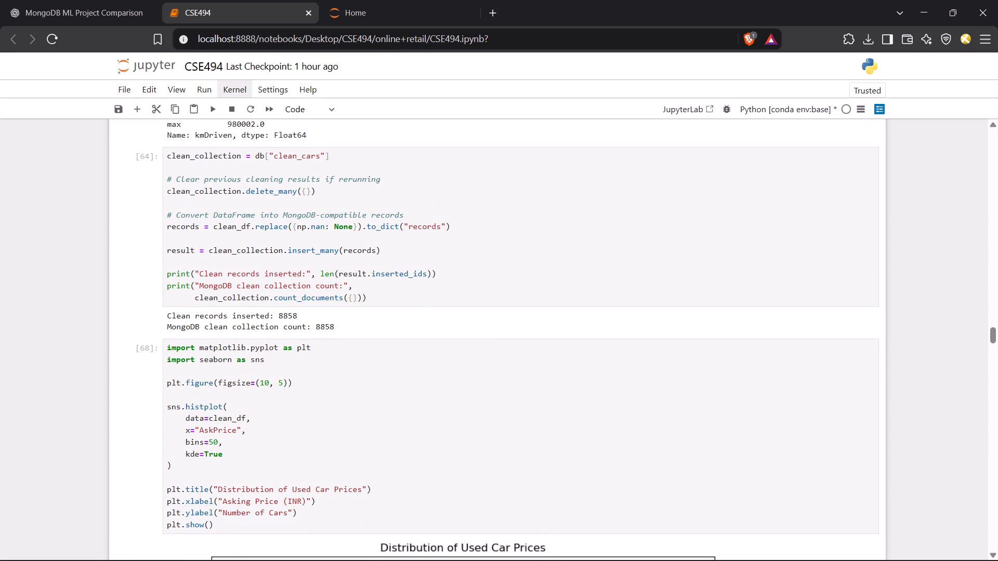
scroll(479, 268, up, 2)
scroll(479, 268, down, 11)
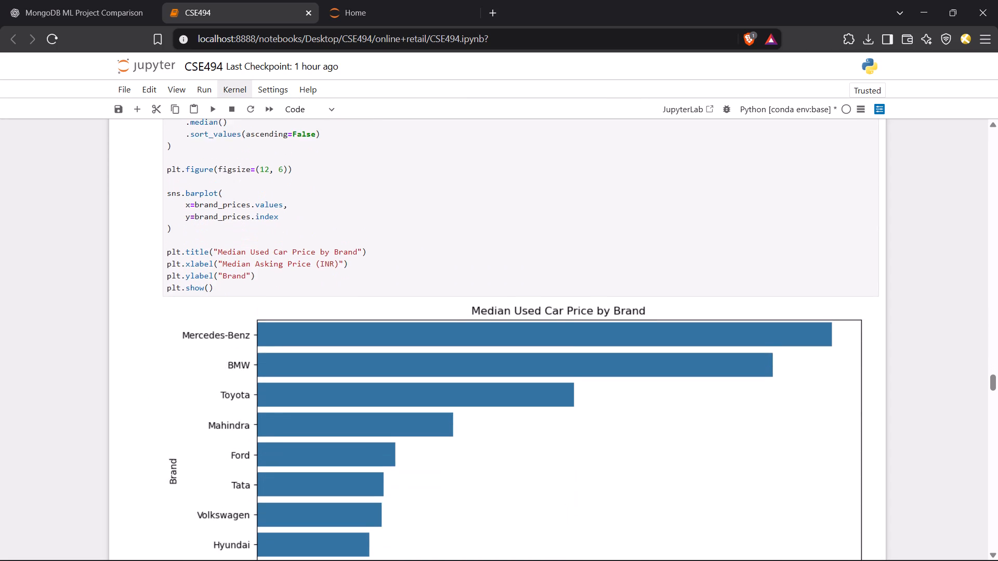
scroll(479, 268, down, 12)
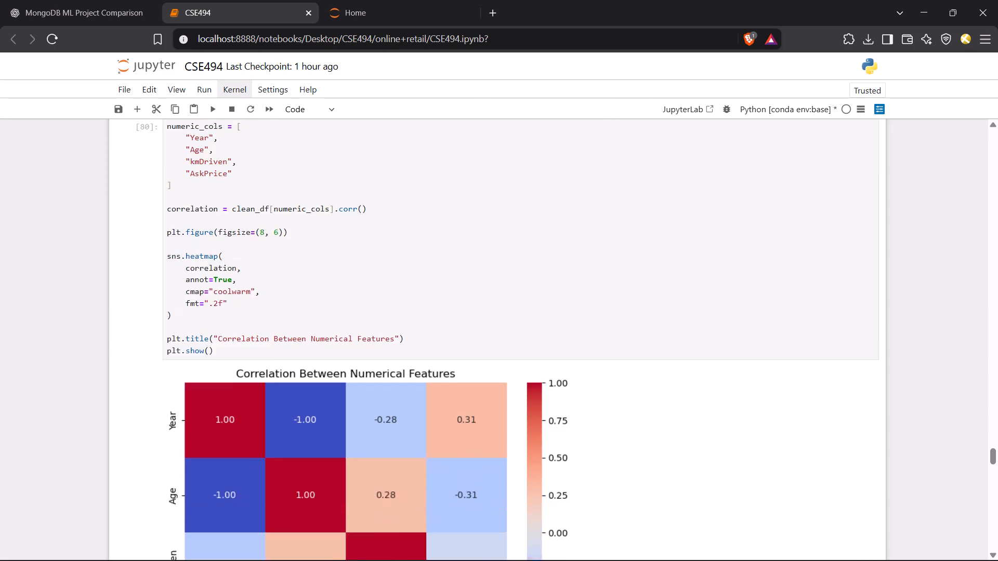
scroll(479, 268, down, 6)
Capture the page area from the "Select input features" cell through the last row of its X.head() output table.
scroll(479, 268, up, 1)
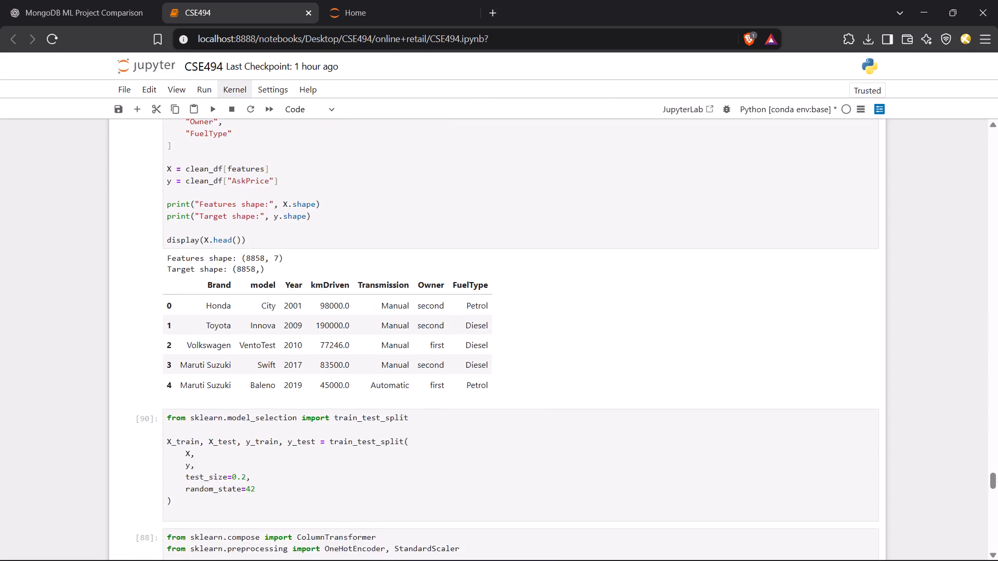
scroll(479, 268, up, 1)
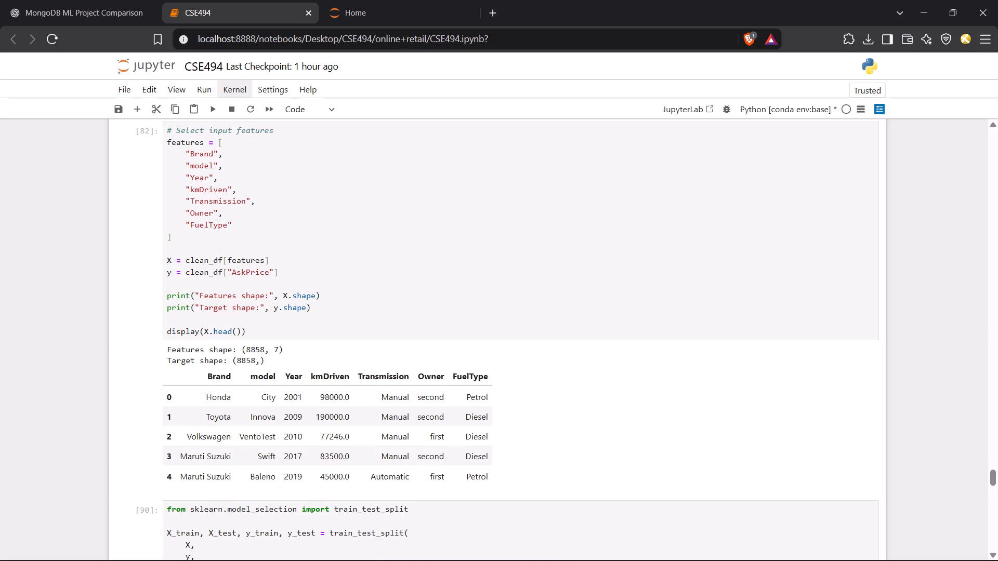
key(Print)
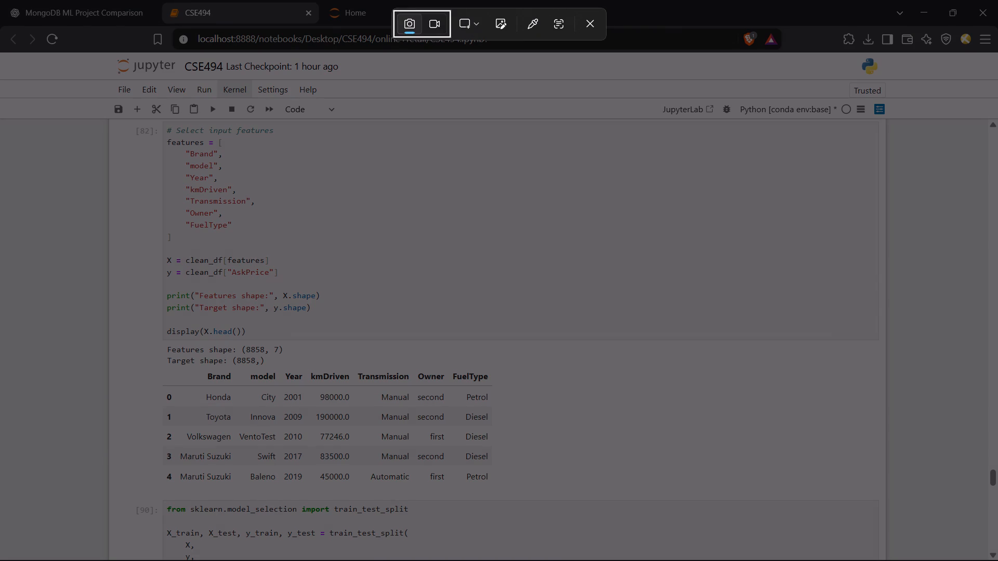
drag(111, 115, 830, 450)
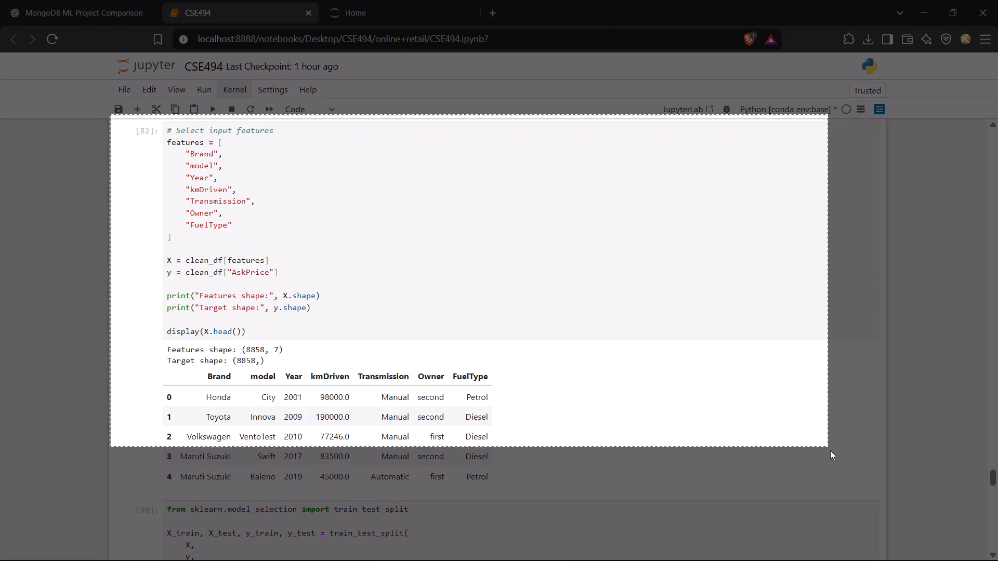
drag(830, 450, 881, 500)
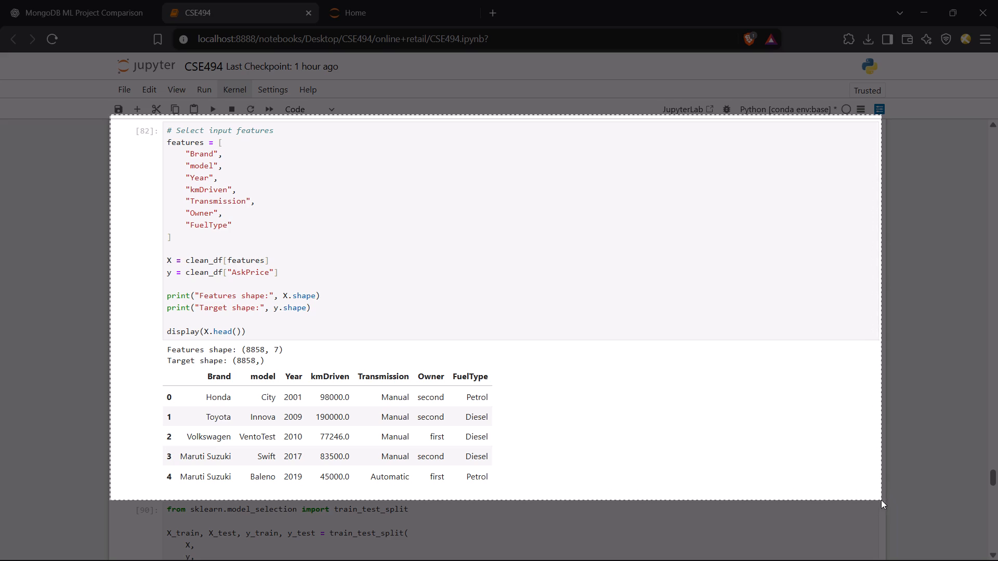
drag(881, 500, 884, 501)
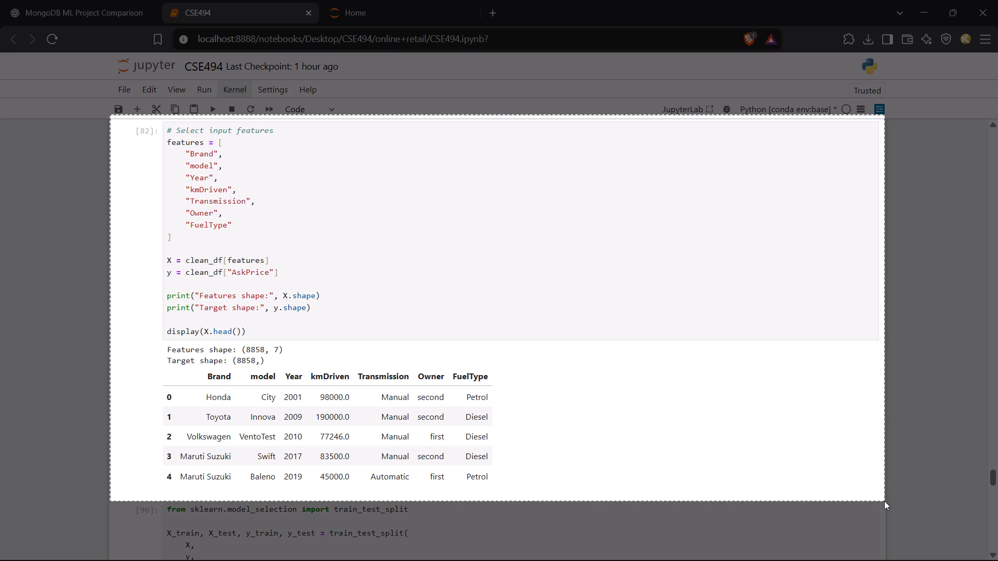
drag(884, 501, 885, 500)
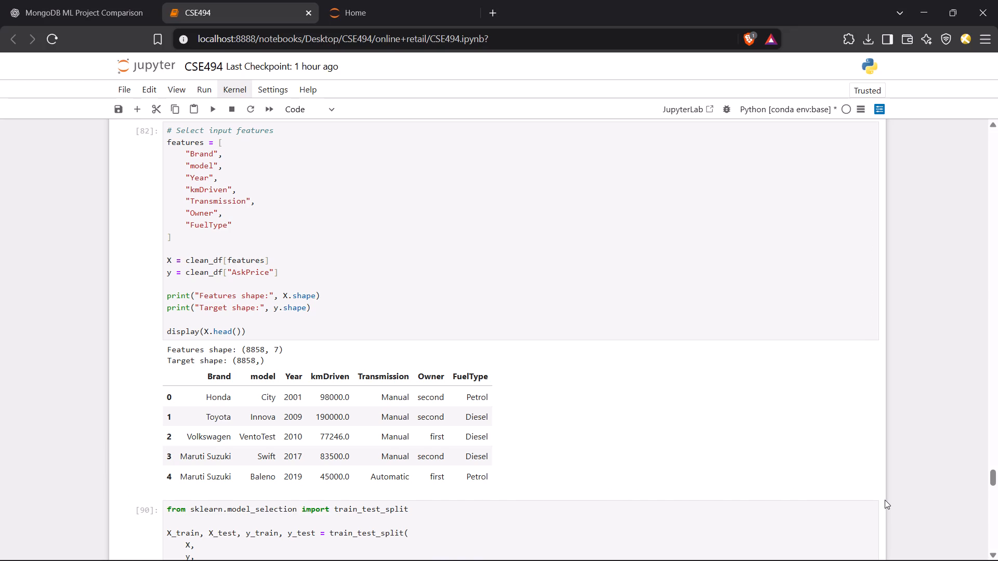
Back in the Word report, paste the feature selection capture on a new line below the kmDriven conversion screenshot.
scroll(703, 353, up, 3)
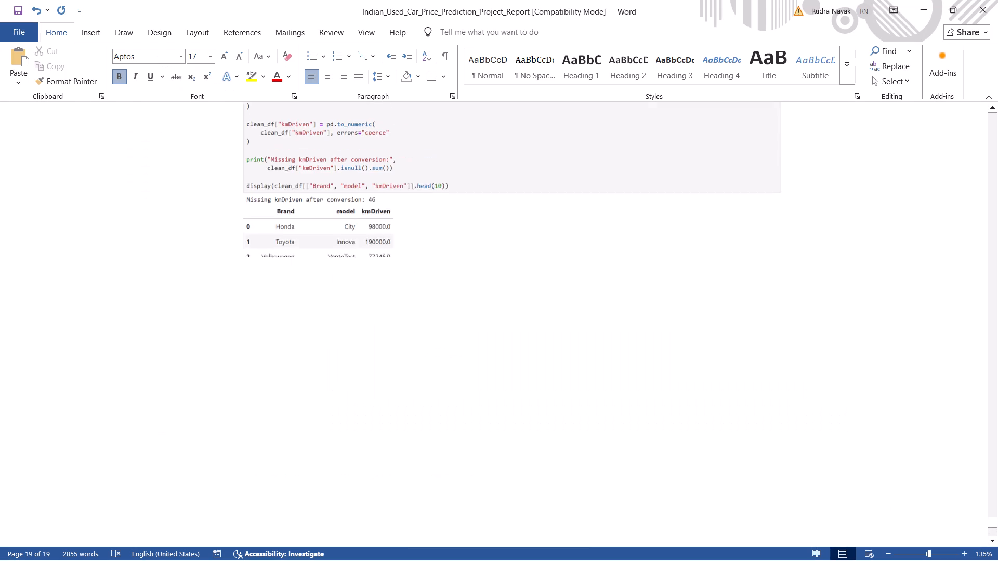
scroll(703, 353, down, 1)
click(468, 329)
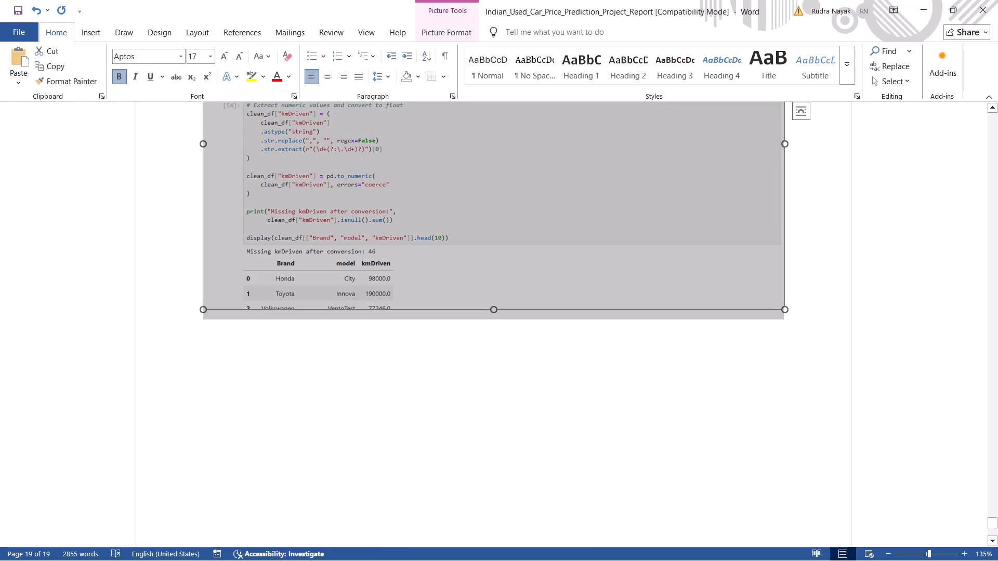
click(789, 304)
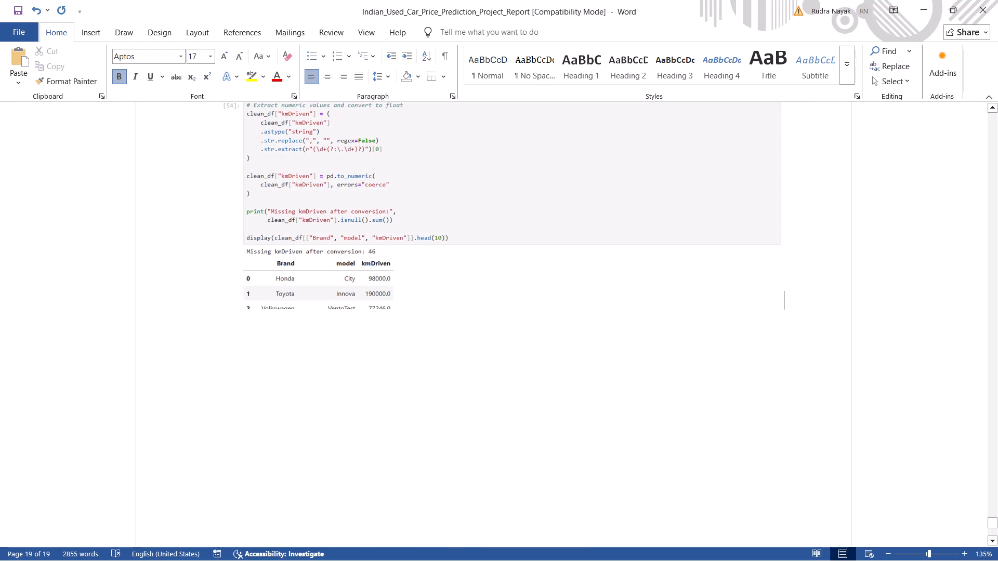
key(Return)
key(ctrl+v)
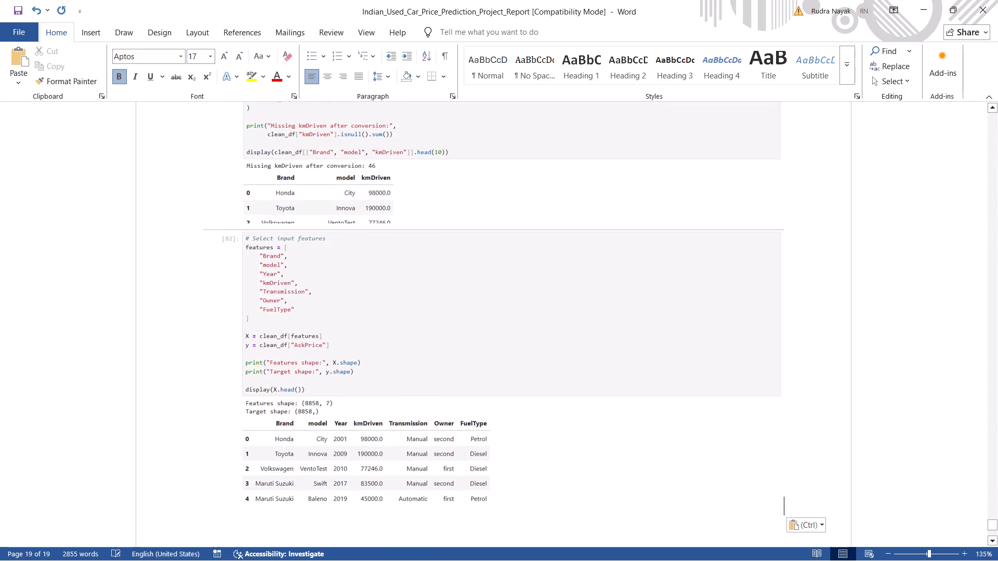
scroll(789, 304, down, 2)
In the Brave notebook, capture the whole ColumnTransformer preprocessing cell, from the sklearn.compose import through the X_test_processed line.
scroll(604, 299, down, 3)
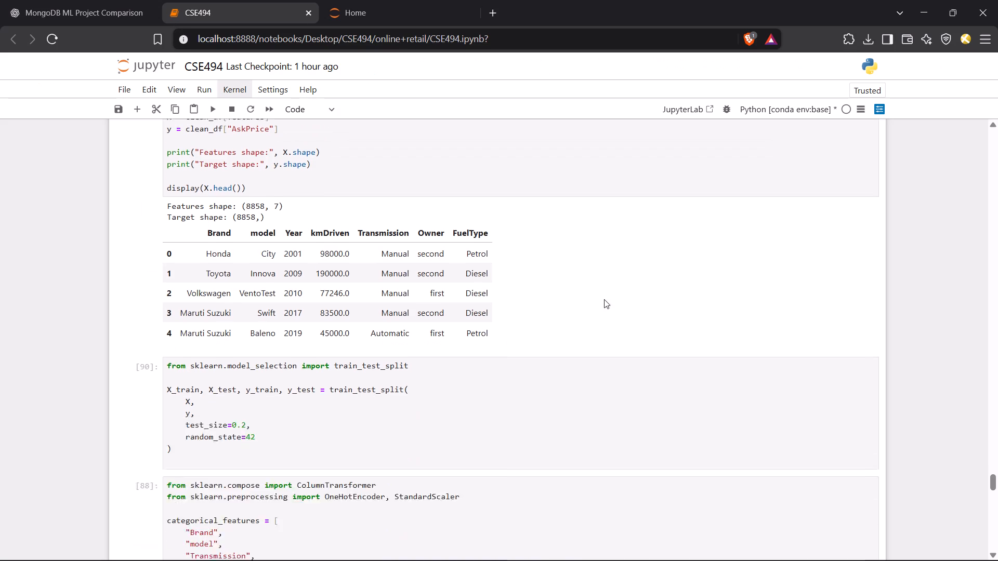
scroll(604, 299, down, 1)
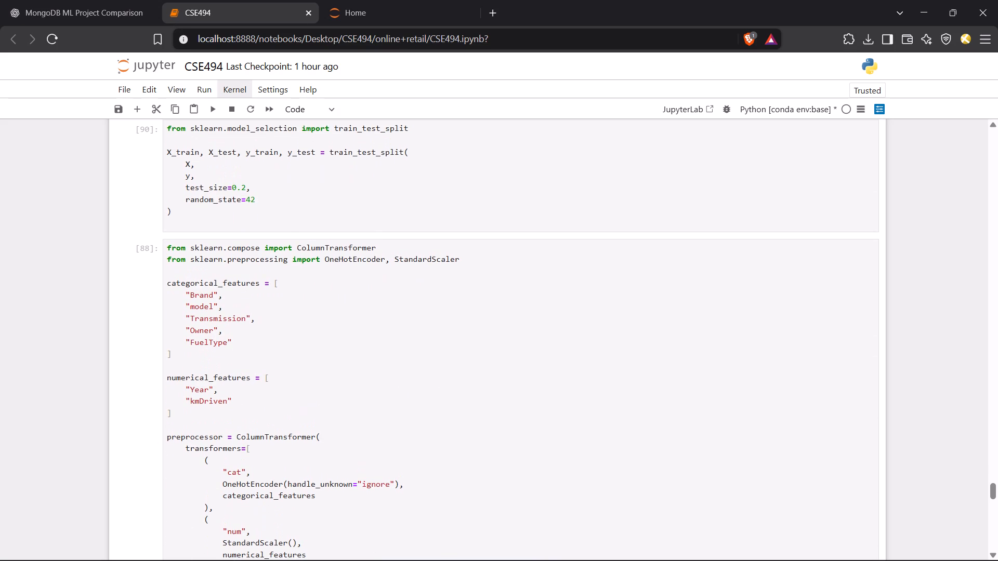
scroll(604, 299, down, 3)
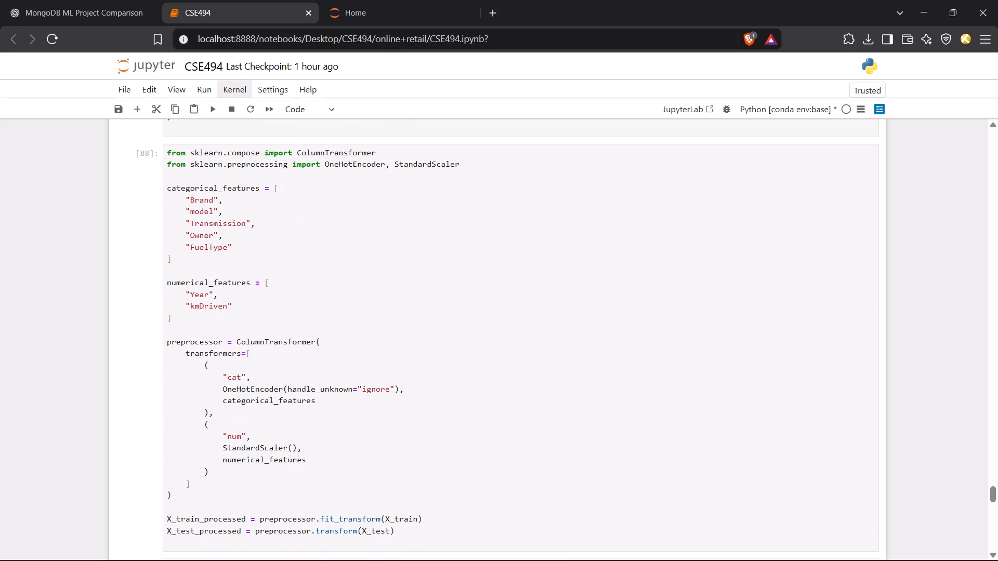
scroll(604, 299, down, 2)
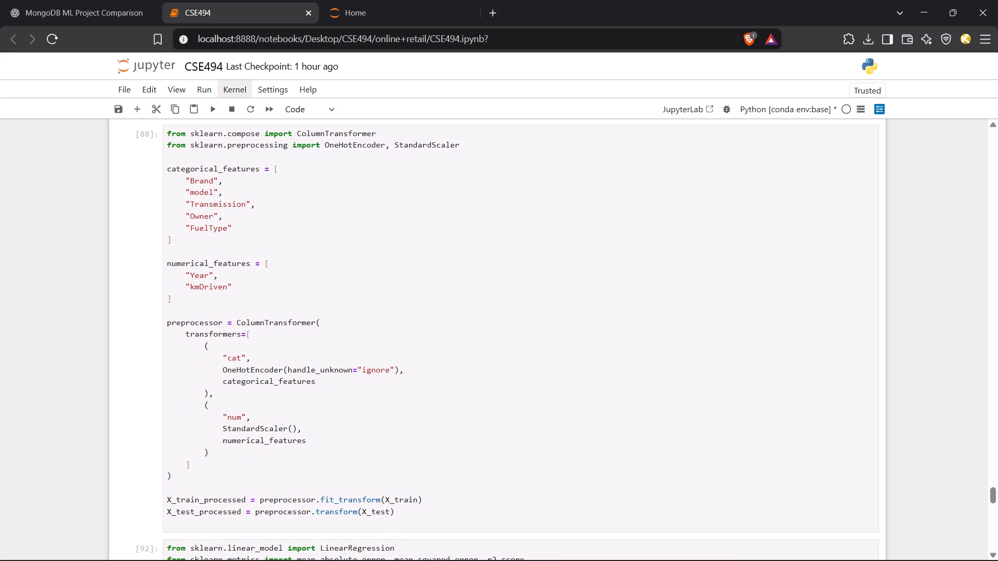
scroll(604, 299, down, 1)
key(Print)
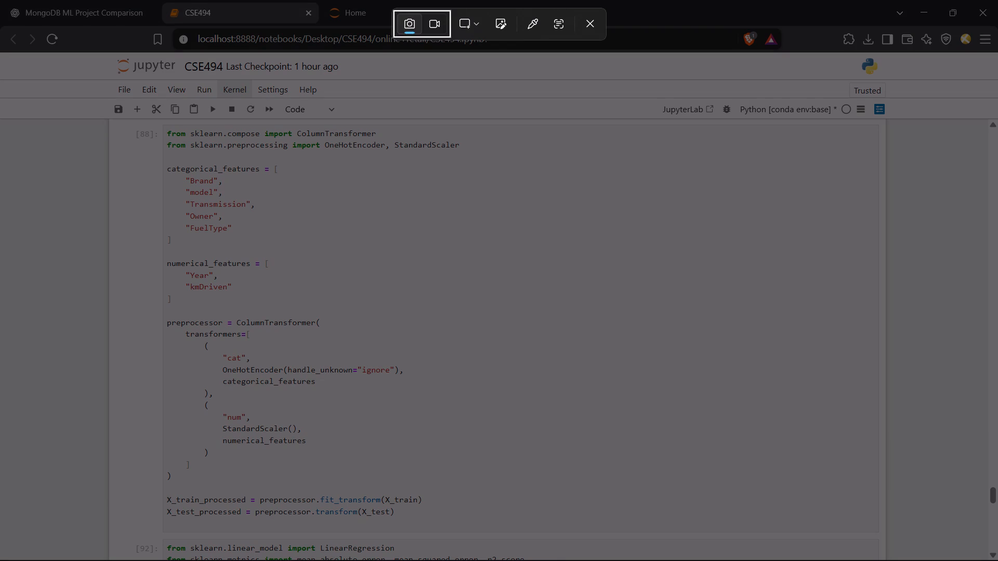
drag(109, 120, 921, 540)
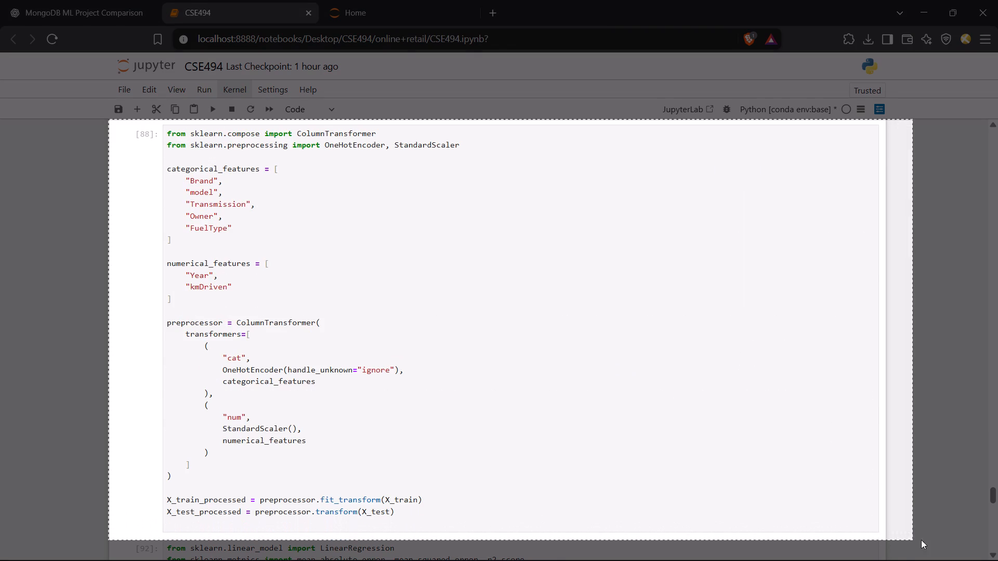
drag(921, 540, 885, 536)
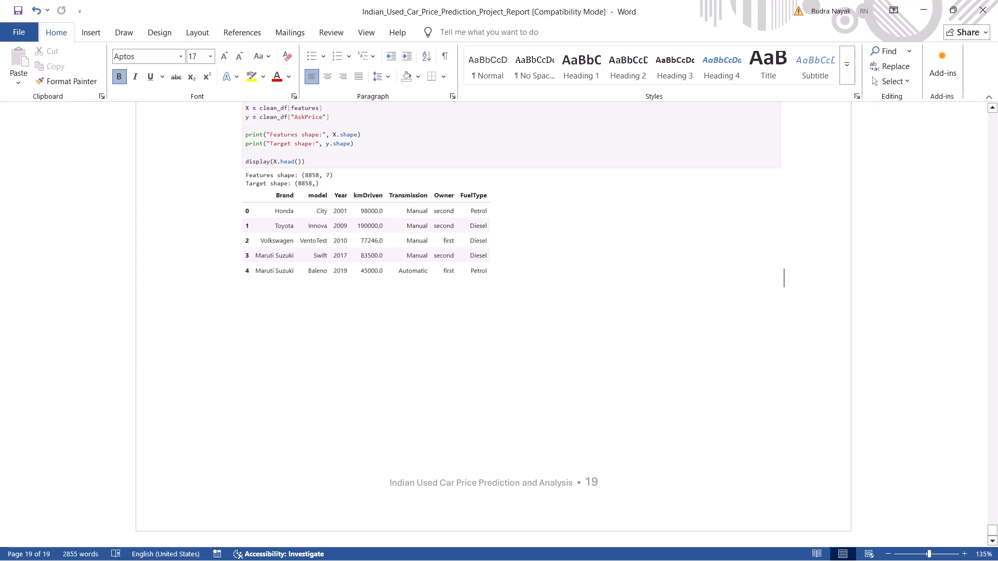
In the Word report, paste the ColumnTransformer preprocessing capture on a new line below the feature selection screenshot.
key(Return)
key(ctrl+v)
scroll(667, 415, up, 4)
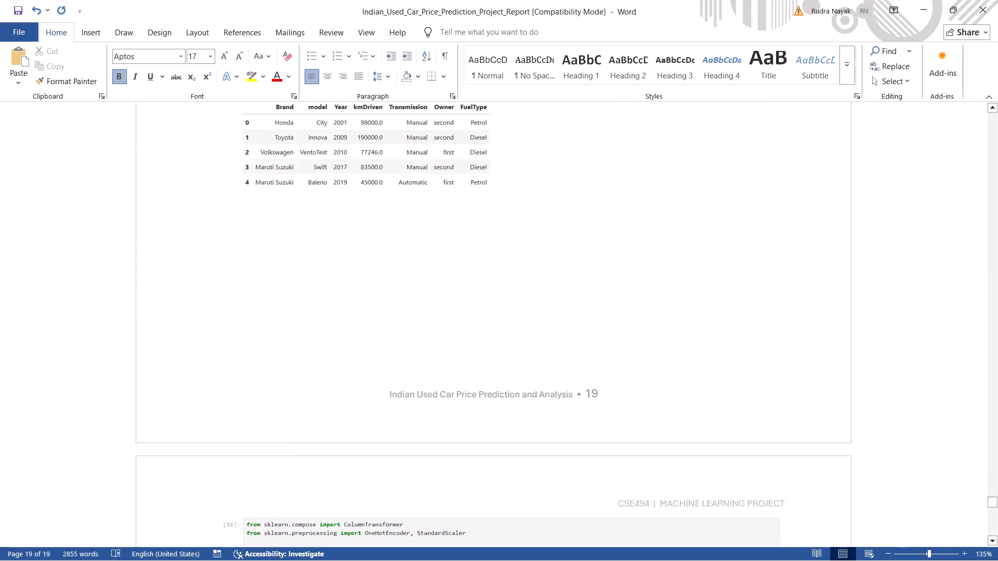
scroll(667, 415, down, 10)
scroll(667, 415, up, 1)
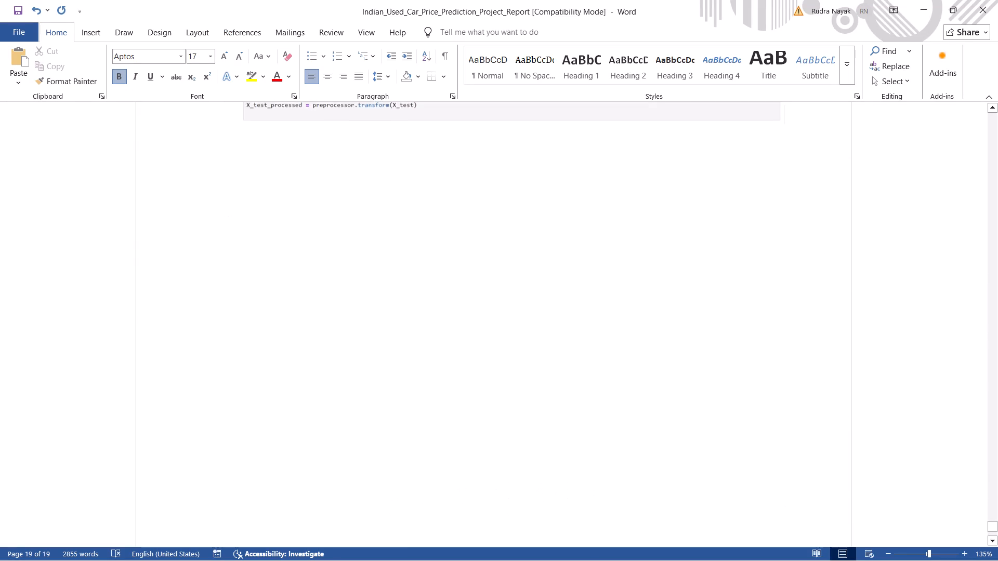
scroll(667, 415, up, 1)
In the Brave notebook, capture the LinearRegression cell from its sklearn.linear_model import through the R2 Score line of its printed results.
scroll(513, 362, down, 3)
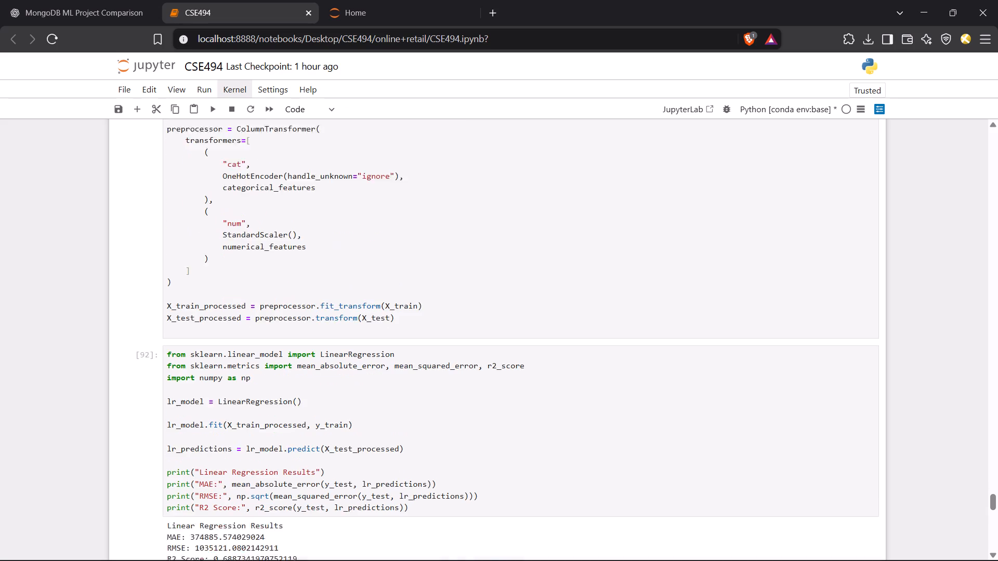
scroll(513, 362, down, 3)
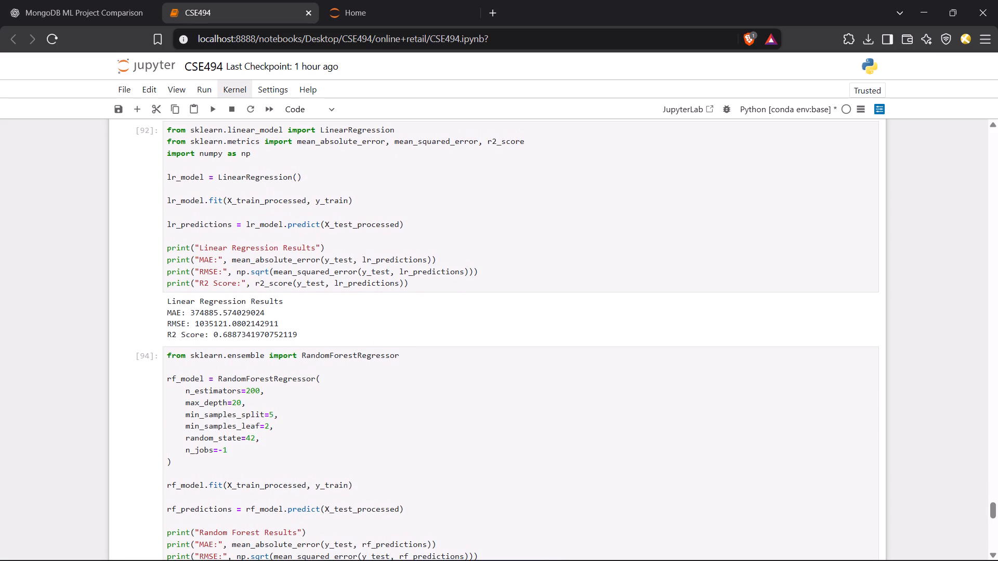
key(Print)
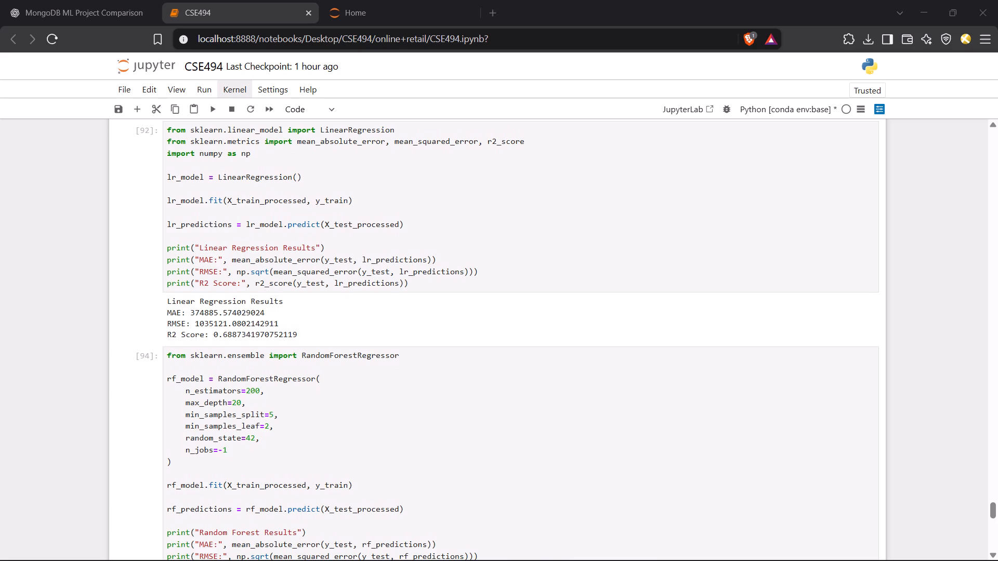
drag(109, 119, 503, 236)
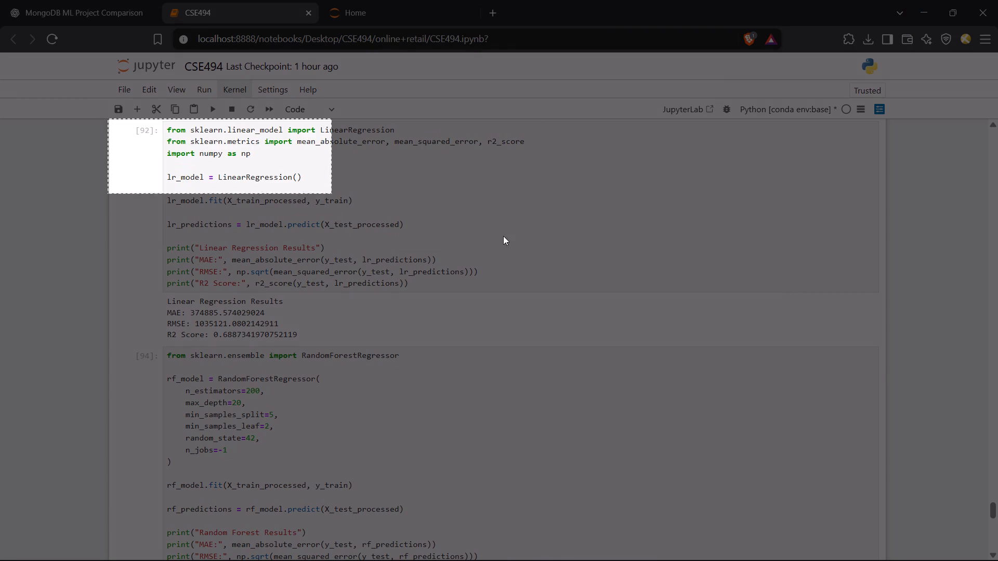
drag(503, 236, 878, 357)
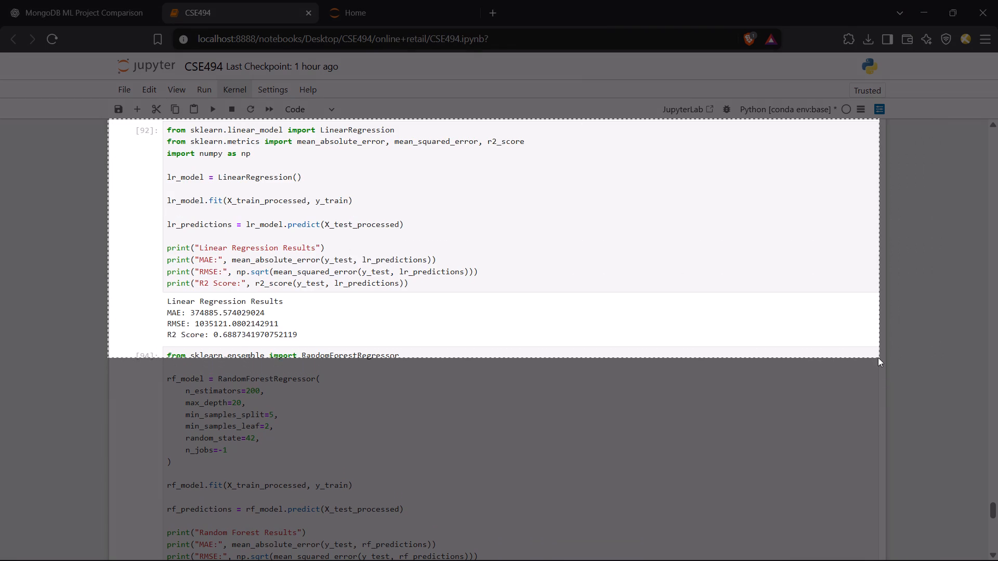
drag(878, 357, 886, 352)
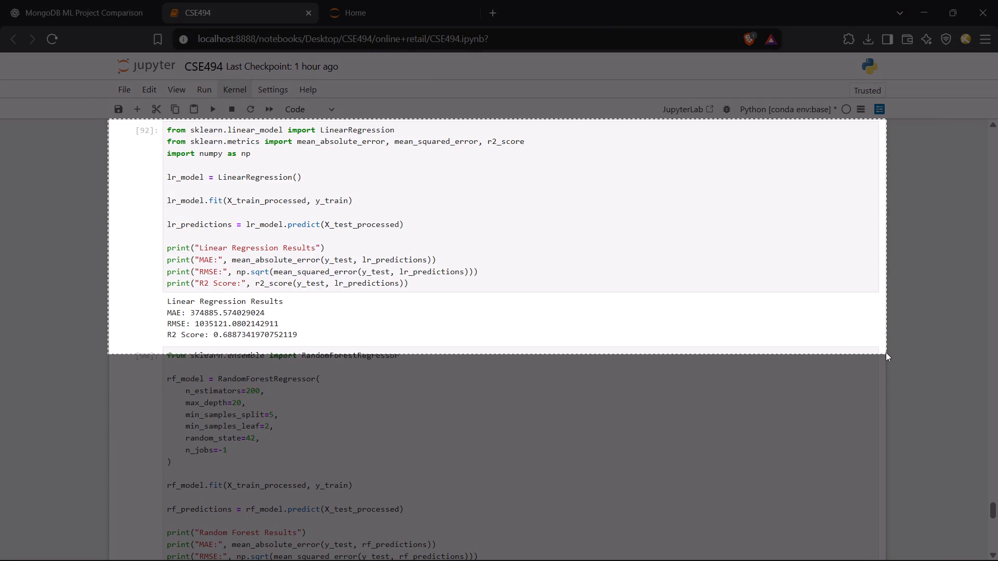
drag(886, 352, 883, 344)
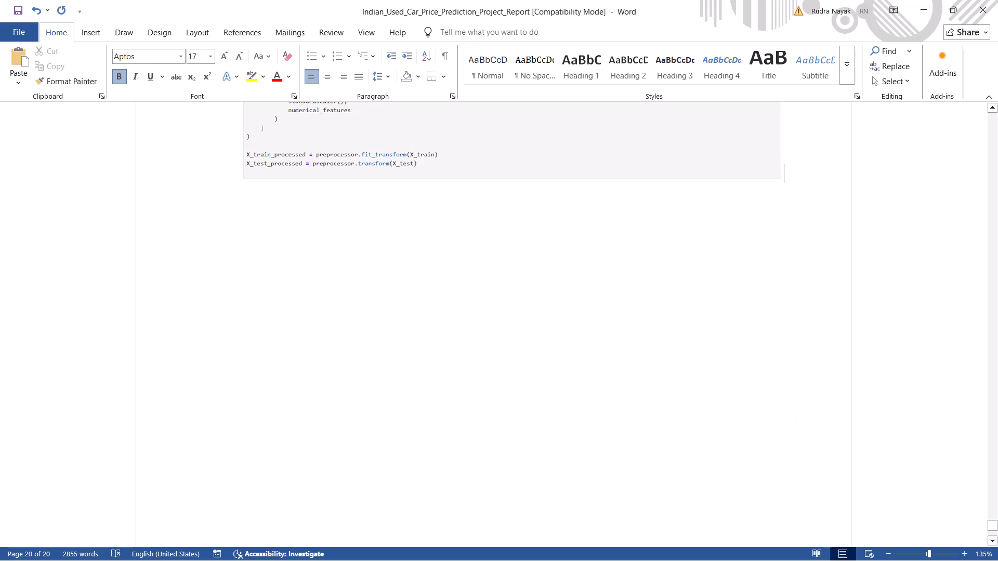
Back in the Word report, paste the Linear Regression capture on a new line below the preprocessing screenshot.
key(Return)
key(ctrl+v)
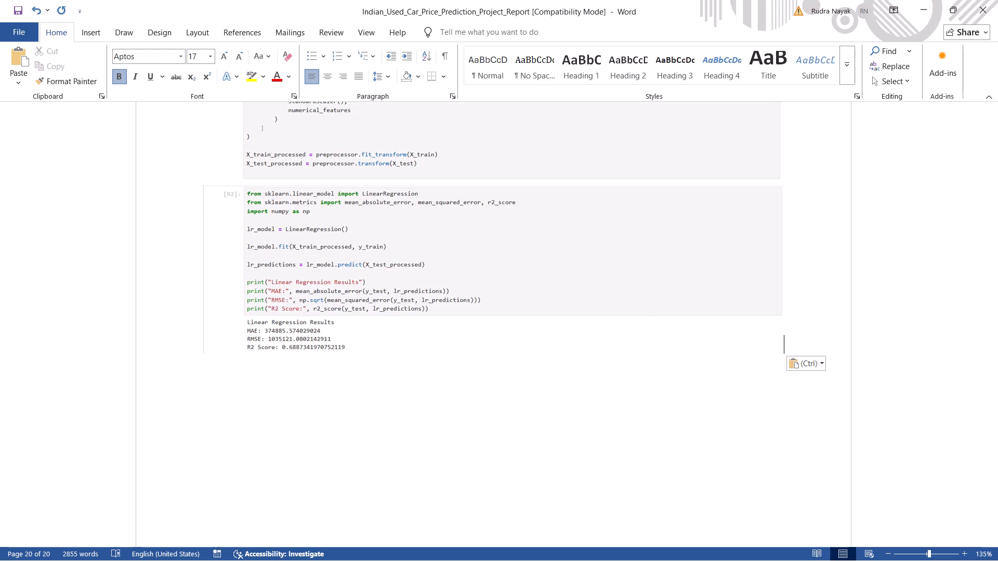
In the Brave notebook, capture the RandomForestRegressor cell from its sklearn.ensemble import down to the R2 Score line of its printed results.
scroll(580, 219, down, 2)
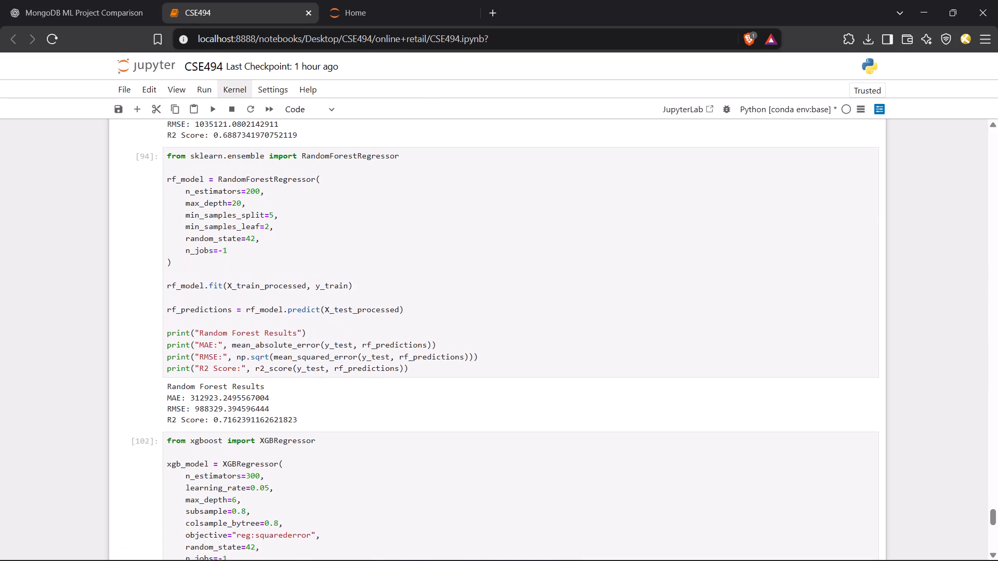
key(Print)
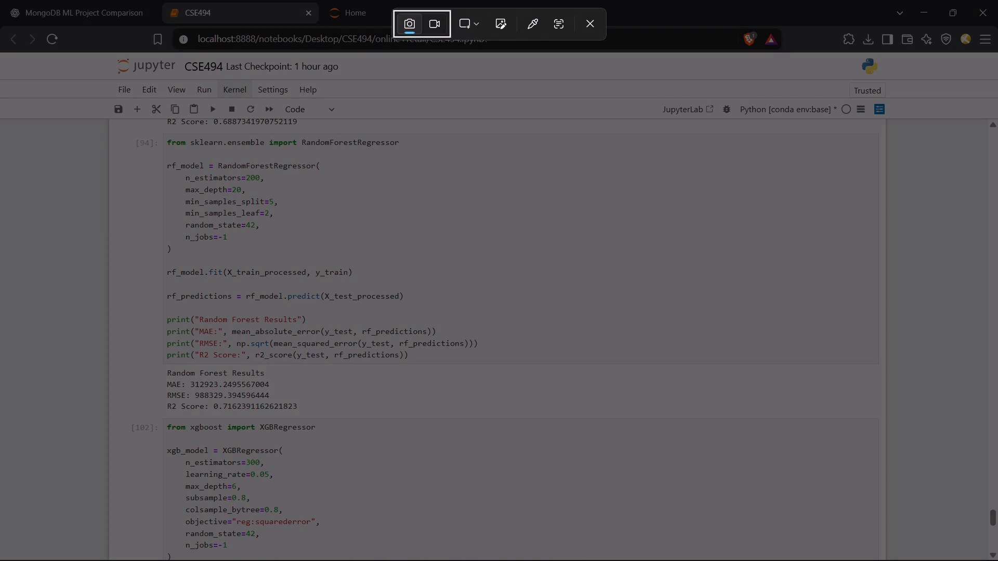
drag(110, 127, 905, 336)
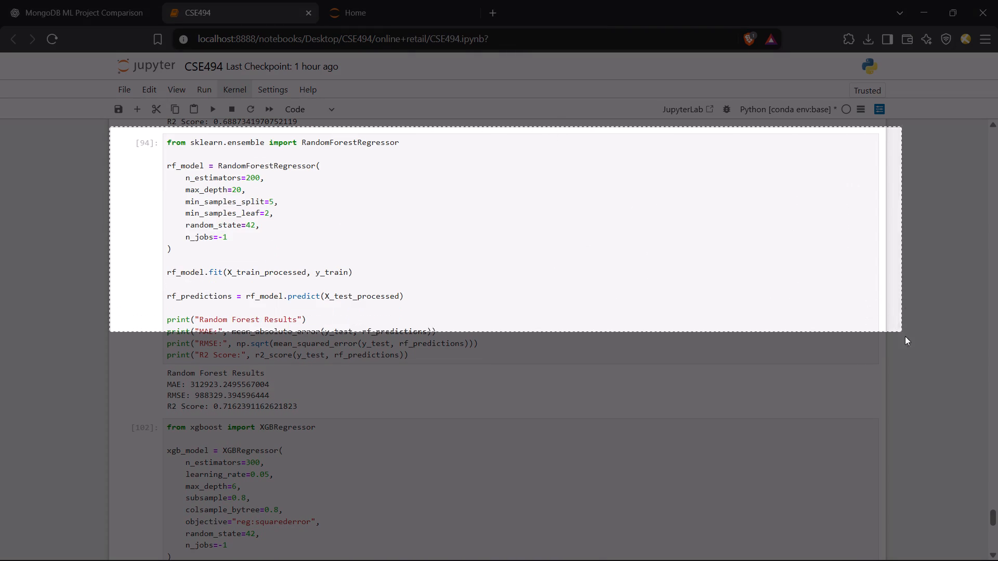
drag(905, 336, 885, 415)
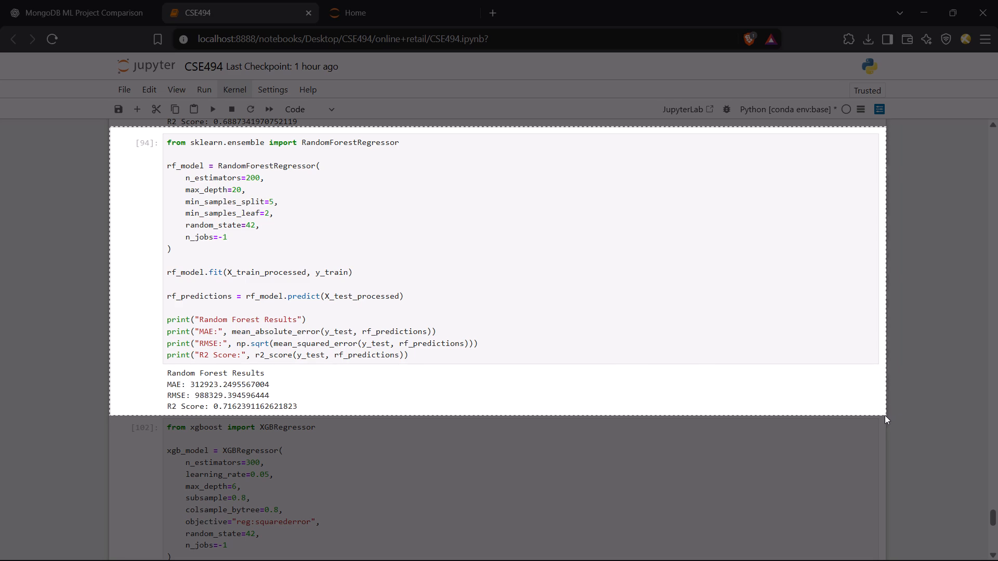
drag(885, 415, 883, 409)
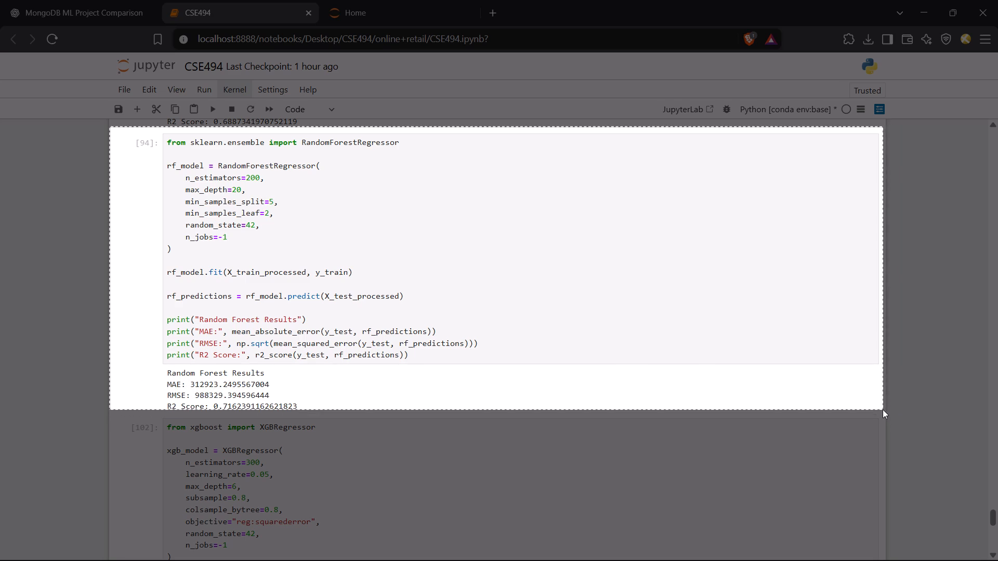
drag(883, 409, 885, 409)
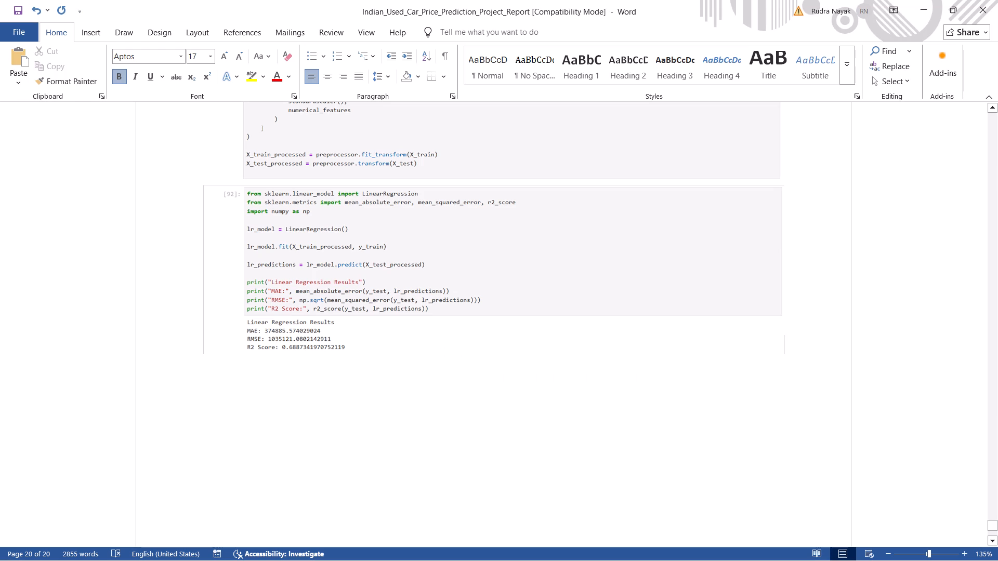
Back in the Word report, paste the Random Forest capture on a new line below the Linear Regression screenshot.
key(Return)
key(ctrl+v)
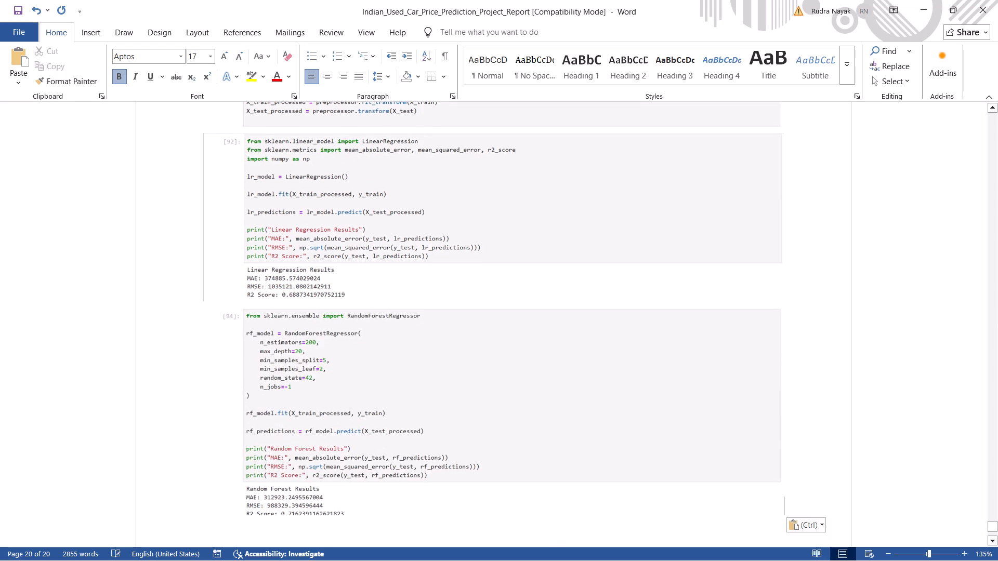
In the Brave notebook, capture the XGBRegressor cell from its xgboost import through the R2 Score line of its printed results.
scroll(679, 330, down, 4)
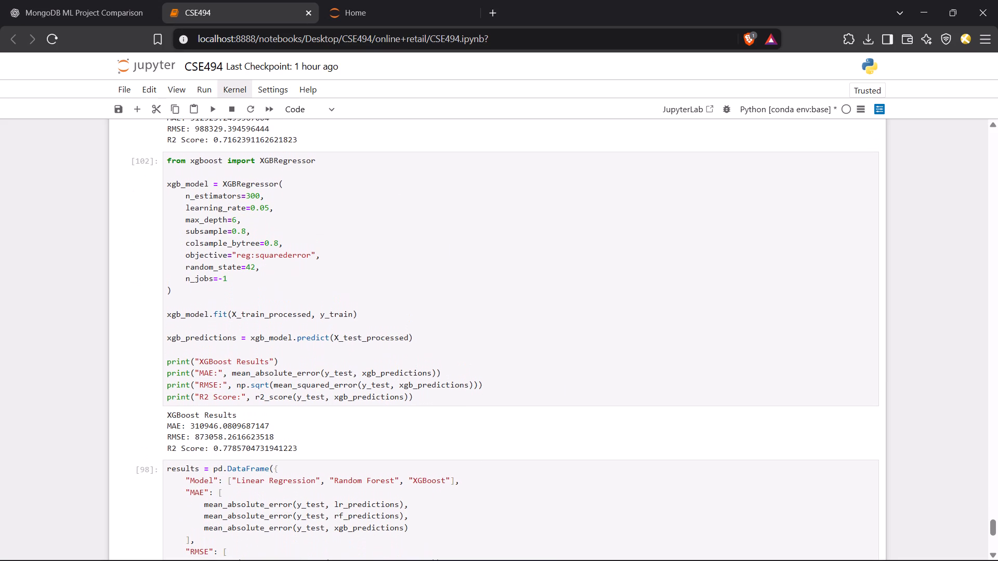
scroll(679, 330, down, 1)
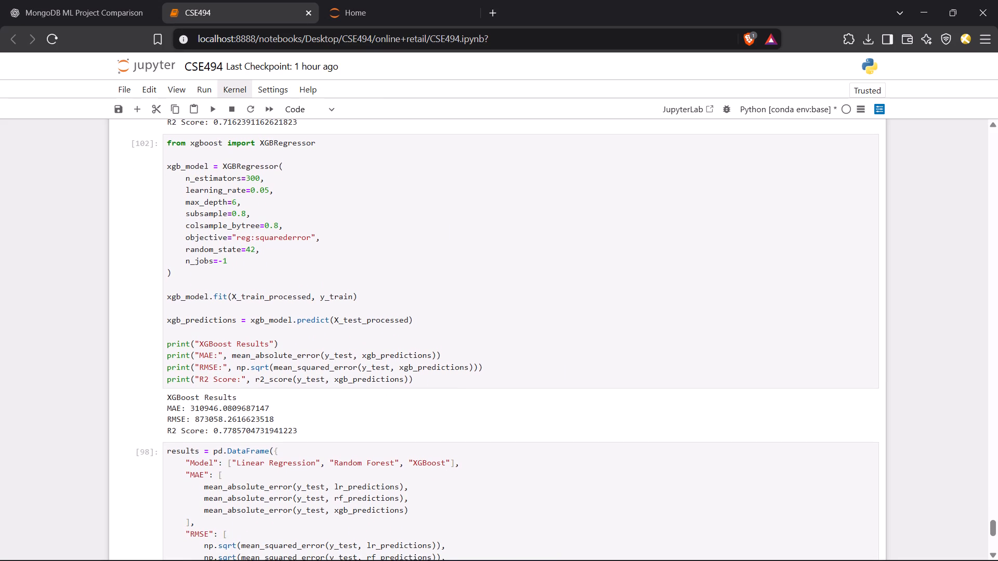
key(Print)
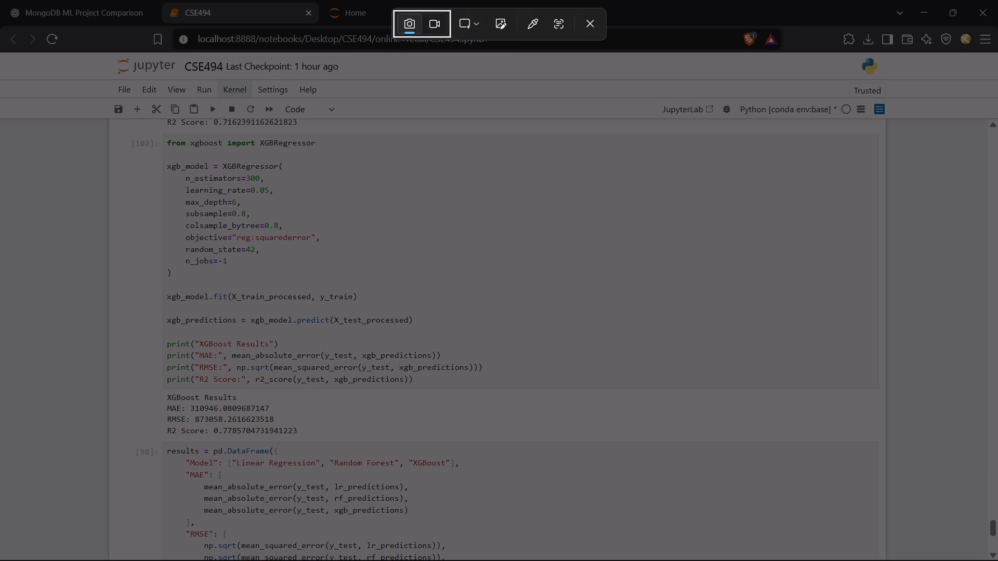
drag(108, 130, 681, 331)
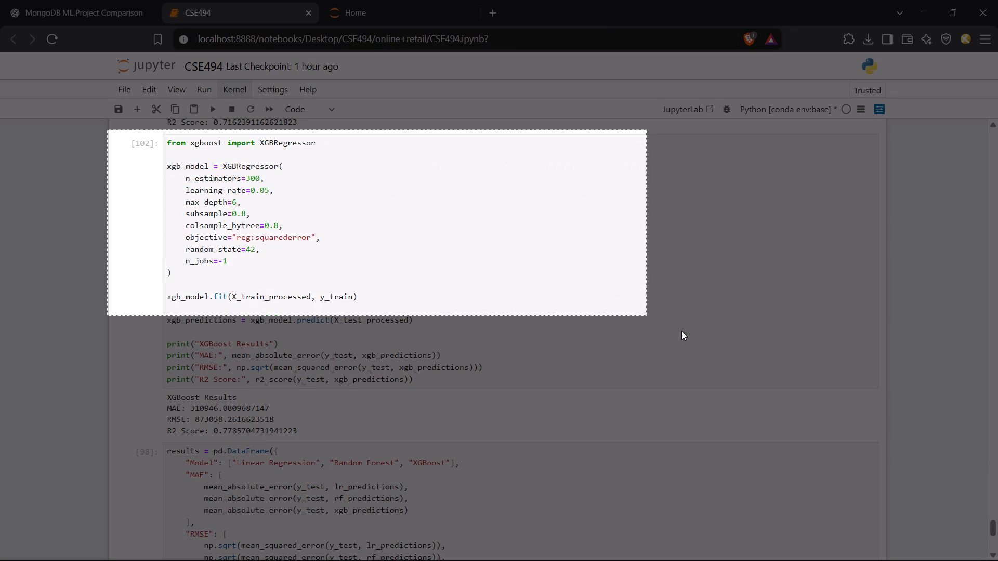
drag(681, 331, 931, 437)
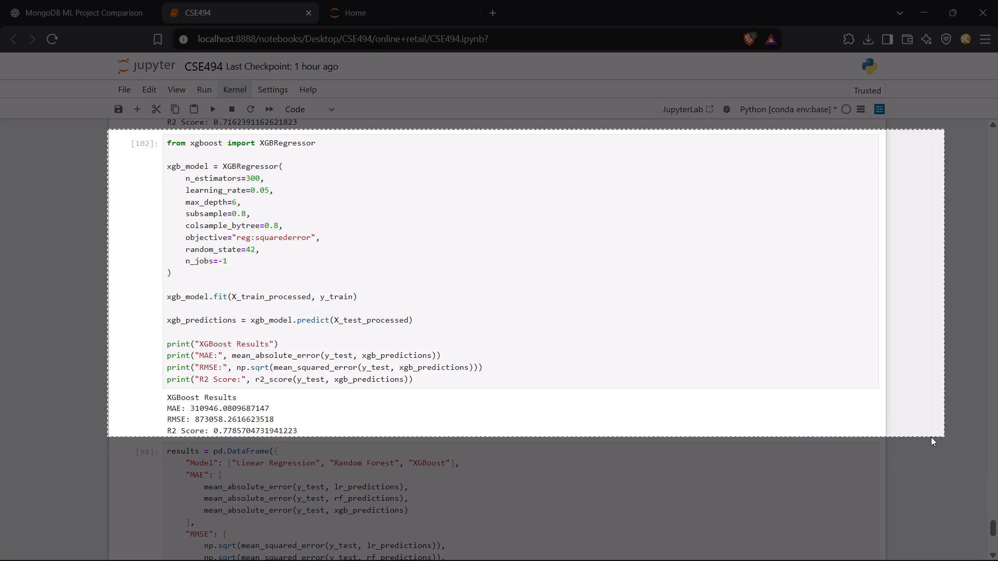
drag(931, 437, 884, 435)
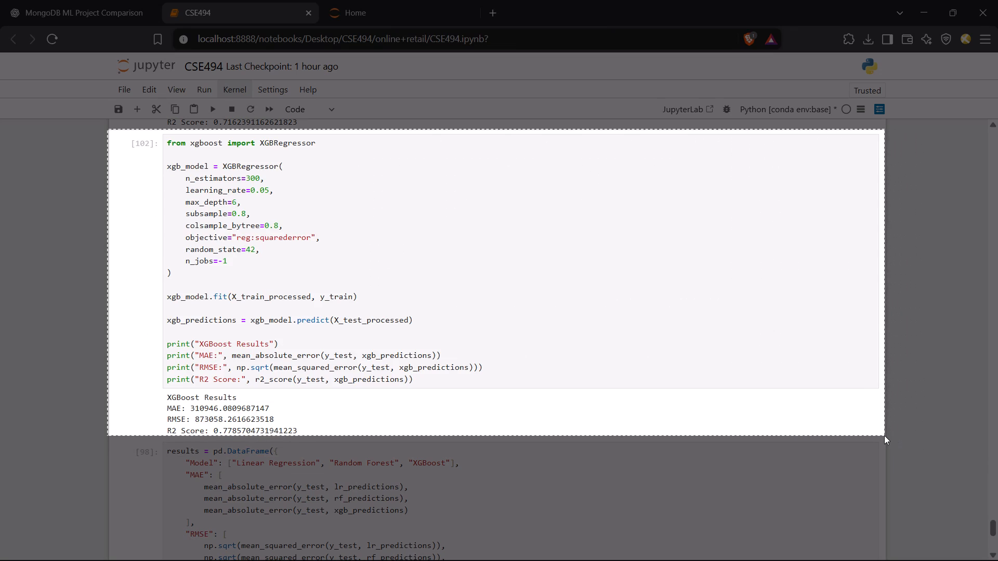
drag(884, 435, 886, 435)
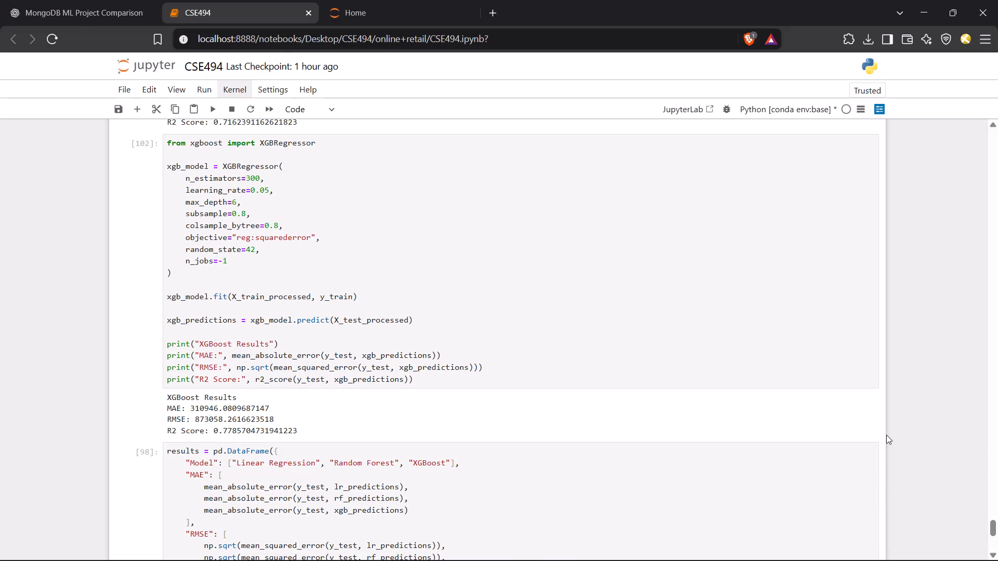
Back in the Word report, paste the XGBoost capture on a new line below the Random Forest screenshot and check its page placement.
key(Return)
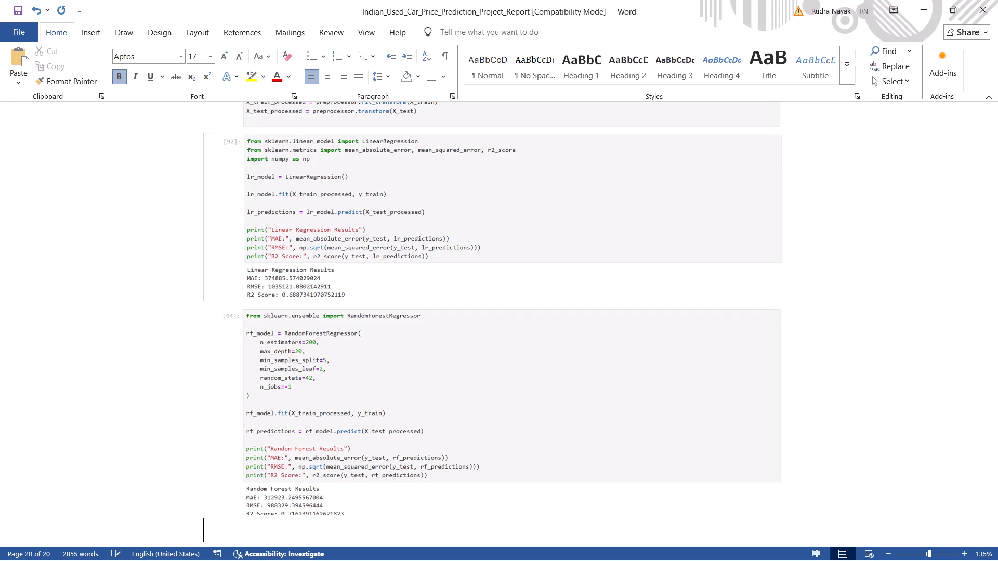
key(ctrl+v)
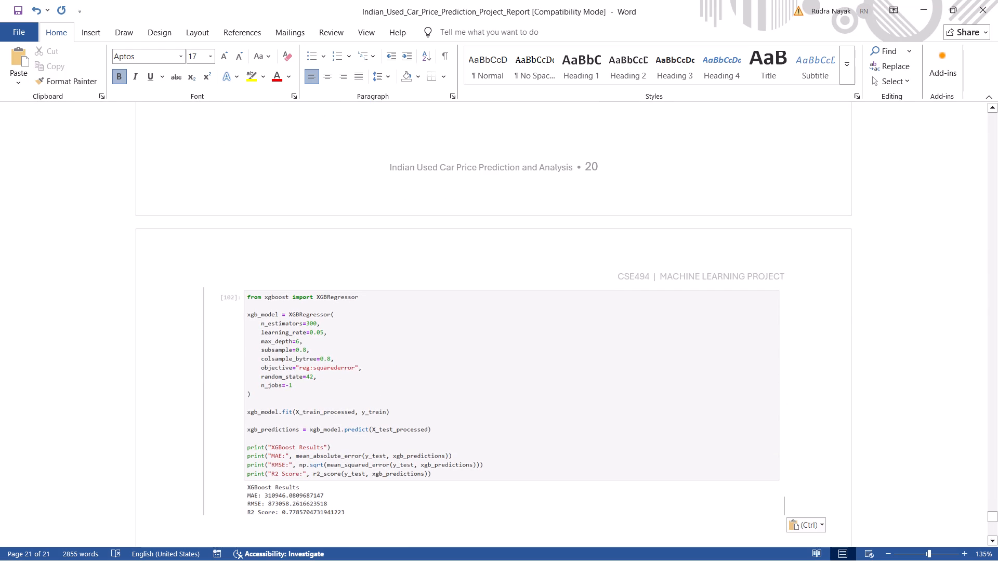
scroll(791, 483, up, 4)
scroll(791, 483, down, 10)
scroll(791, 483, up, 1)
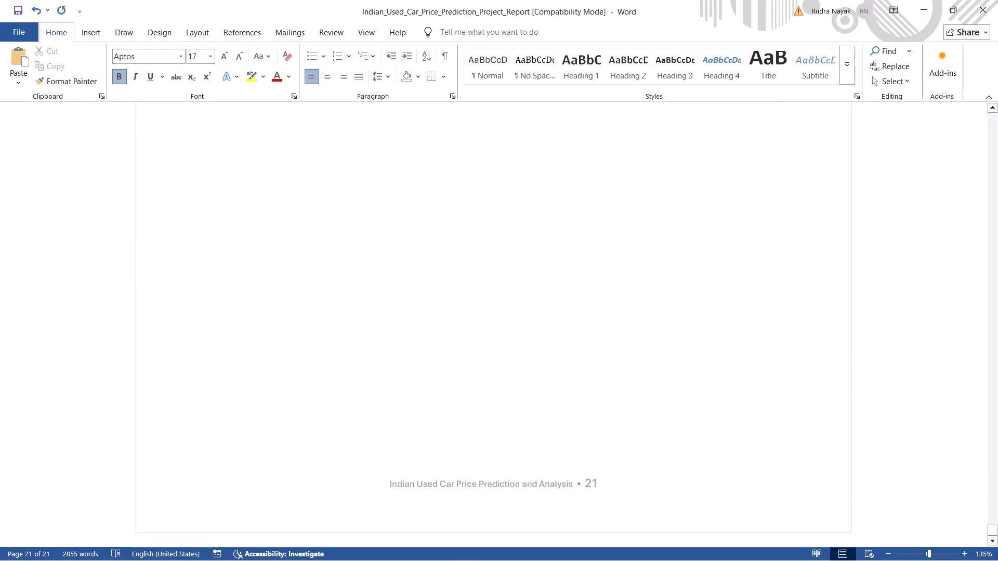
scroll(791, 483, up, 4)
scroll(791, 483, down, 4)
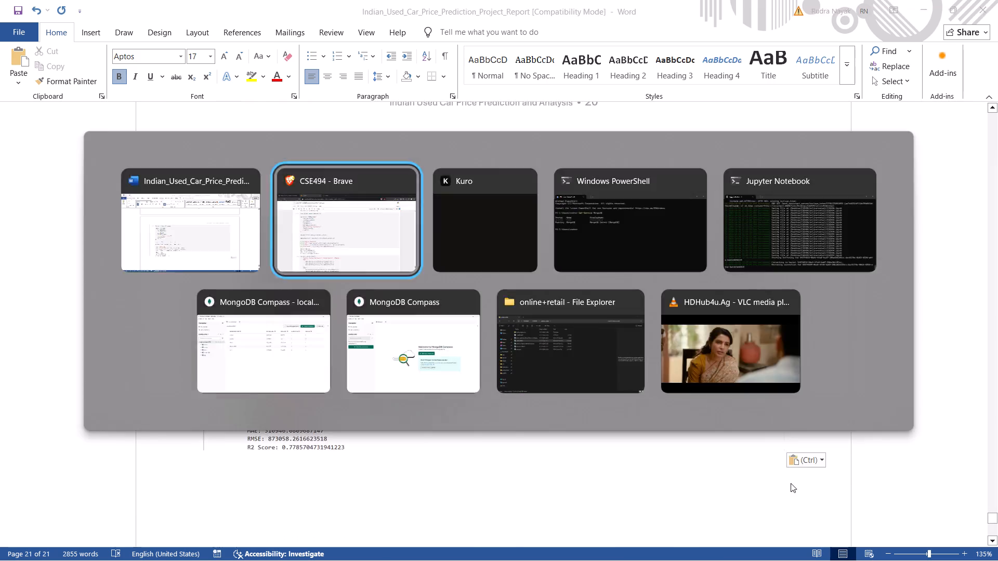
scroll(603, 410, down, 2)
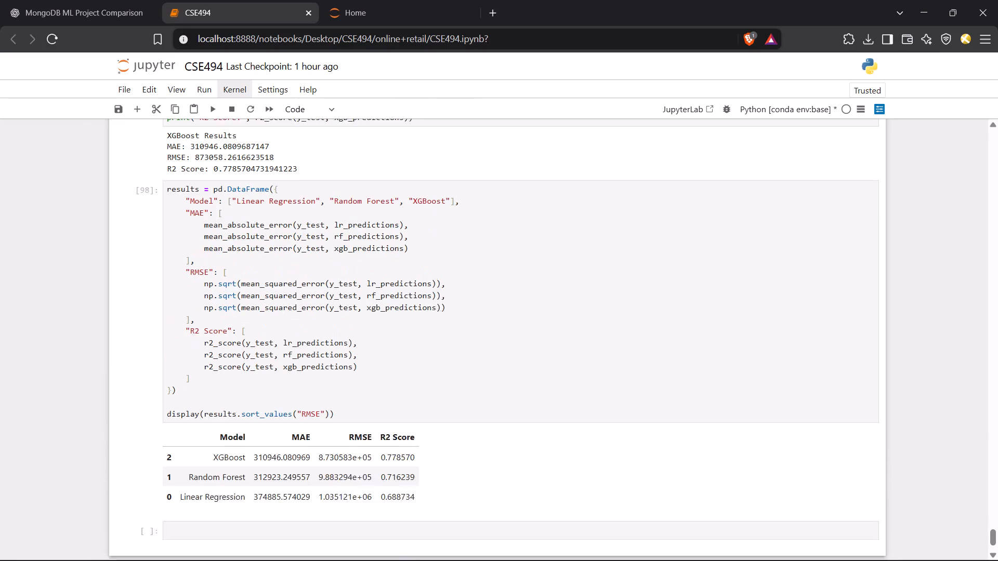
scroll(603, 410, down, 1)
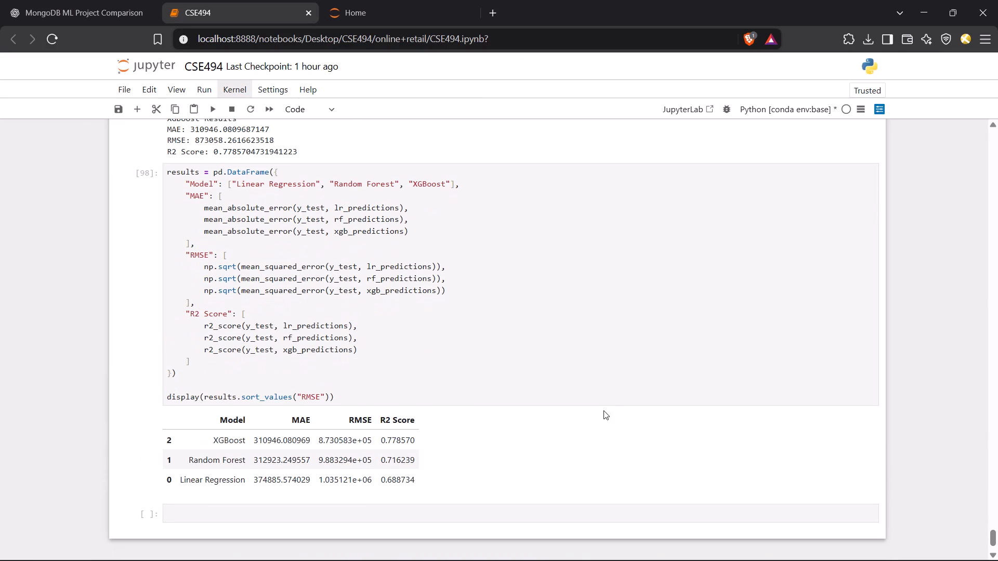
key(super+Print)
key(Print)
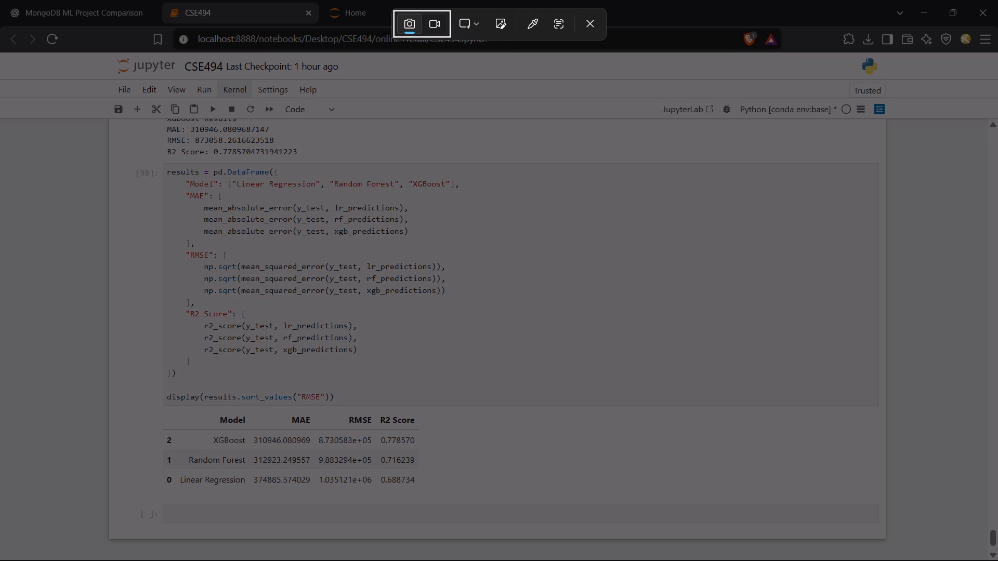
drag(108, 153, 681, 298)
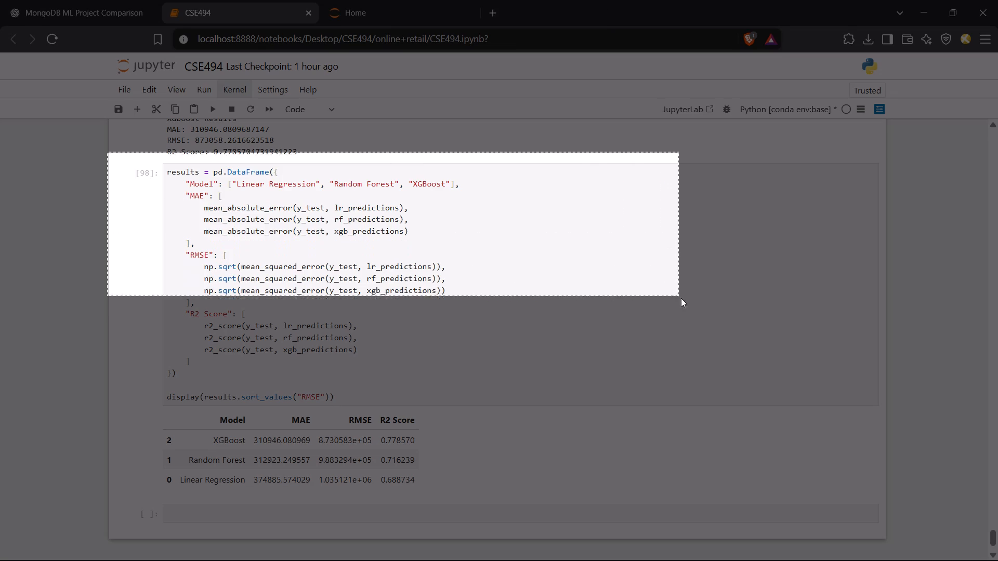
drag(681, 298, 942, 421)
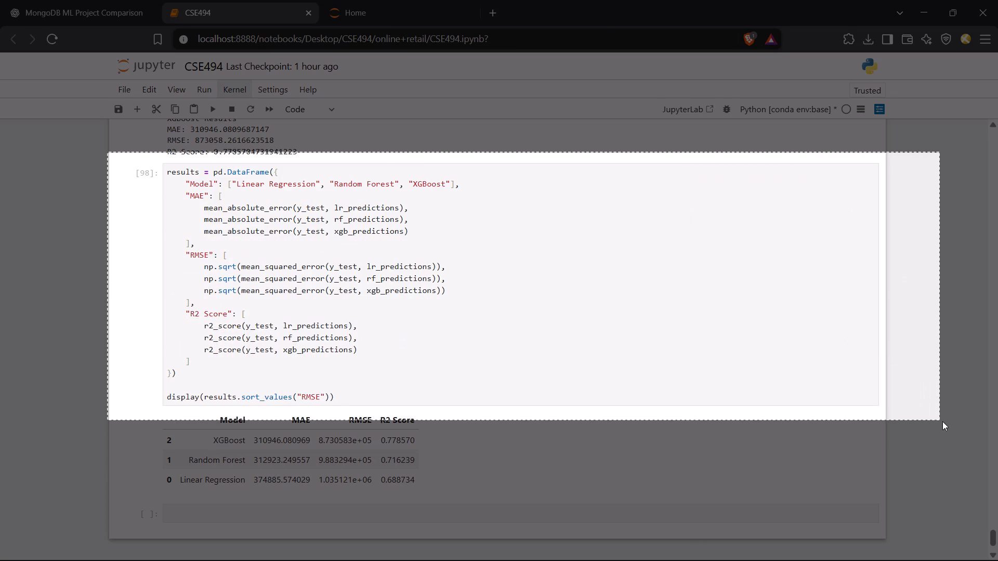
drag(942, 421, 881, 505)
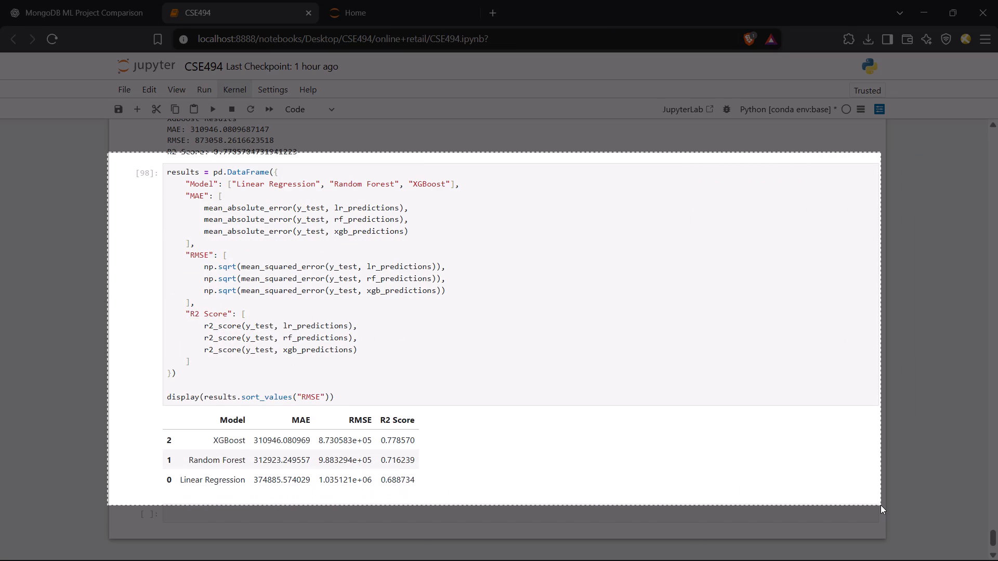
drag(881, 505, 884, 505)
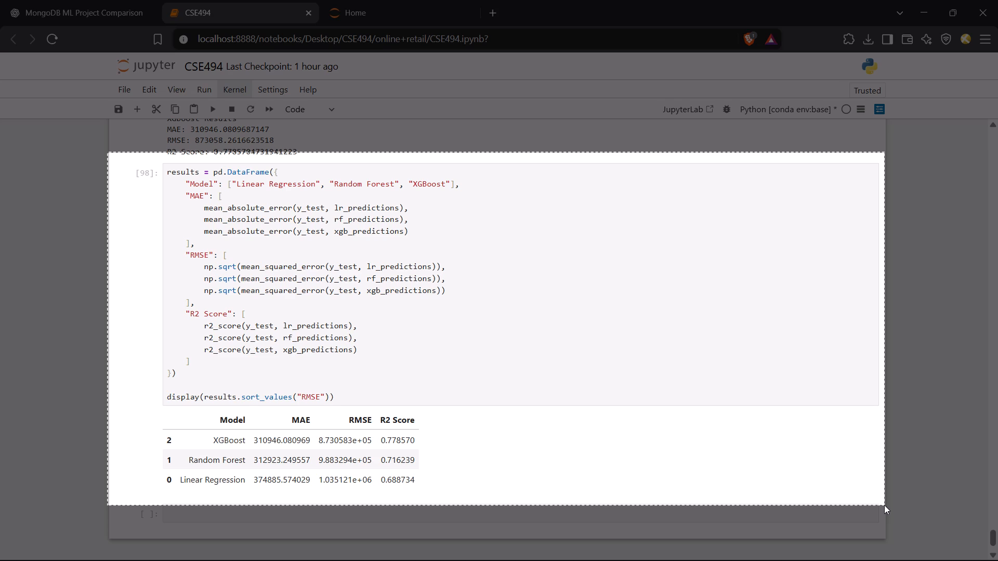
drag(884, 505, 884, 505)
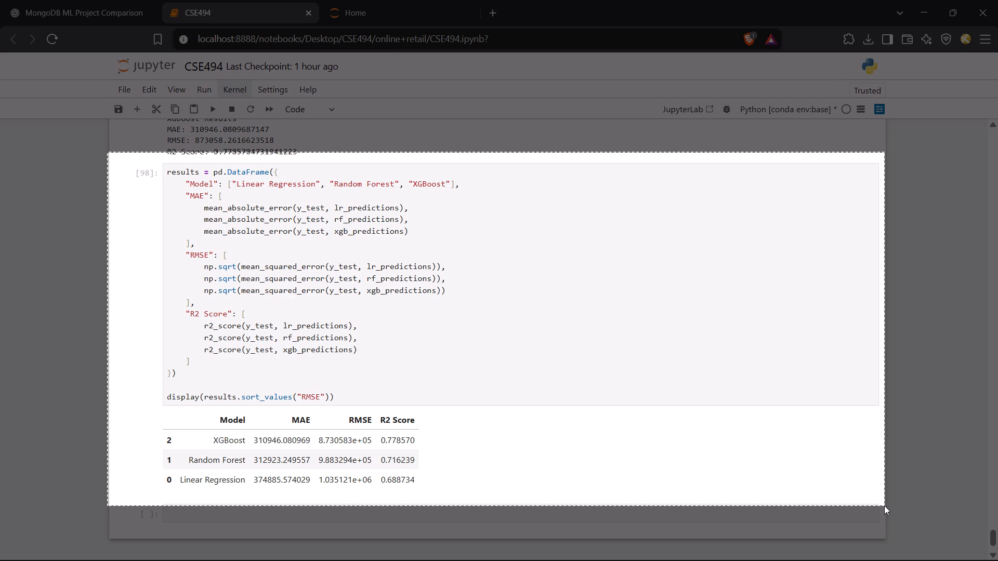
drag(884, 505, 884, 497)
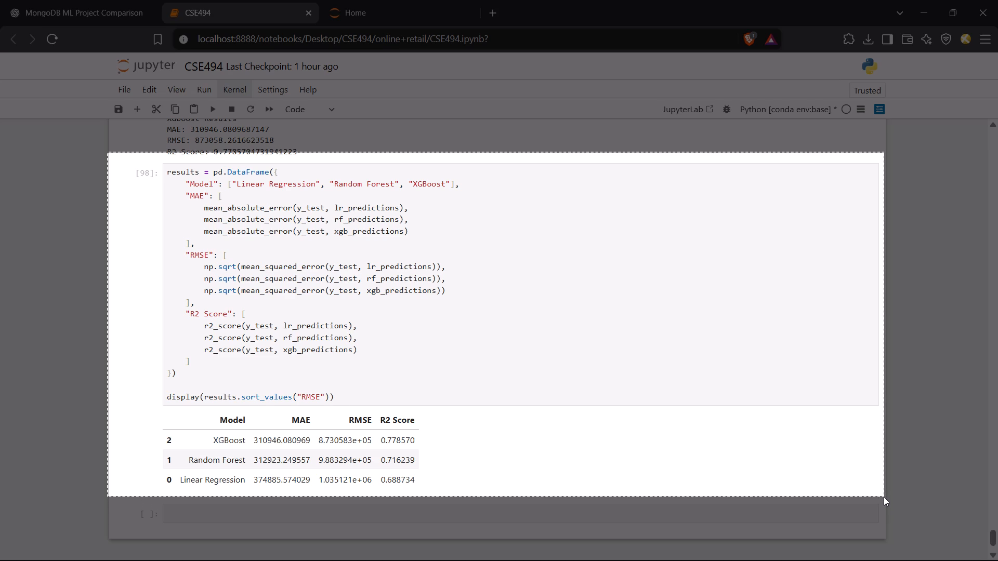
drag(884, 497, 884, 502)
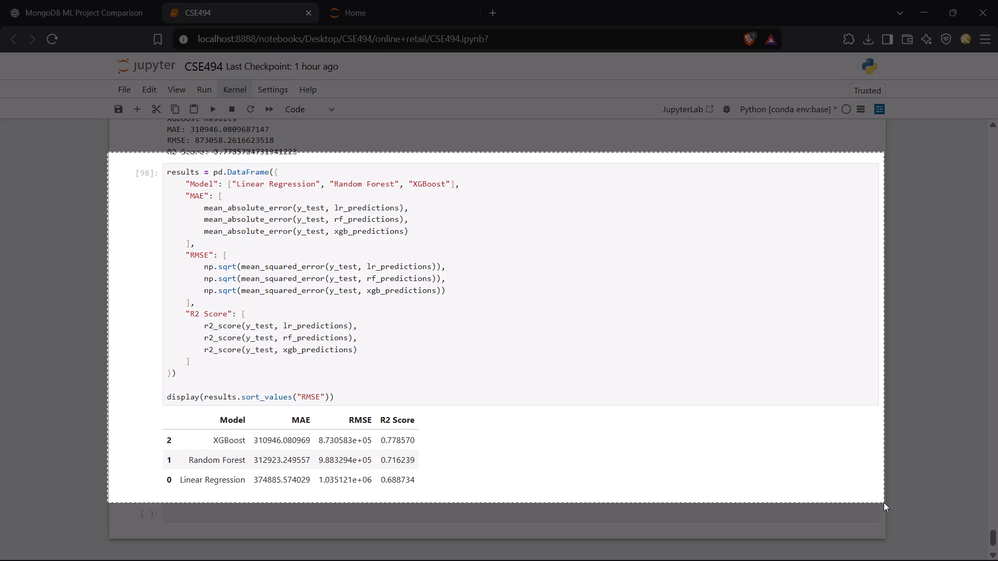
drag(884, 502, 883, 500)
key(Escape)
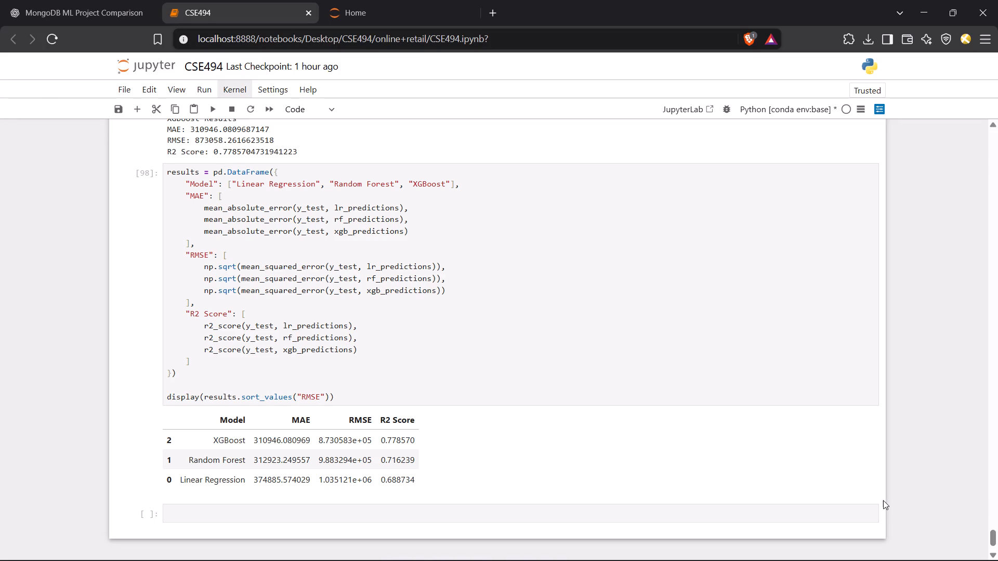
Capture the notebook's model comparison cell from results = pd.DataFrame down through the Linear Regression row of its output table.
key(Print)
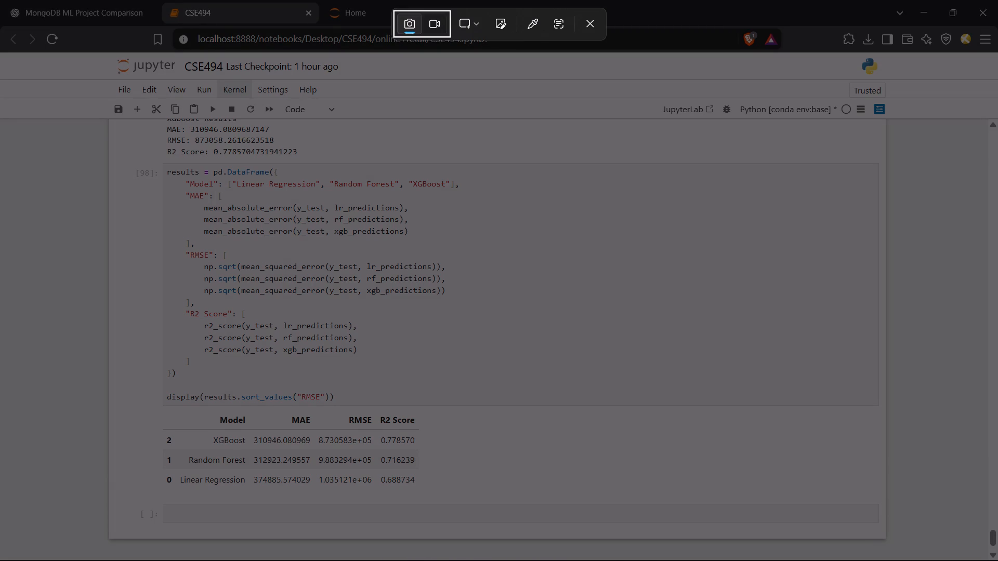
drag(111, 157, 766, 245)
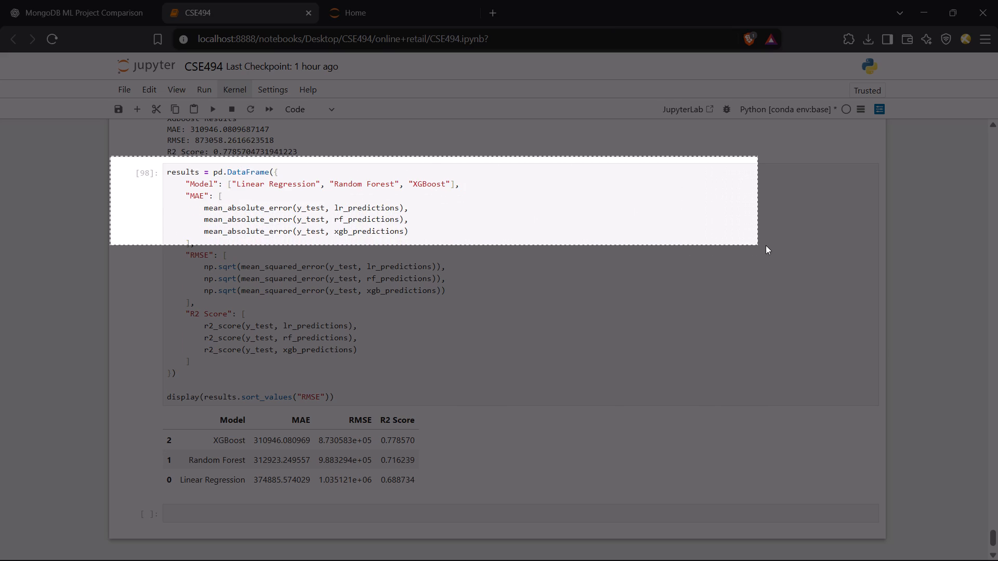
drag(766, 245, 887, 465)
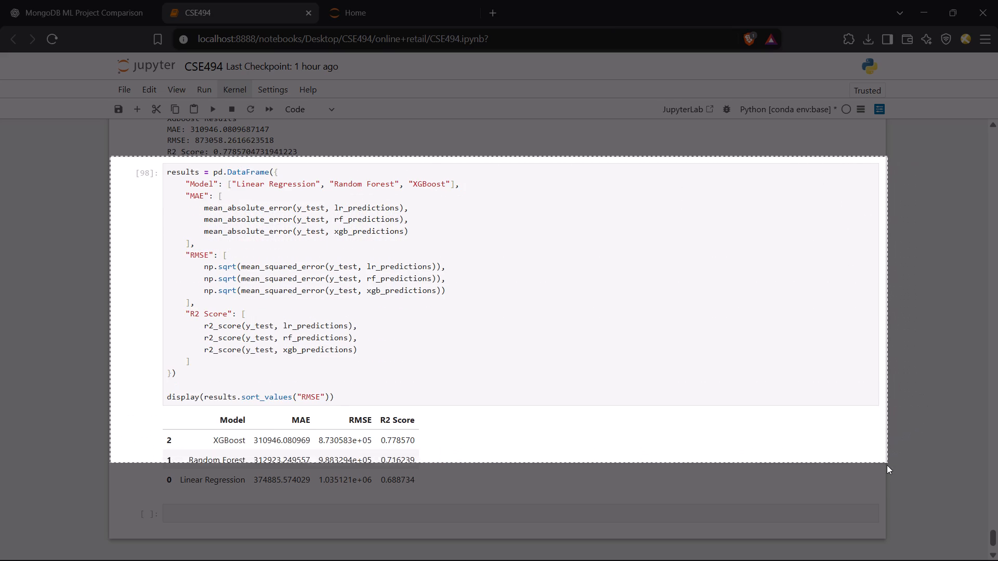
drag(887, 465, 887, 548)
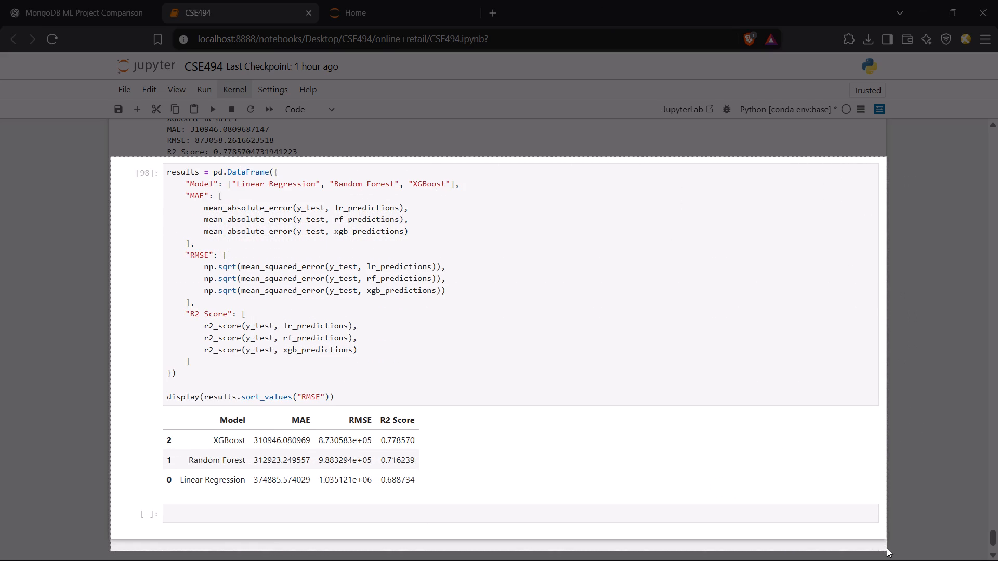
drag(887, 548, 885, 499)
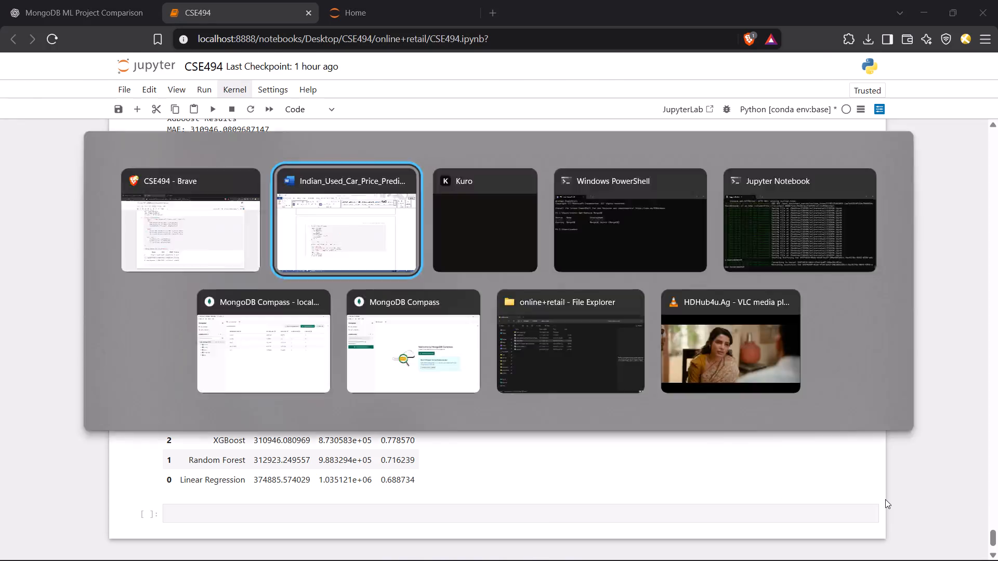
Switch to the Word report and paste the model comparison capture on a new line below the XGBoost screenshot.
key(Return)
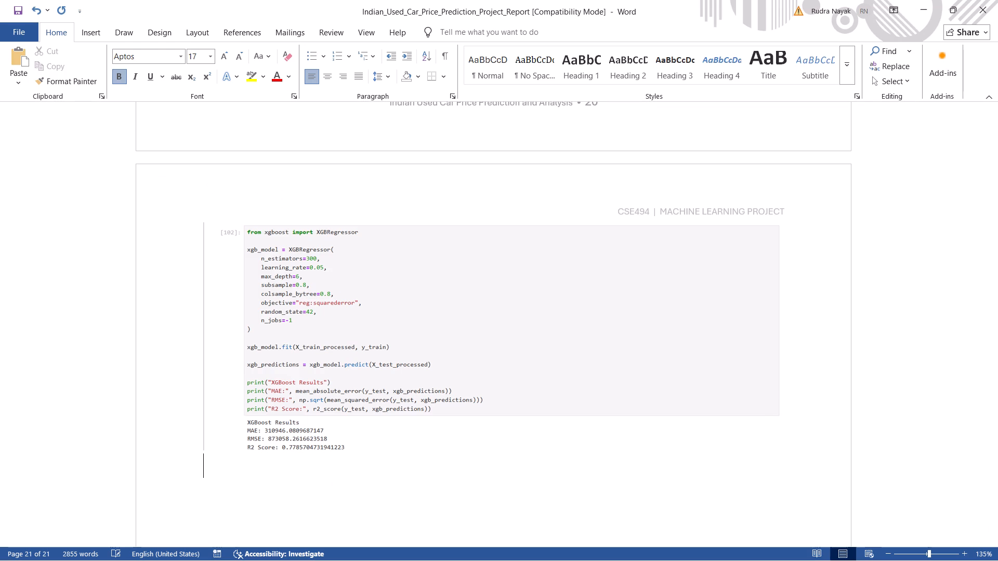
key(ctrl+v)
On the Declaration page, replace the underscore blank after "Student signature:" with the student's full name.
scroll(852, 449, up, 8)
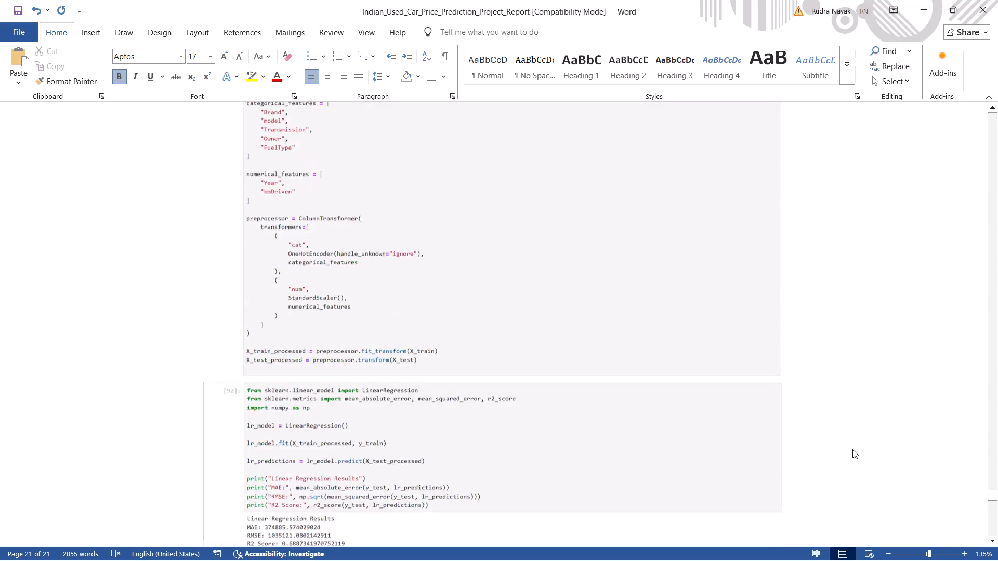
scroll(852, 449, up, 19)
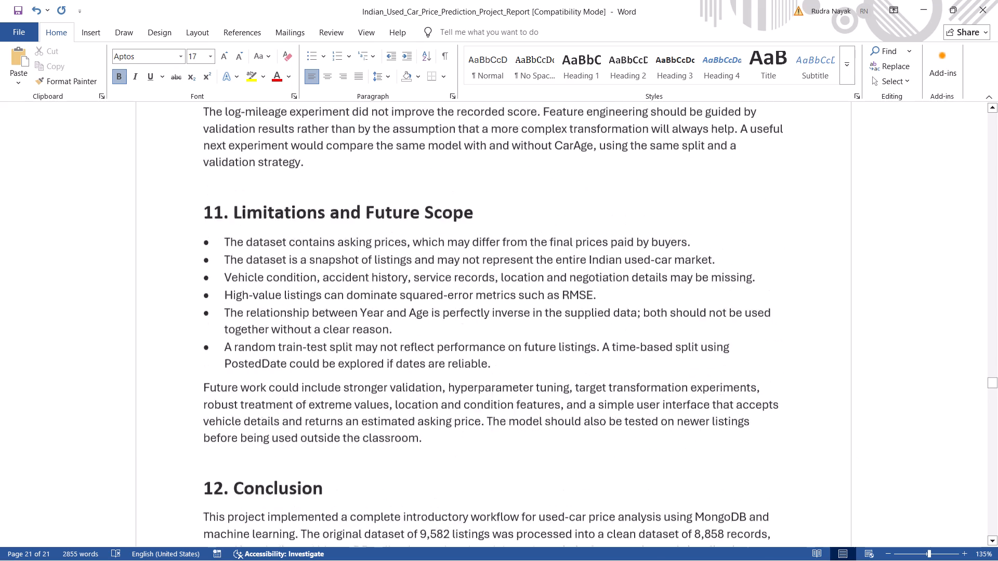
scroll(852, 449, down, 4)
scroll(852, 449, up, 15)
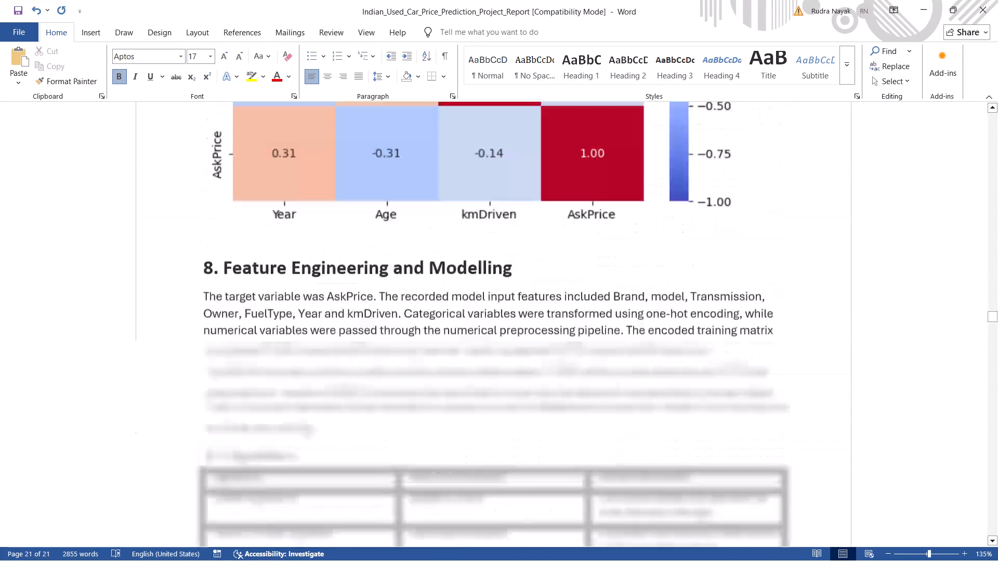
scroll(852, 449, up, 15)
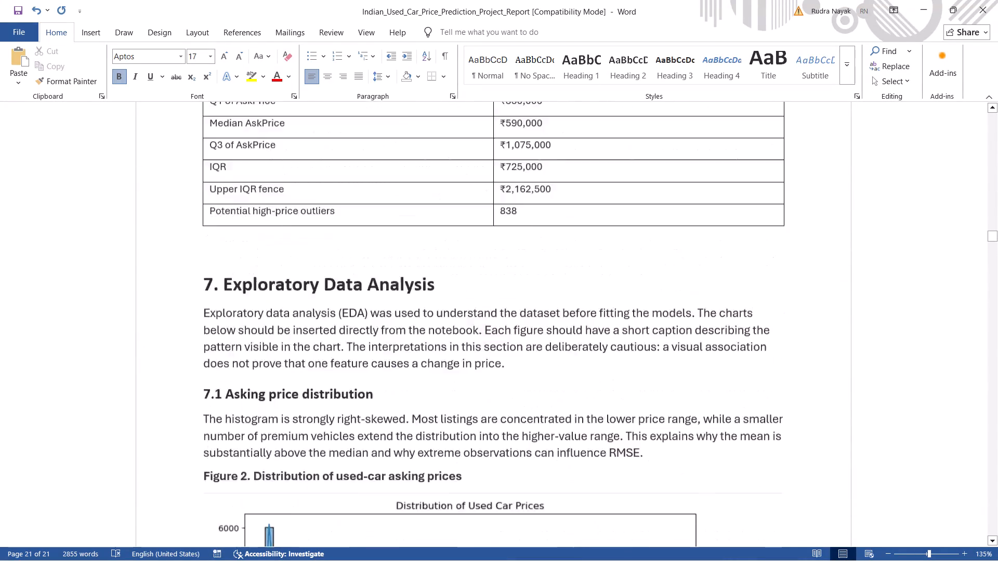
scroll(852, 449, up, 12)
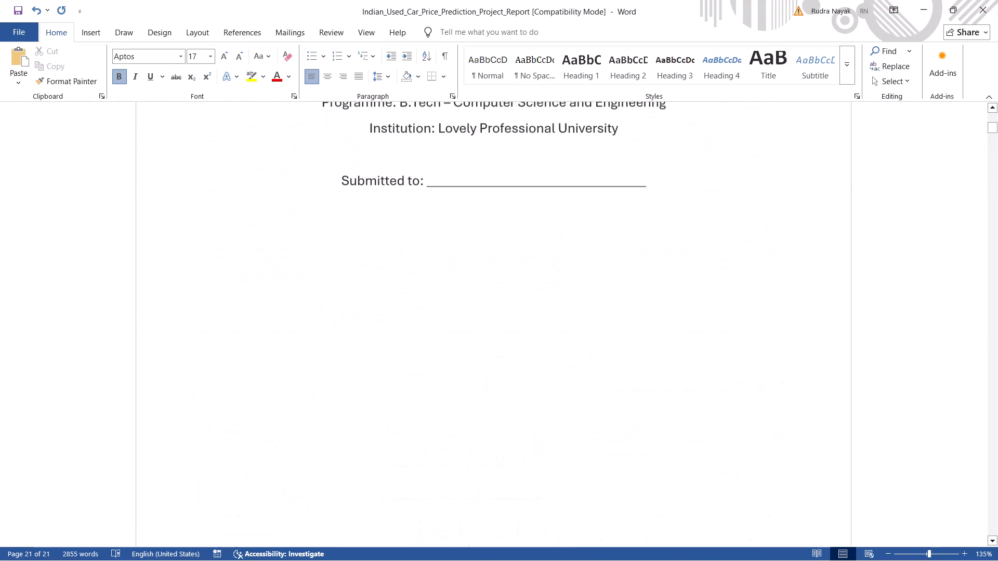
scroll(852, 449, down, 3)
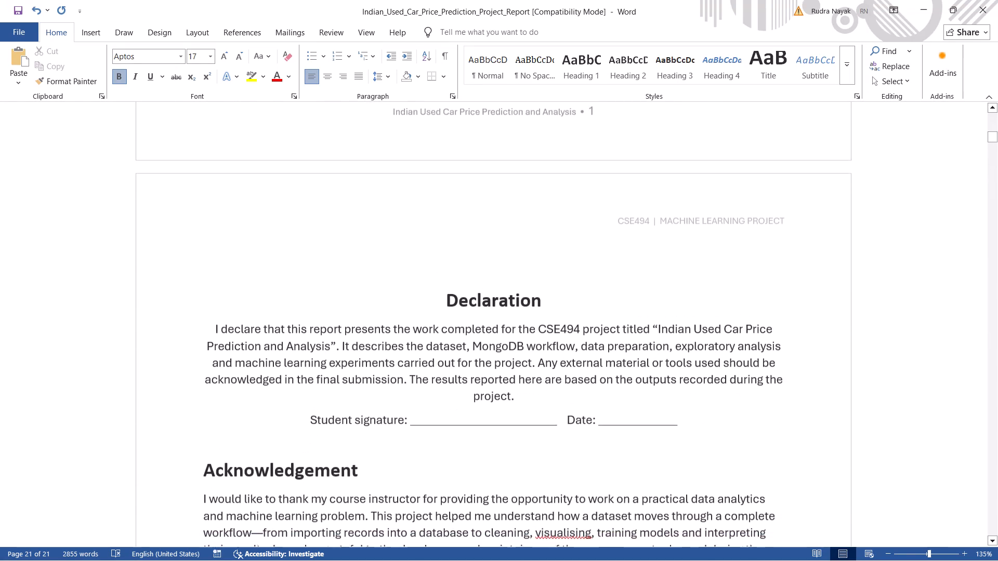
scroll(852, 449, down, 1)
click(463, 373)
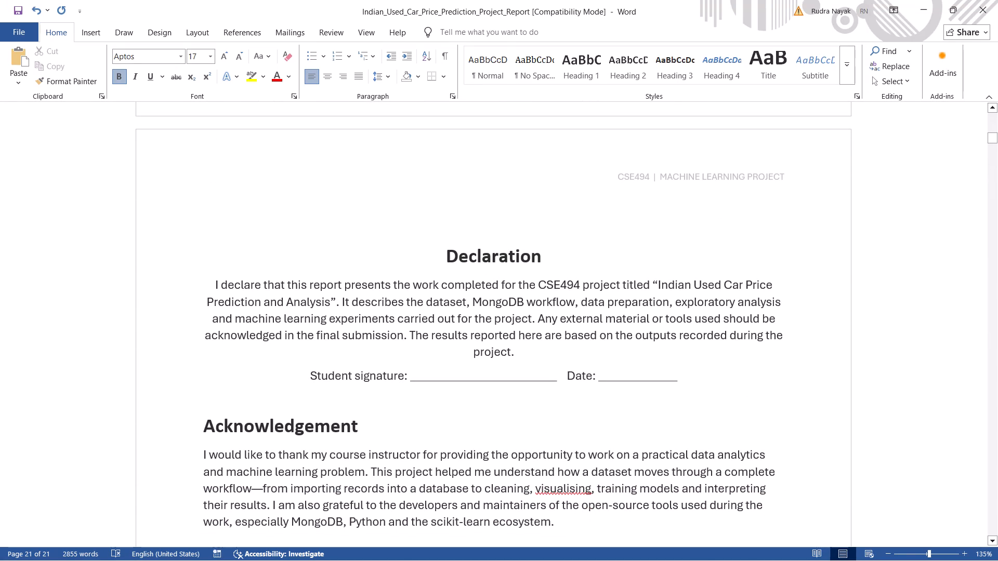
key(Right)
key(Right)
key(Right)
key(Right)
key(Right)
key(Right)
key(Right)
key(Right)
key(Right)
key(Right)
key(Right)
key(Right)
key(Right)
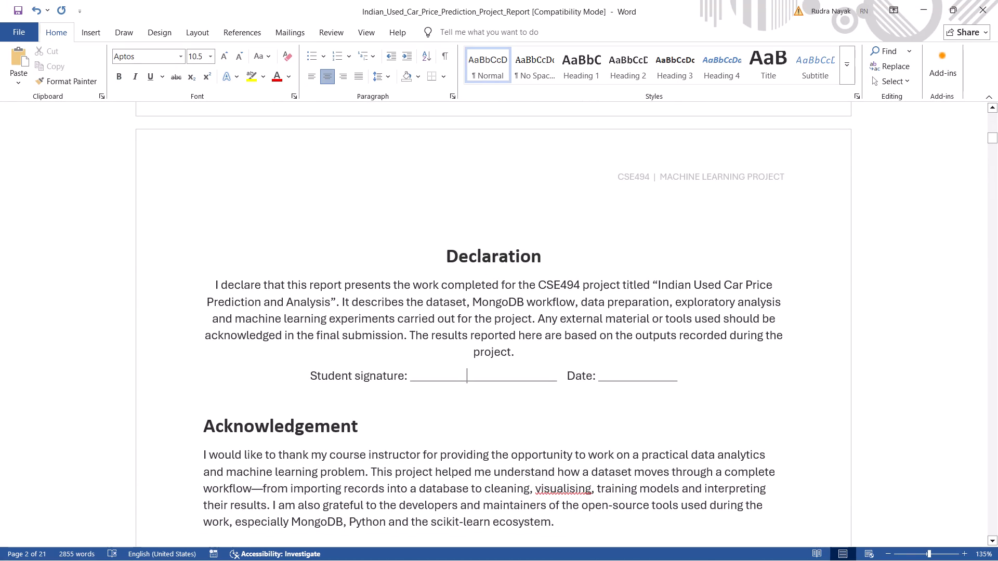
key(Right)
key(Right)
key(Right)
key(Right)
key(BackSpace)
key(BackSpace)
key(BackSpace)
key(BackSpace)
key(BackSpace)
key(BackSpace)
key(BackSpace)
key(BackSpace)
key(BackSpace)
key(BackSpace)
key(BackSpace)
key(BackSpace)
key(BackSpace)
key(BackSpace)
key(BackSpace)
key(BackSpace)
key(BackSpace)
key(BackSpace)
key(BackSpace)
key(BackSpace)
key(BackSpace)
key(BackSpace)
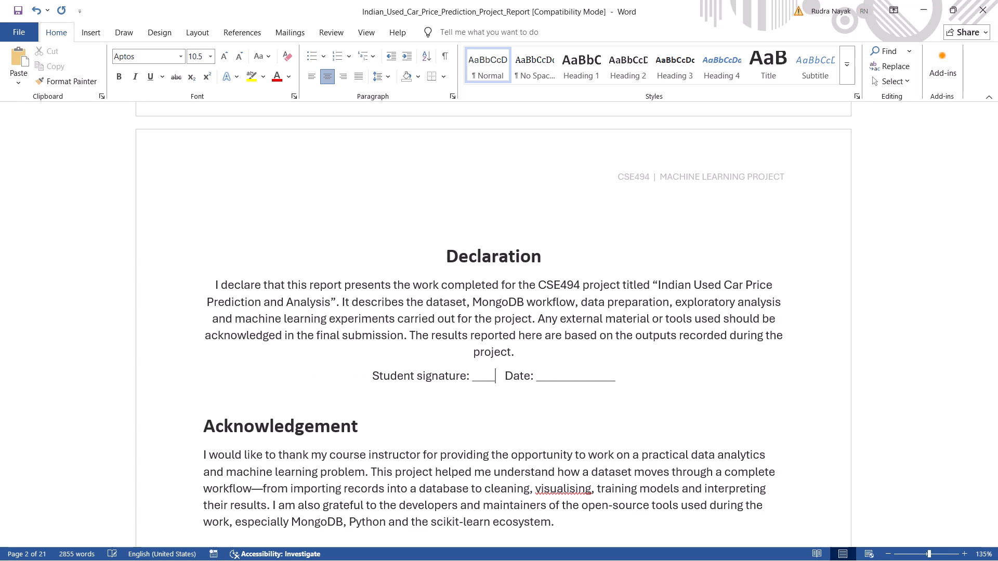
key(BackSpace)
key(BackSpace)
key(BackSpace)
key(BackSpace)
key(BackSpace)
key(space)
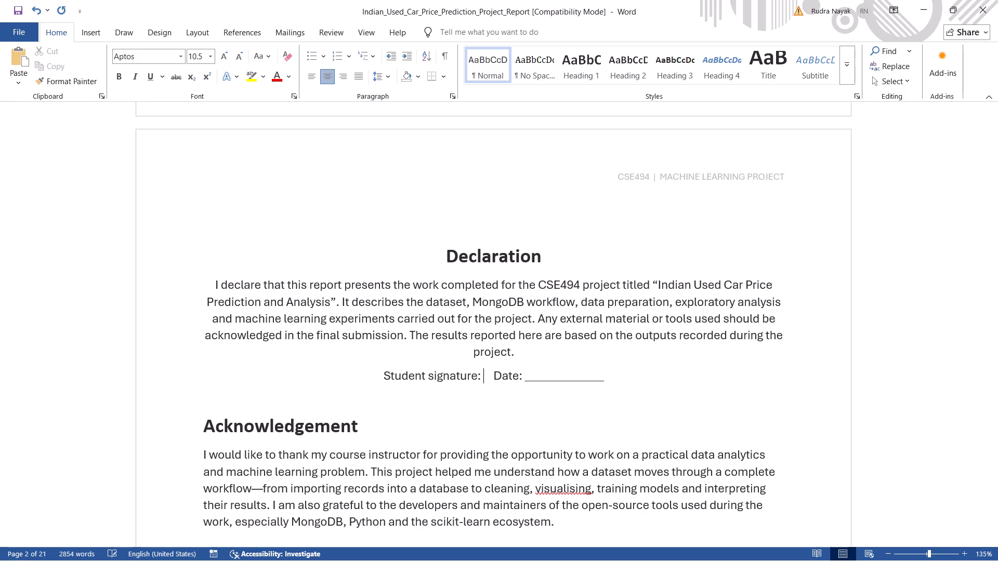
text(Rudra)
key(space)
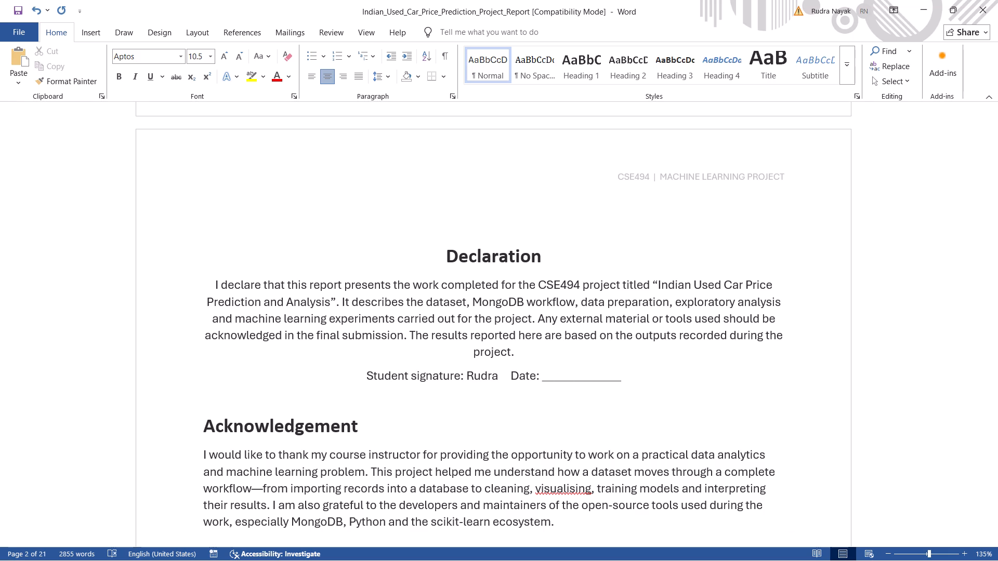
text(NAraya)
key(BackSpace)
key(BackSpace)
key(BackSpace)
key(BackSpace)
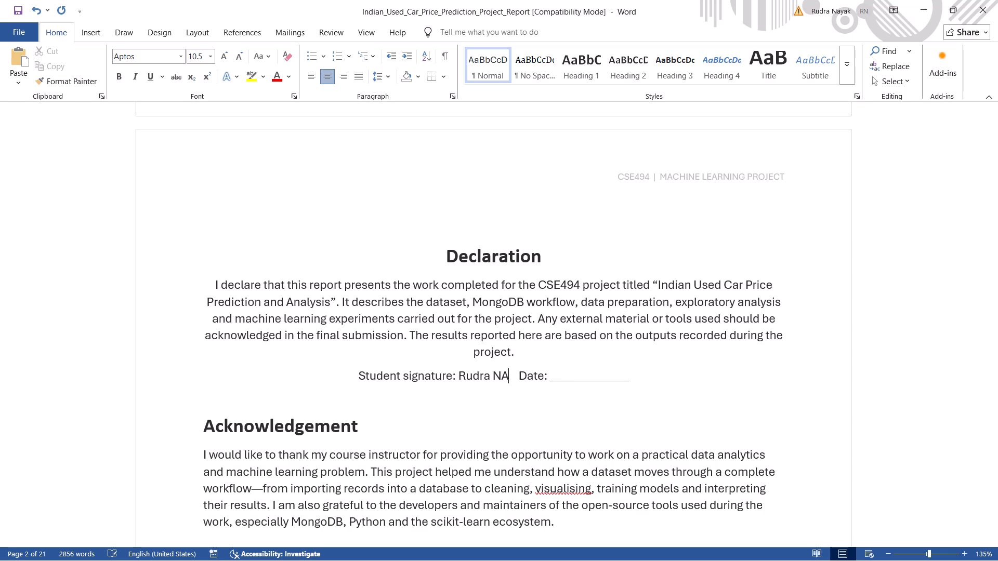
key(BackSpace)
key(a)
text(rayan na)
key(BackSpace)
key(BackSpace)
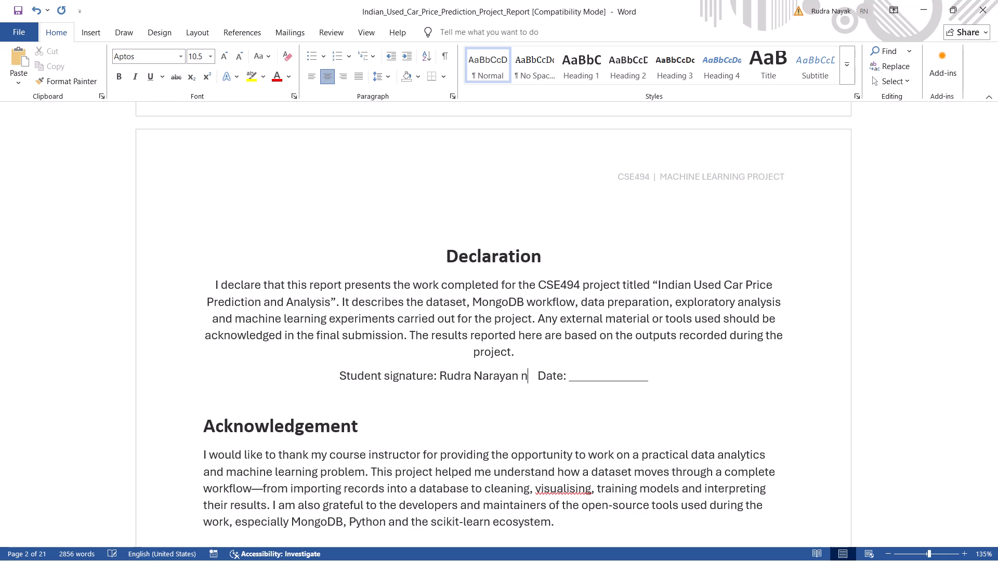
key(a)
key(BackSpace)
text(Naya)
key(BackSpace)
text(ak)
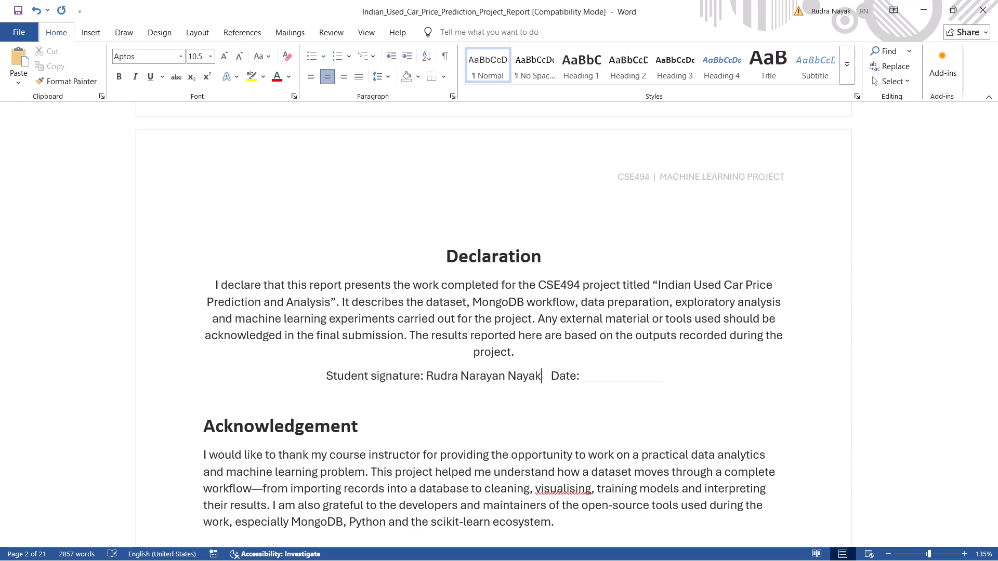
Replace the underscore blank after "Date:" on the Declaration page with 30/10/26.
click(668, 380)
key(BackSpace)
key(BackSpace)
key(BackSpace)
key(BackSpace)
key(BackSpace)
key(BackSpace)
key(BackSpace)
key(BackSpace)
key(BackSpace)
key(BackSpace)
key(BackSpace)
key(BackSpace)
key(BackSpace)
key(BackSpace)
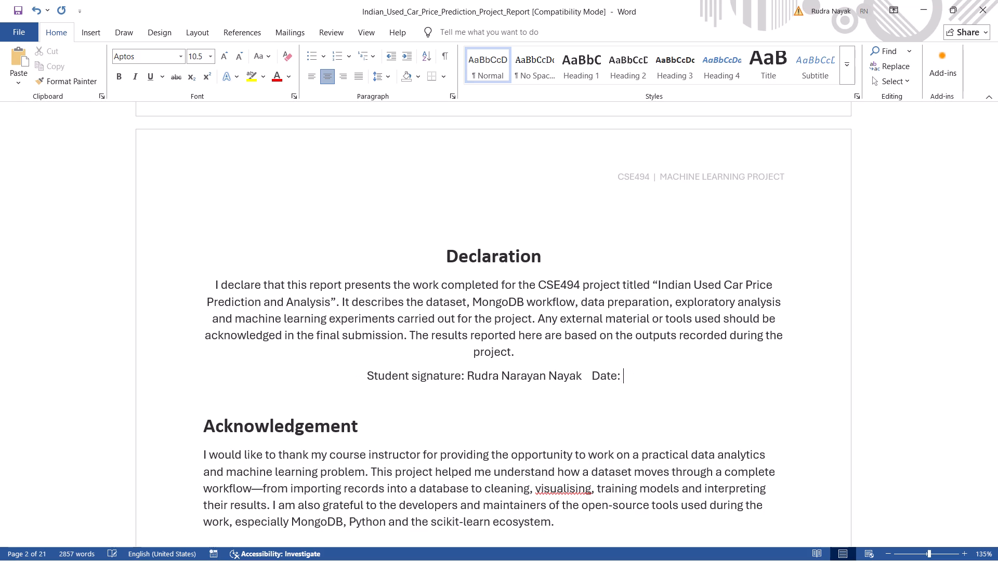
key(BackSpace)
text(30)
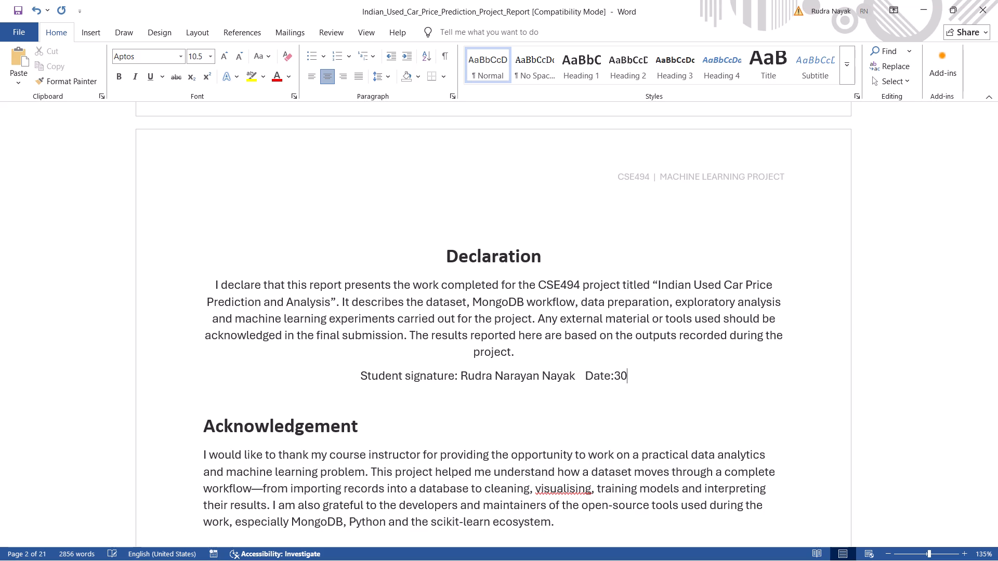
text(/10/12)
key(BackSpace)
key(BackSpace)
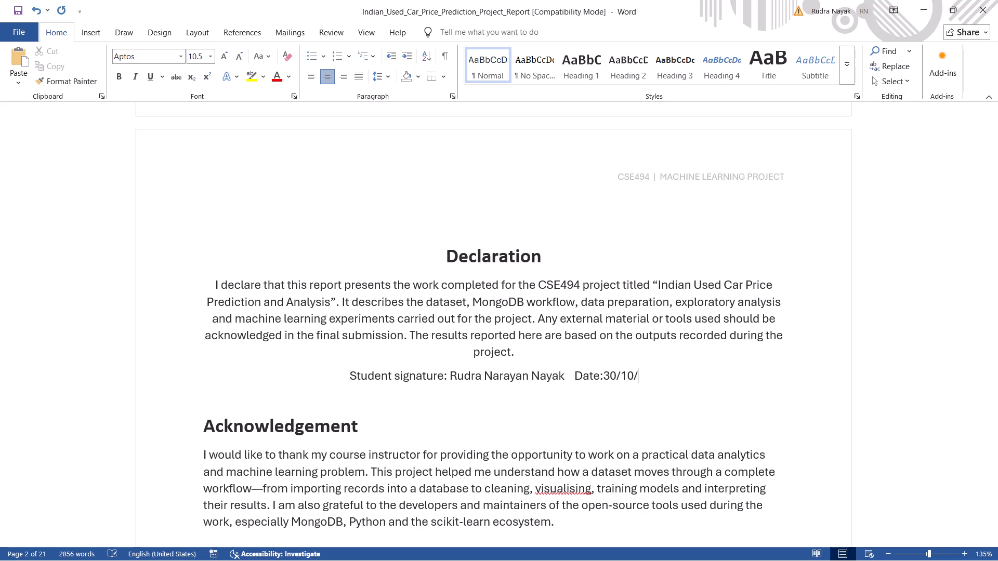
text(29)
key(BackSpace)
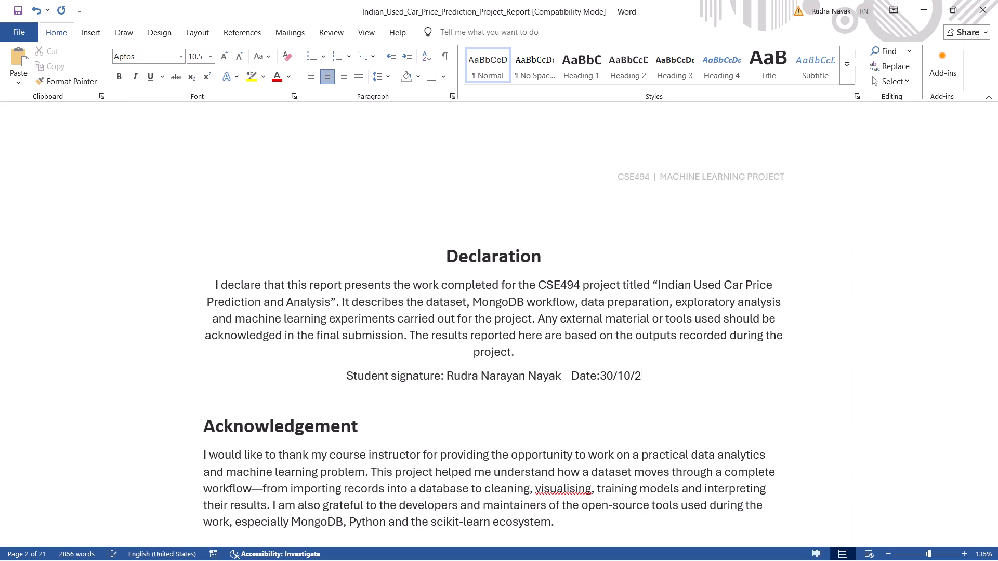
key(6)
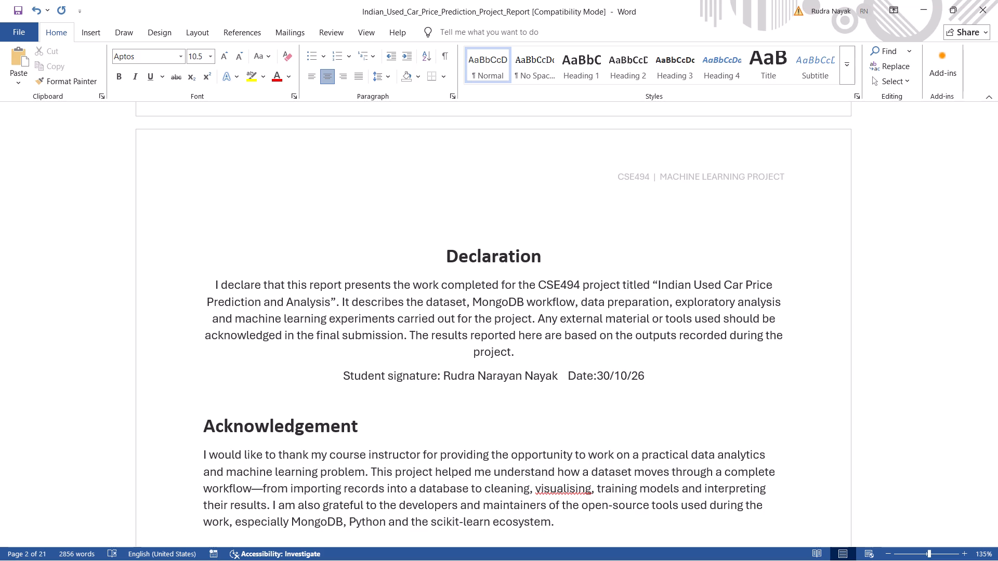
Delete the "Submitted to:" line with its underscore blank from the cover page.
scroll(655, 544, up, 7)
scroll(655, 544, down, 1)
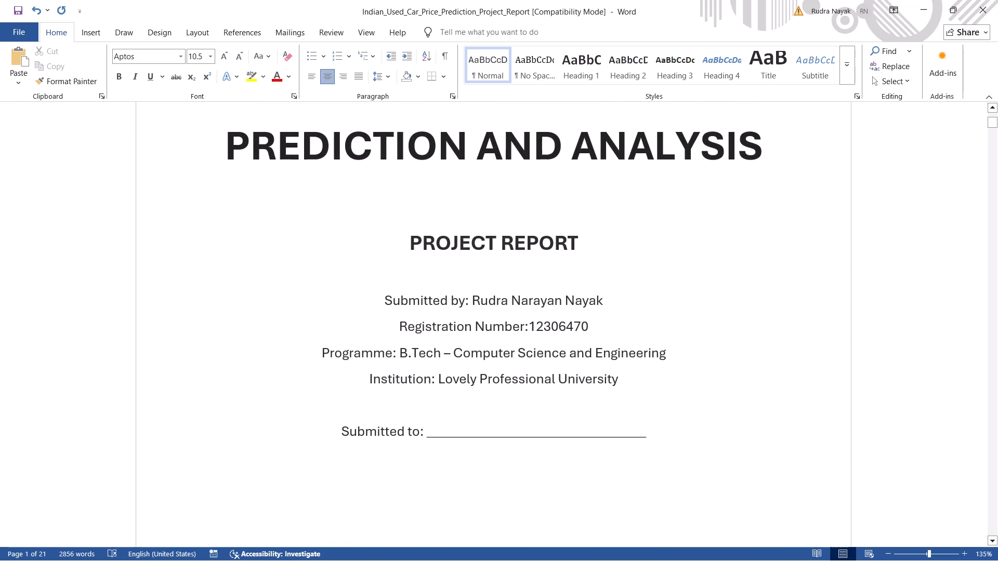
drag(653, 444, 323, 434)
key(BackSpace)
key(BackSpace)
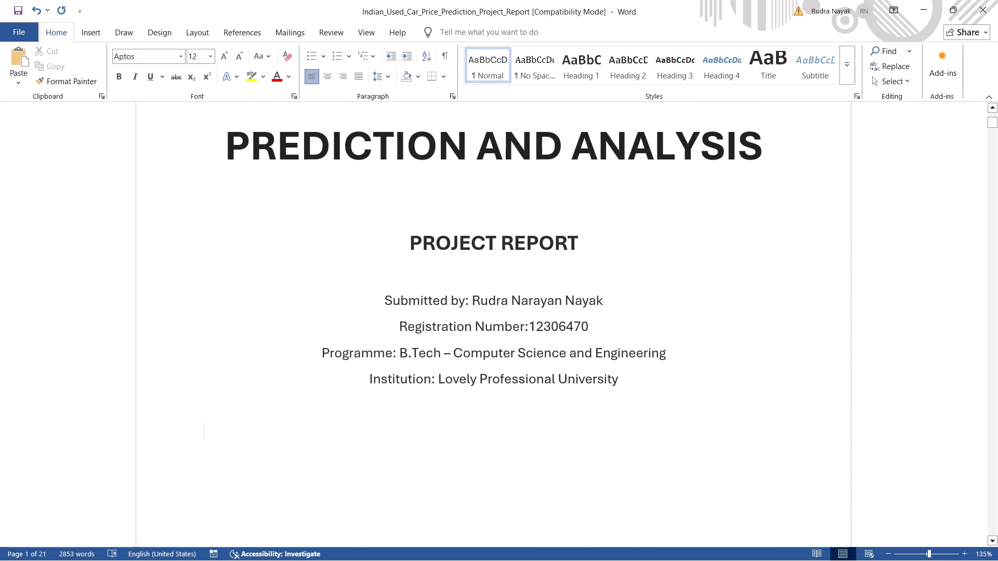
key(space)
key(BackSpace)
Enter "CA-2" in place of the deleted line below the Institution line on the cover page and centre it.
key(Tab)
key(Tab)
key(Tab)
key(Tab)
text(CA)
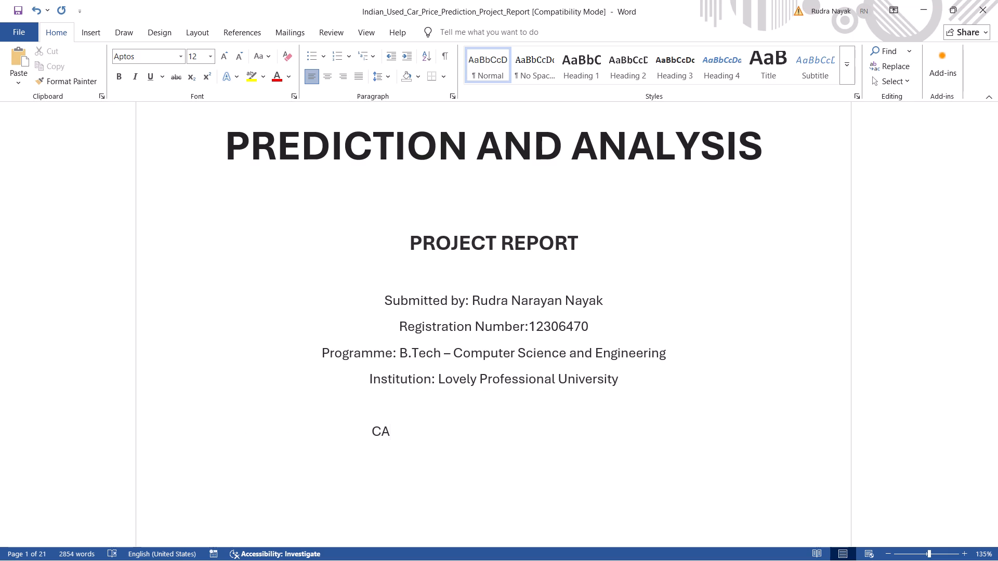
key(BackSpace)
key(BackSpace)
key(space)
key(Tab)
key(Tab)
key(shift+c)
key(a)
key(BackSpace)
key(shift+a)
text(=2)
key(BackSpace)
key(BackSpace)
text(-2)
scroll(323, 434, down, 1)
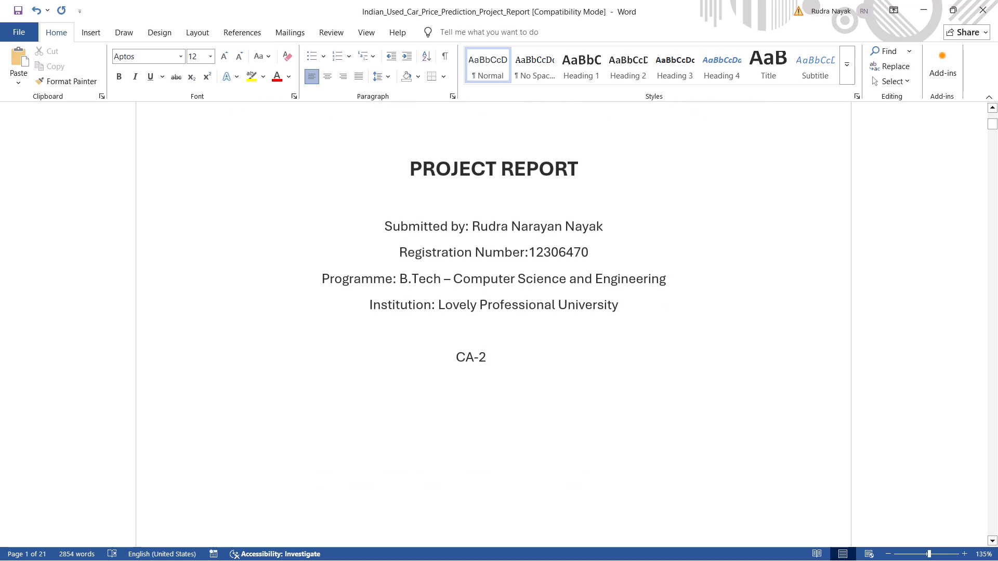
click(322, 81)
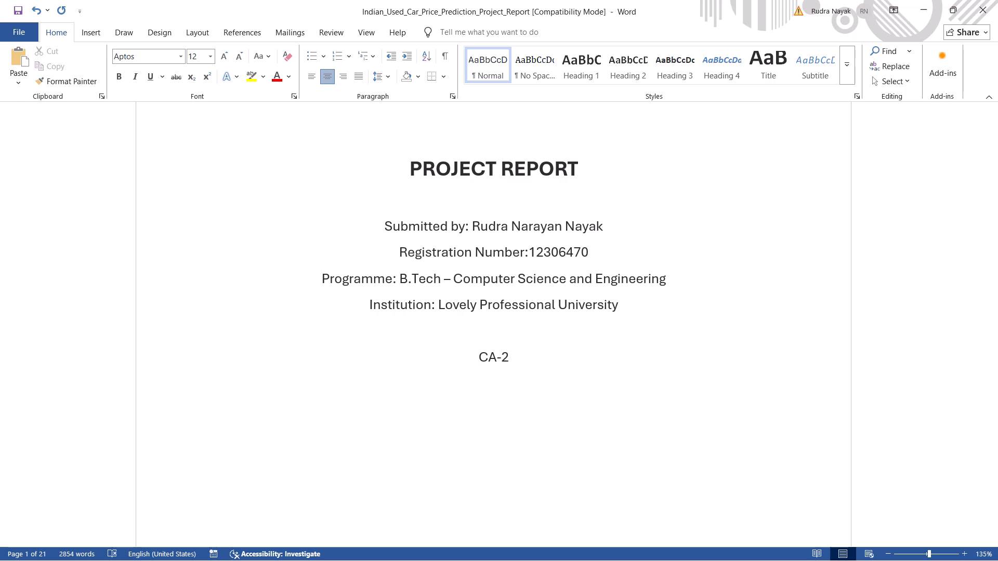
Review the whole report from the cover page through the declaration, contents, figures and code screenshots.
scroll(621, 425, up, 2)
scroll(621, 425, down, 1)
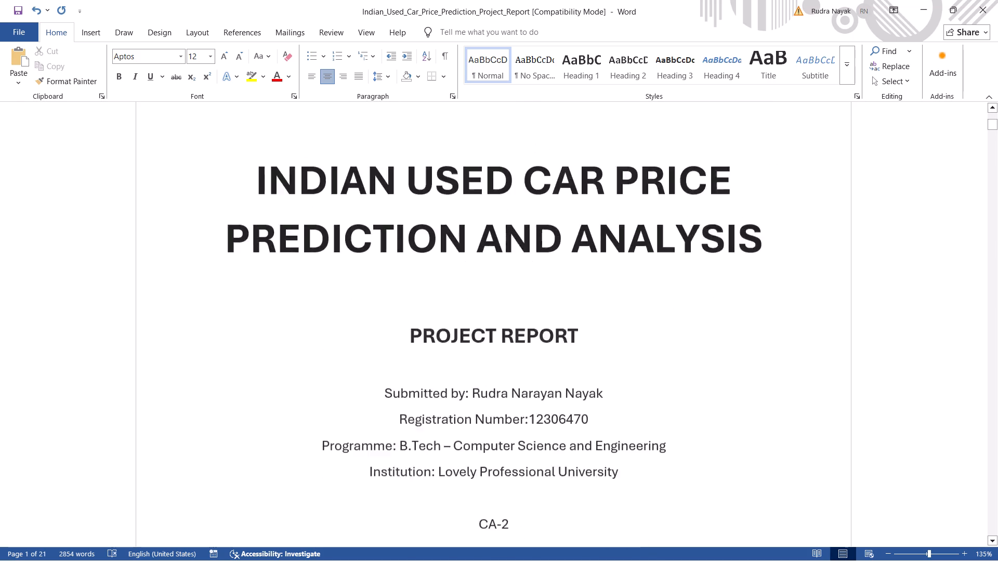
scroll(621, 425, up, 3)
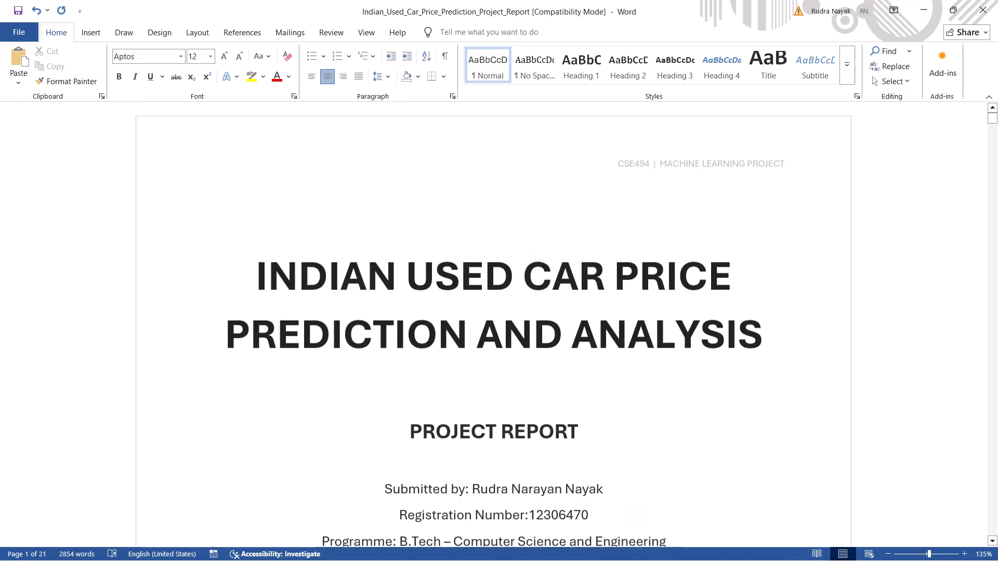
scroll(621, 425, down, 5)
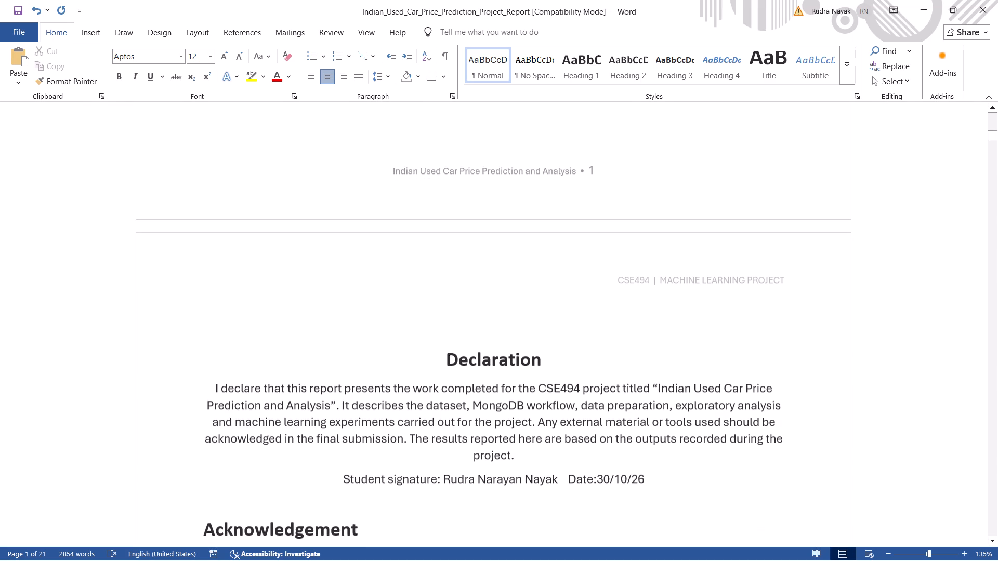
scroll(621, 425, down, 5)
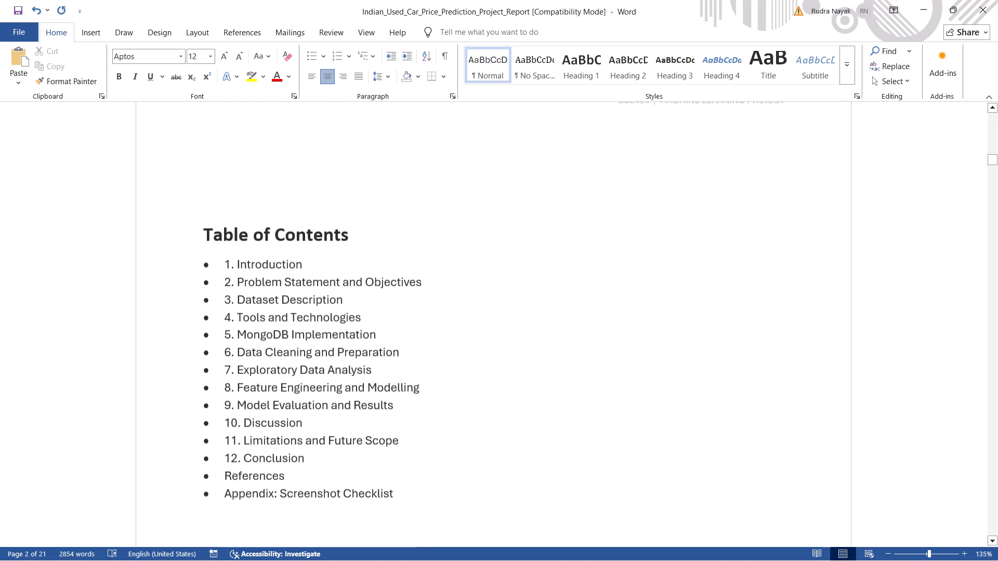
scroll(621, 425, down, 11)
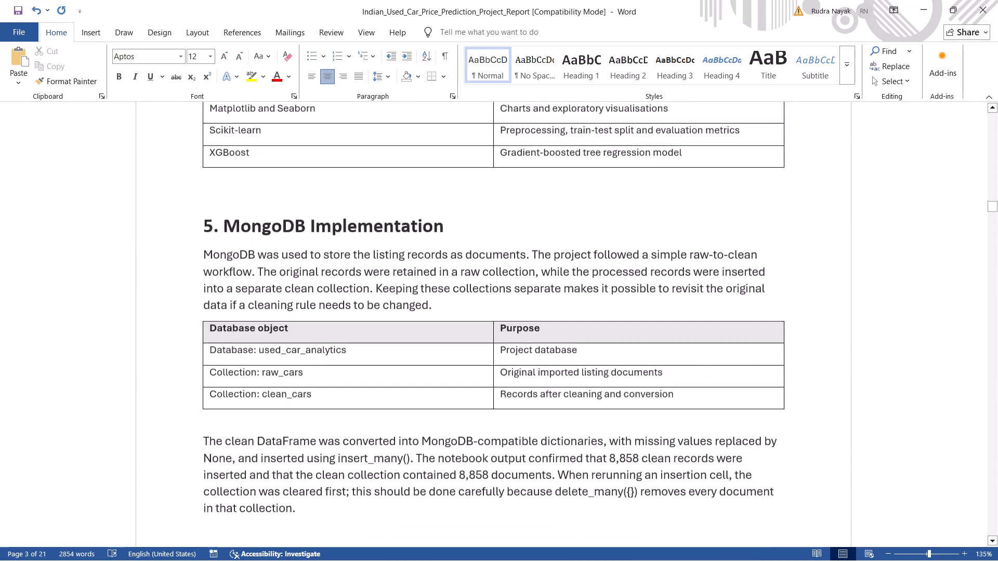
scroll(621, 425, down, 17)
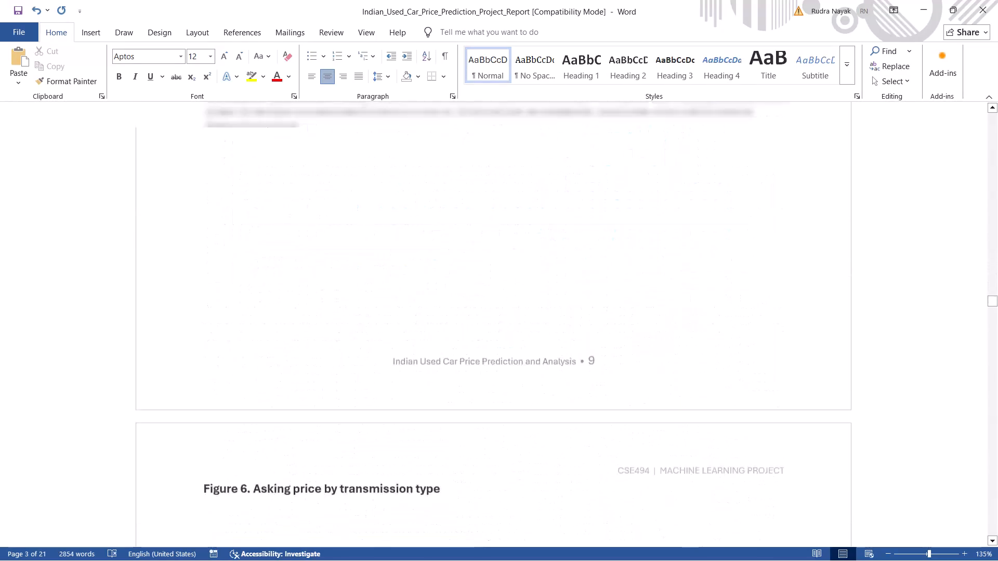
scroll(621, 425, down, 16)
scroll(621, 425, down, 20)
scroll(621, 425, down, 8)
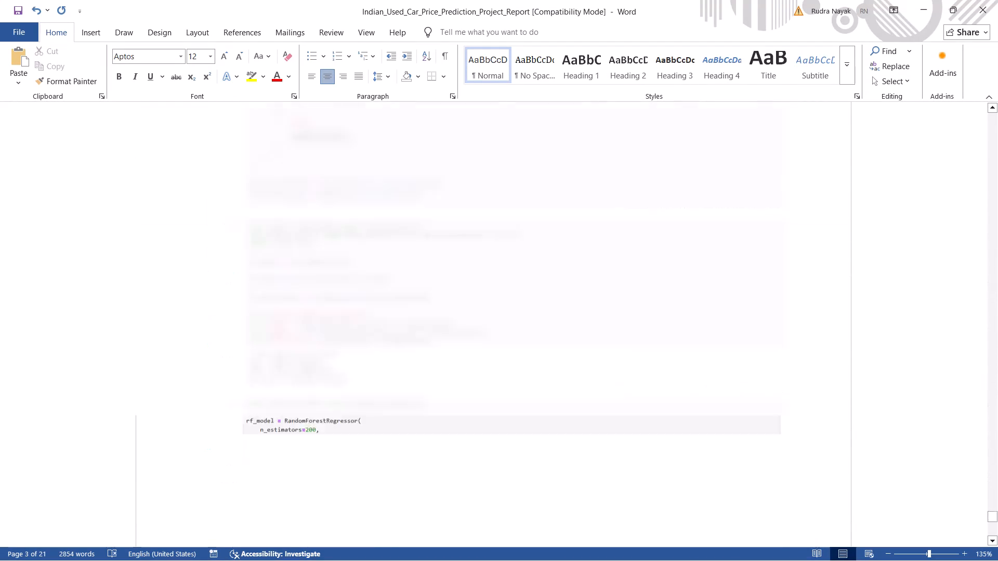
scroll(621, 425, down, 20)
scroll(621, 425, down, 1)
scroll(621, 425, up, 20)
scroll(621, 425, up, 20)
scroll(621, 425, up, 3)
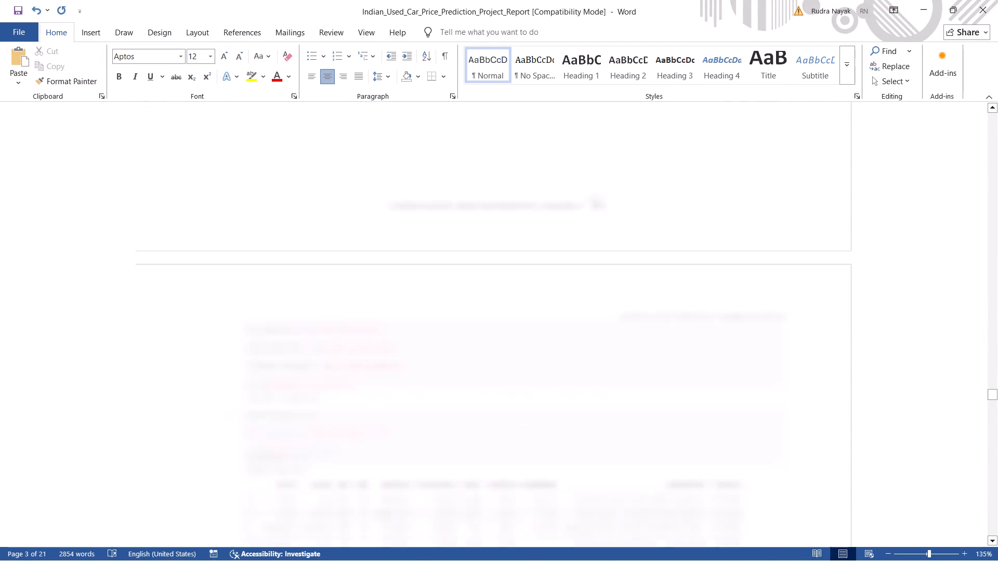
scroll(621, 425, up, 20)
scroll(621, 425, up, 20)
scroll(621, 425, up, 14)
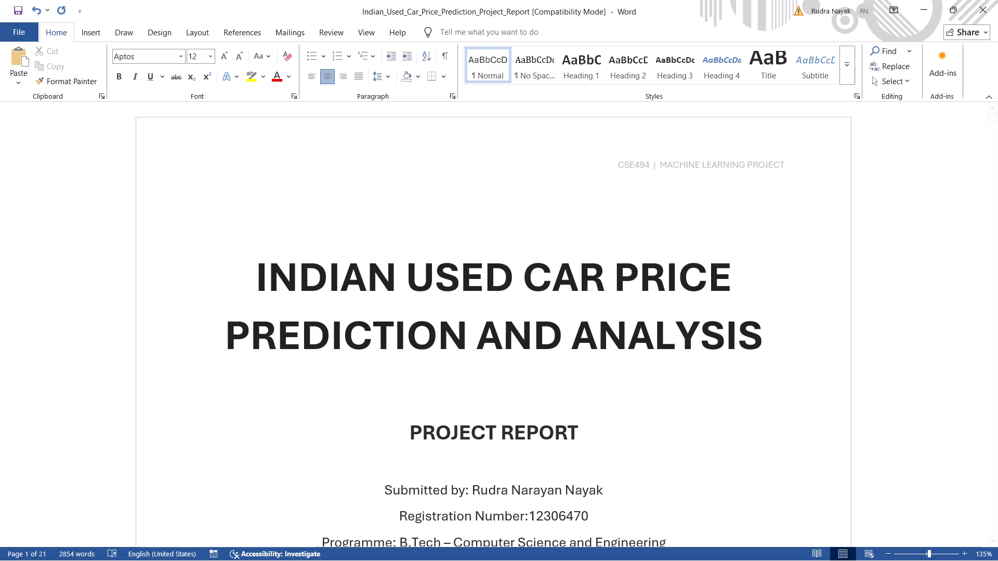
Save the report as a Word Document in the online+retail folder, keeping the name Indian_Used_Car_Price_Prediction_Project_Report.
click(20, 28)
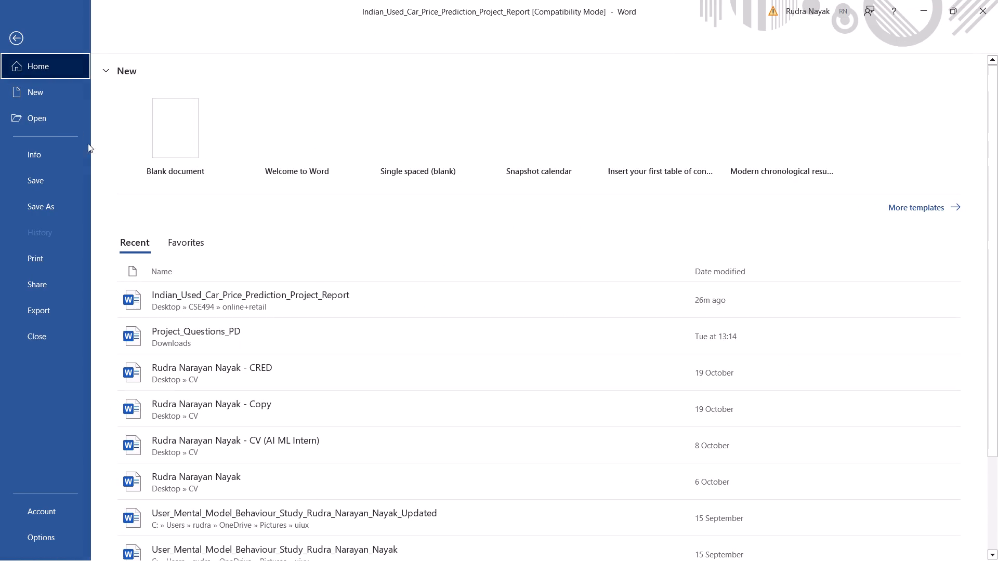
click(59, 206)
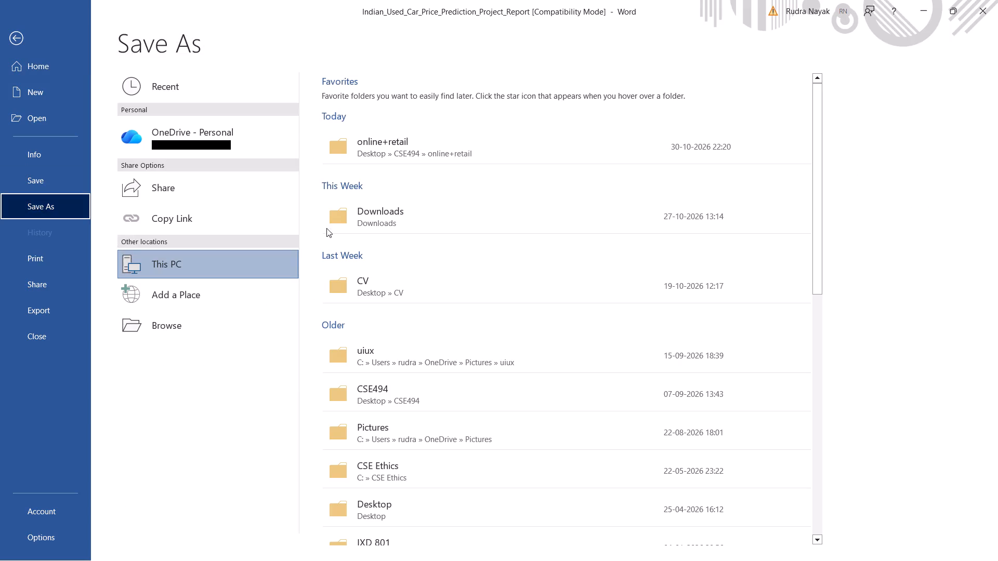
double_click(386, 144)
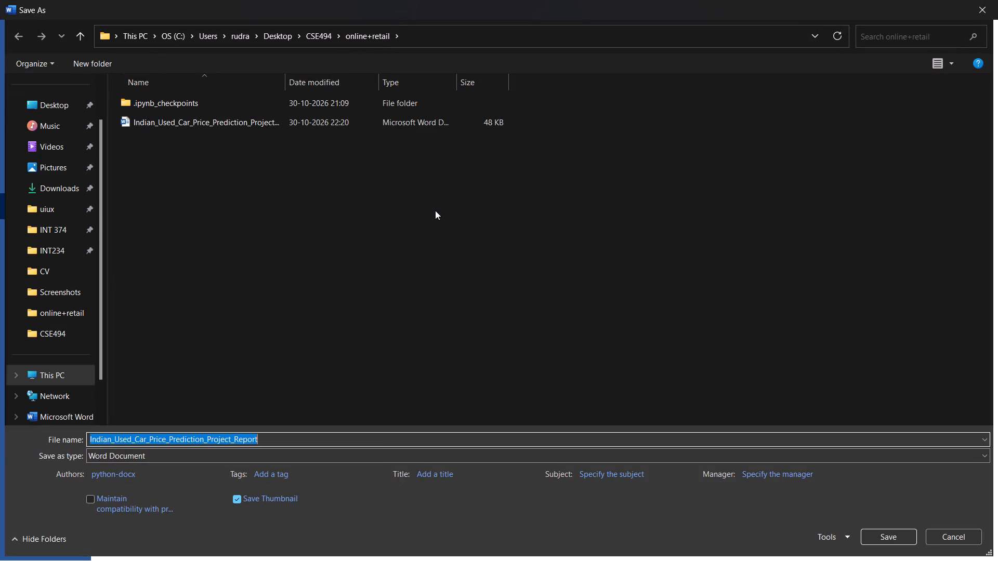
click(374, 456)
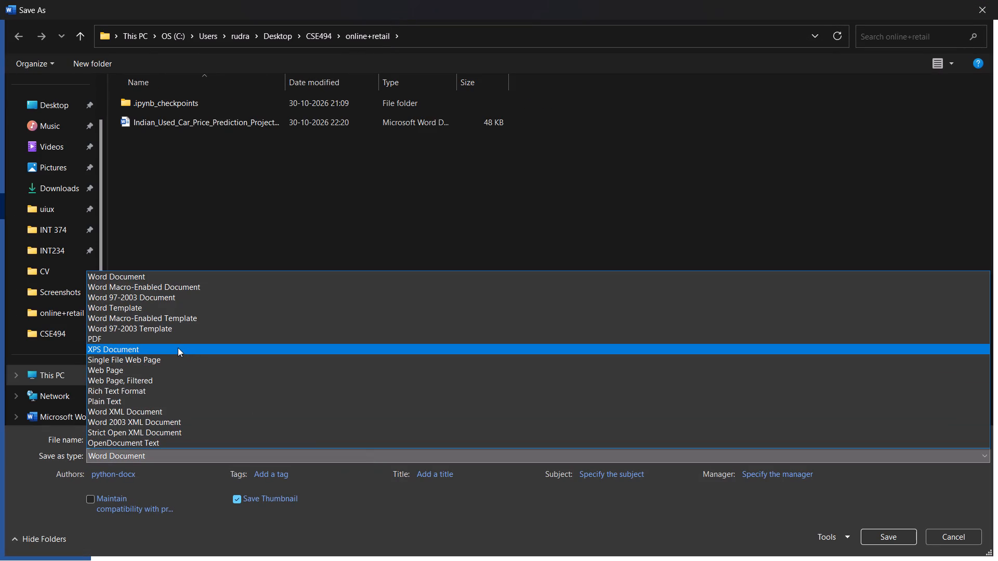
click(431, 207)
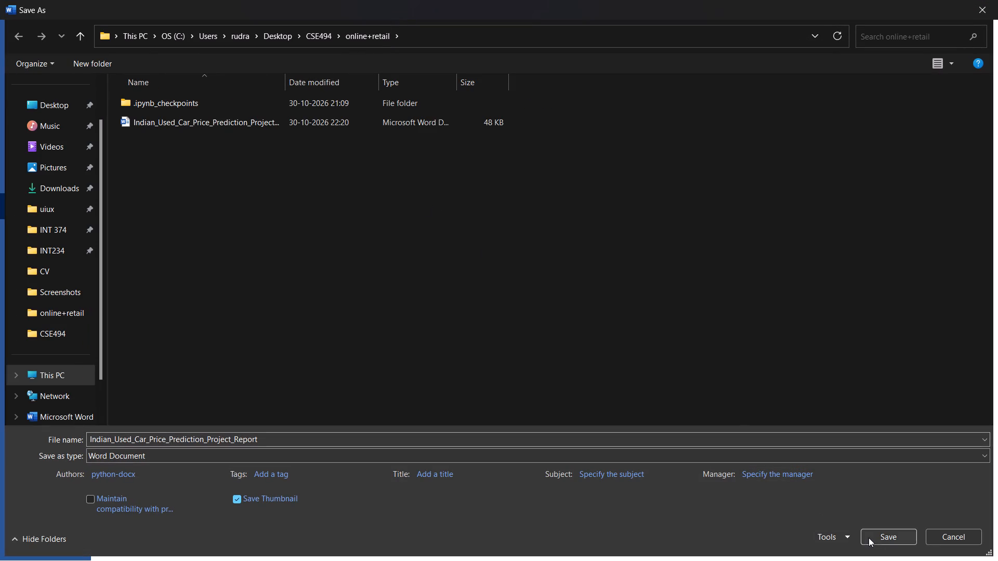
click(883, 538)
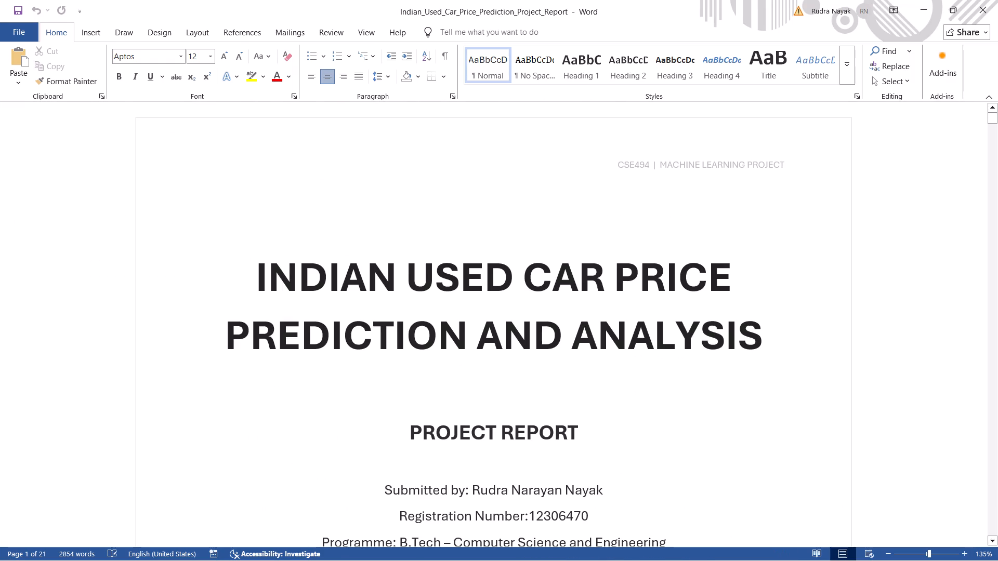
Save the report as a PDF in the online+retail folder, keeping the name Indian_Used_Car_Price_Prediction_Project_Report.
click(18, 32)
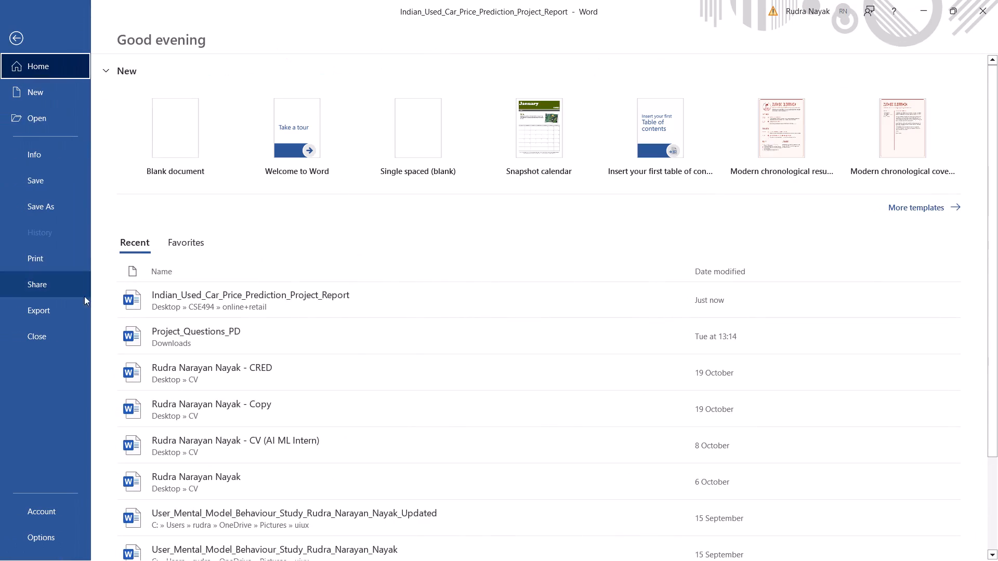
click(51, 208)
double_click(433, 156)
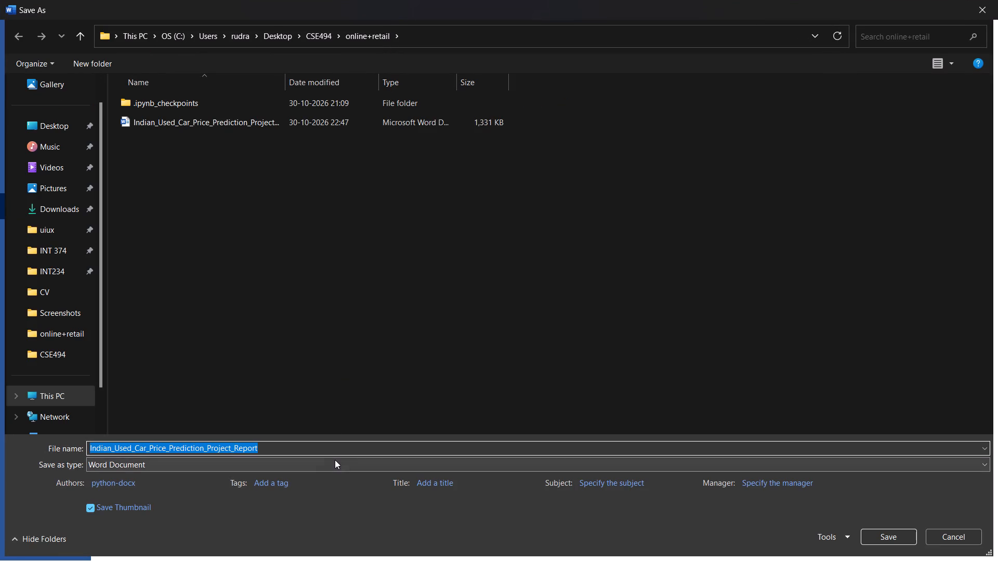
click(335, 460)
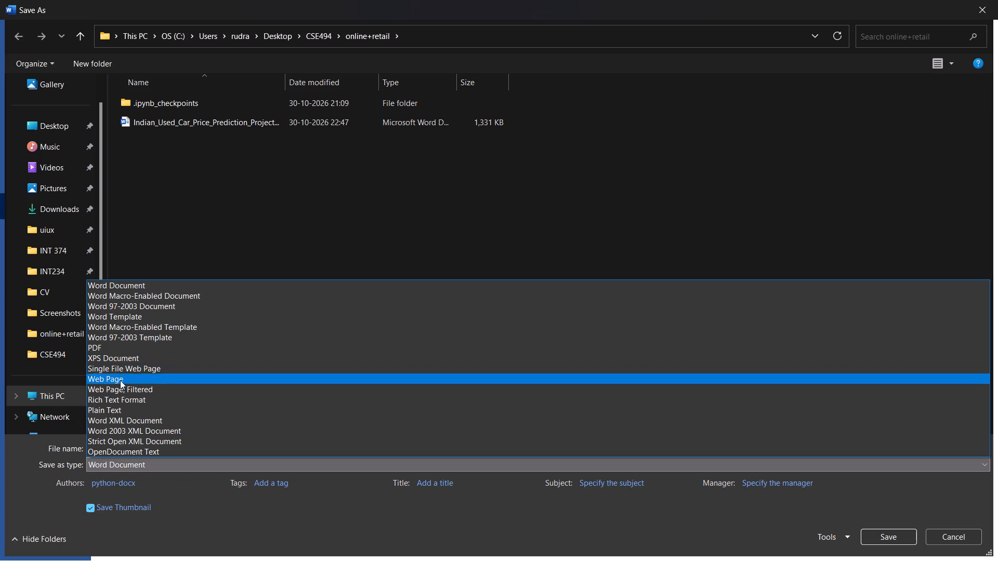
click(140, 348)
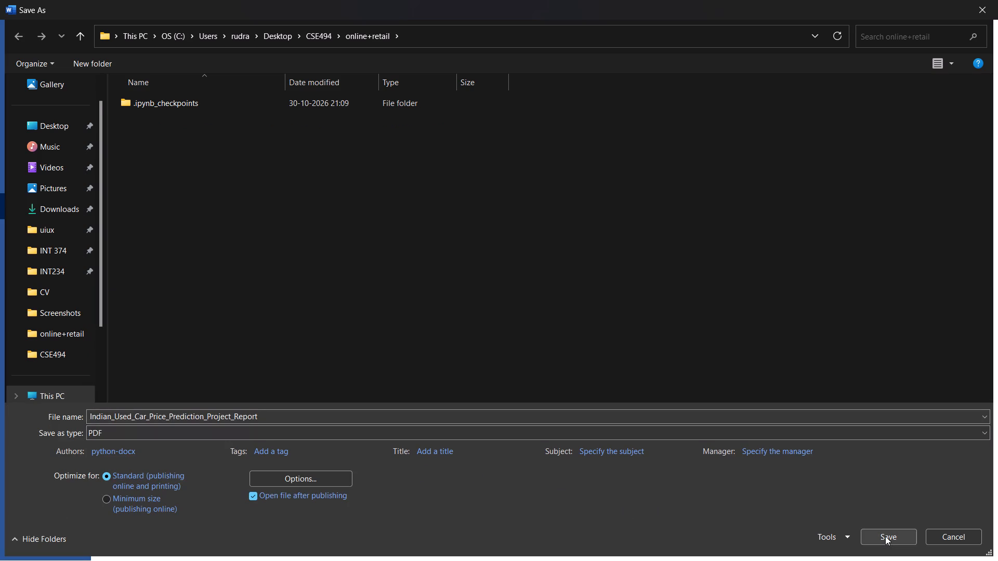
click(885, 536)
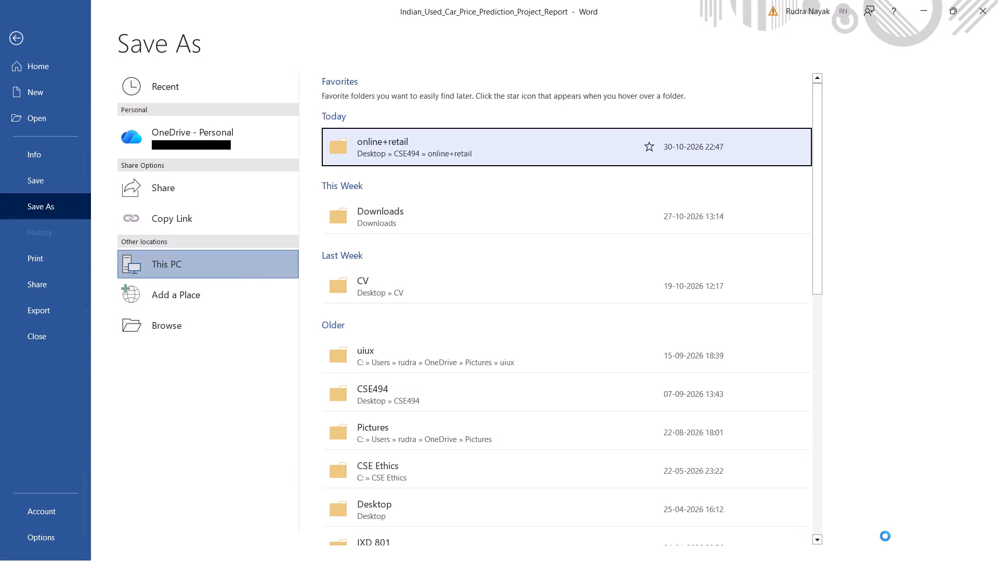
Review the exported PDF report from the cover page through the contents, tables and exploratory data analysis figures.
scroll(885, 536, down, 4)
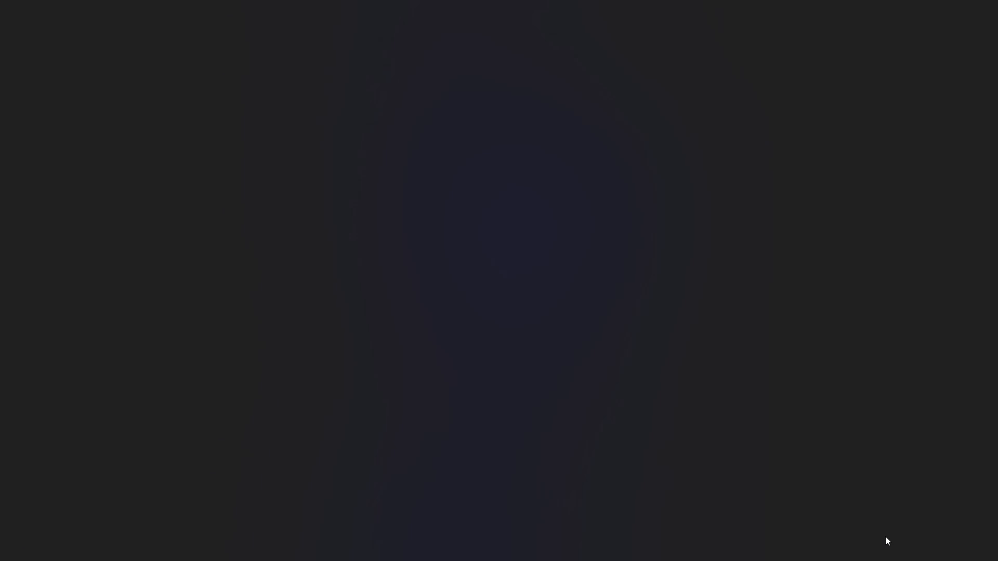
scroll(658, 390, down, 3)
scroll(658, 390, up, 3)
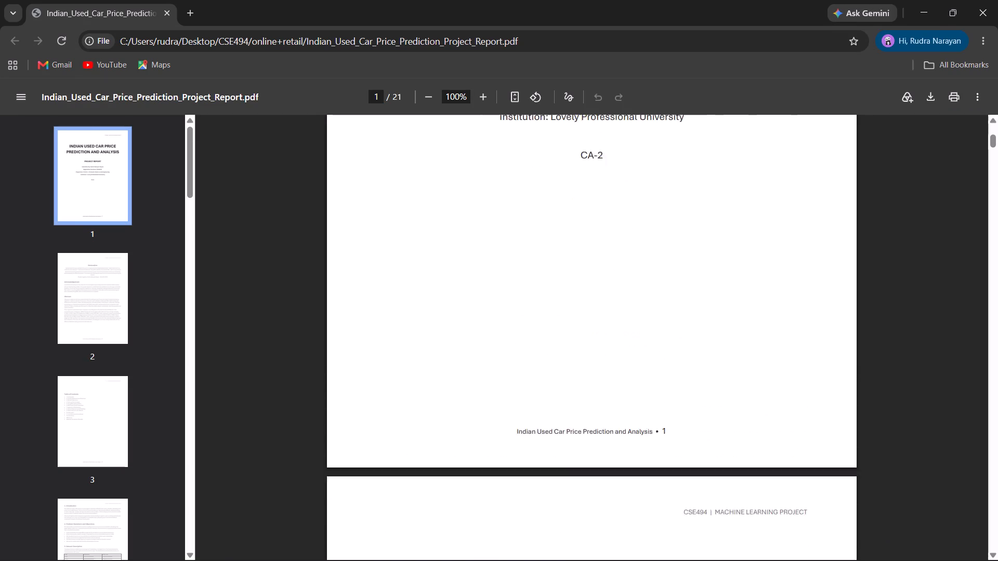
scroll(658, 390, down, 1)
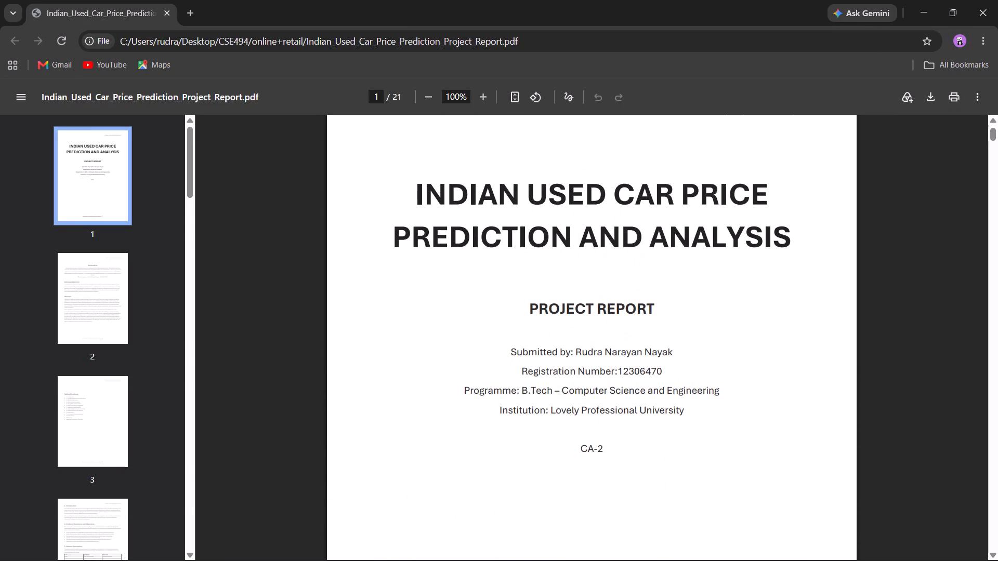
scroll(658, 390, down, 8)
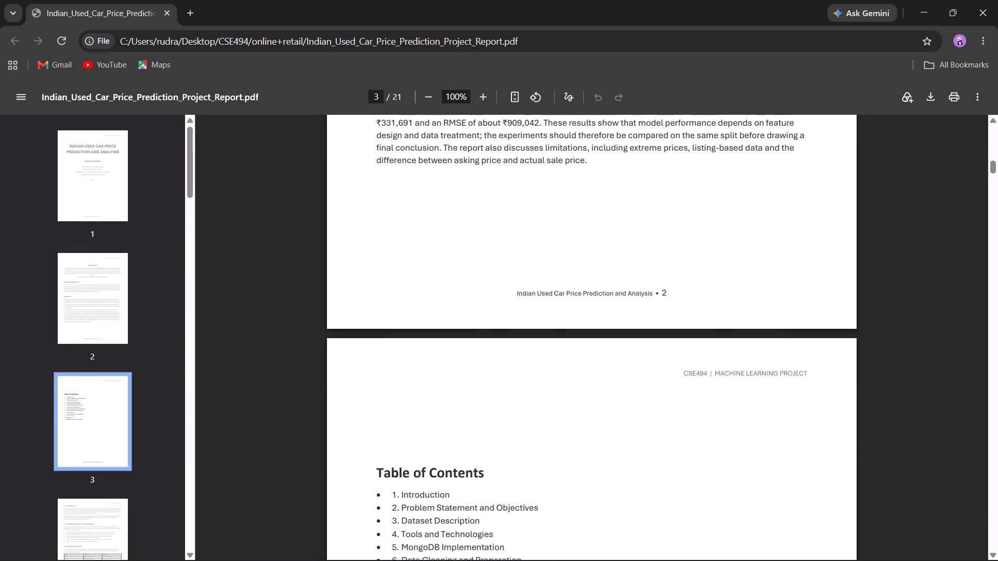
scroll(658, 390, down, 8)
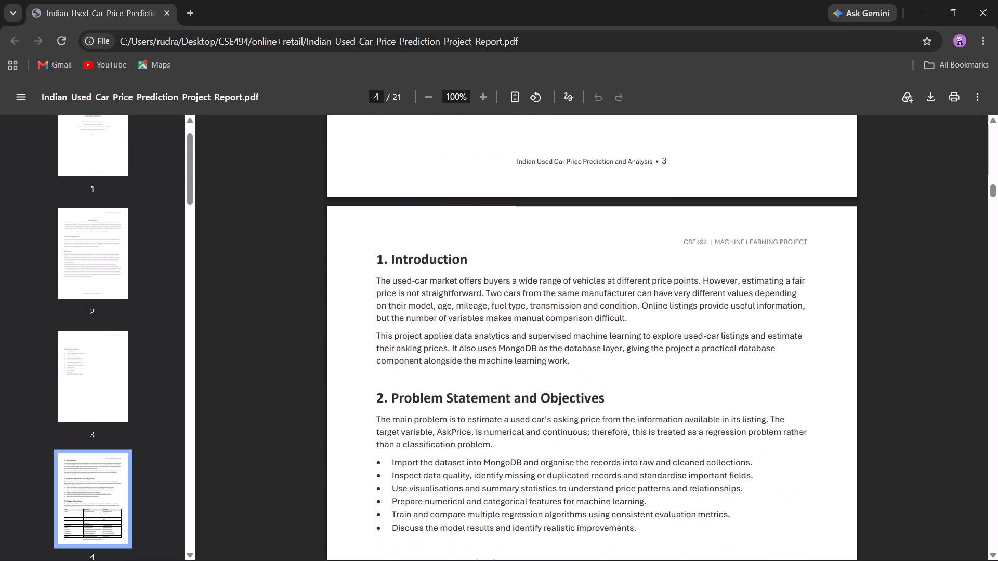
scroll(658, 390, down, 7)
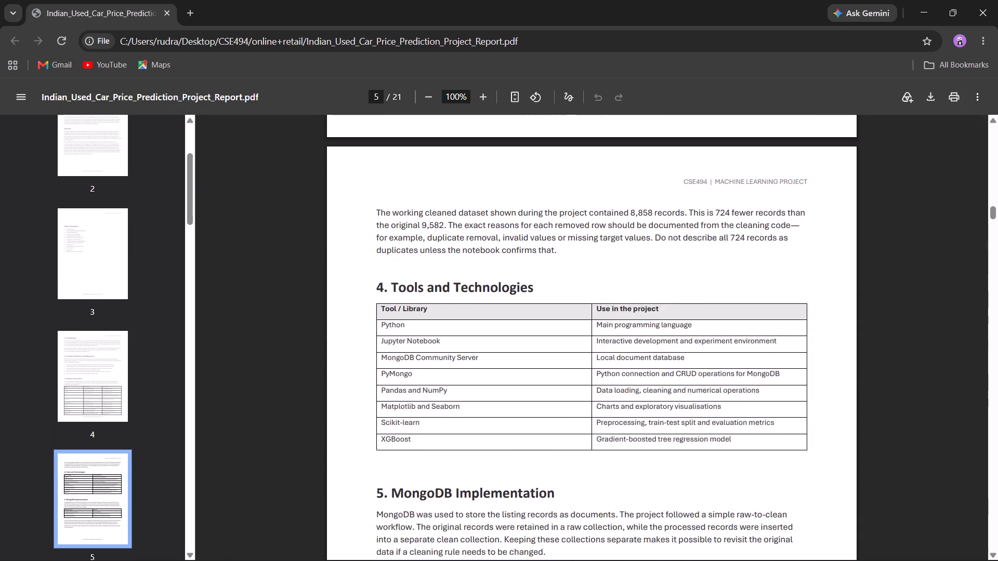
scroll(658, 390, down, 14)
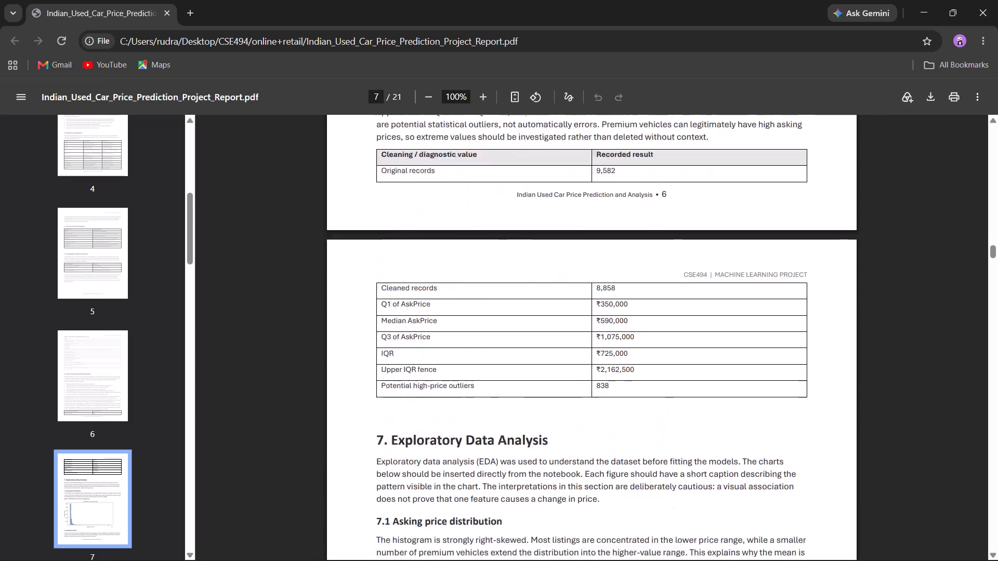
scroll(658, 390, down, 6)
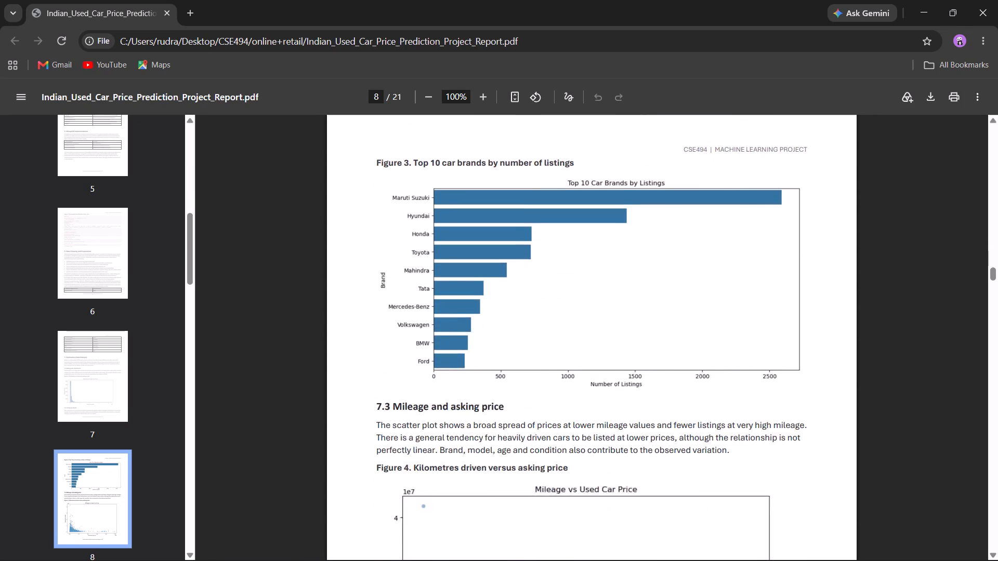
scroll(658, 390, down, 10)
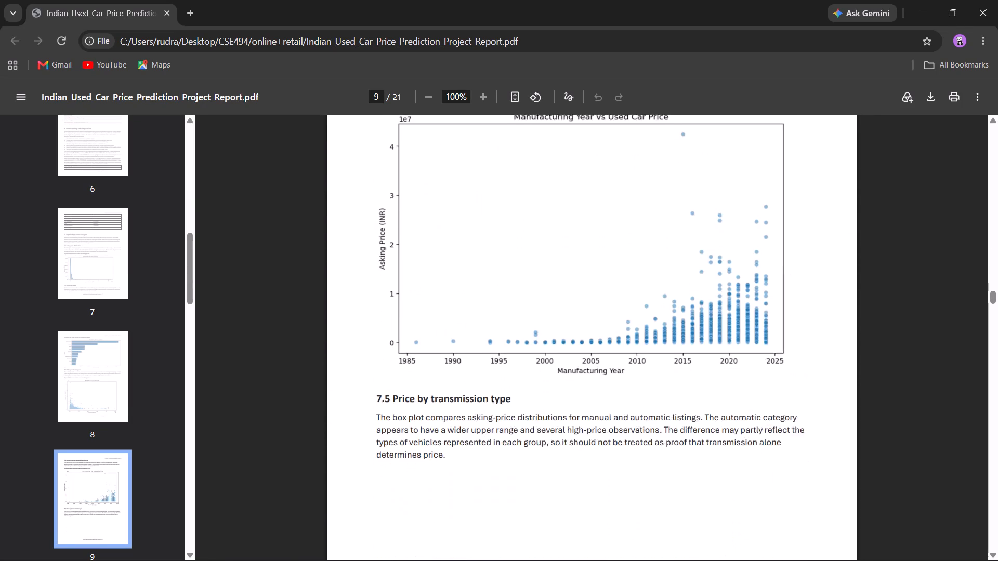
scroll(658, 390, down, 9)
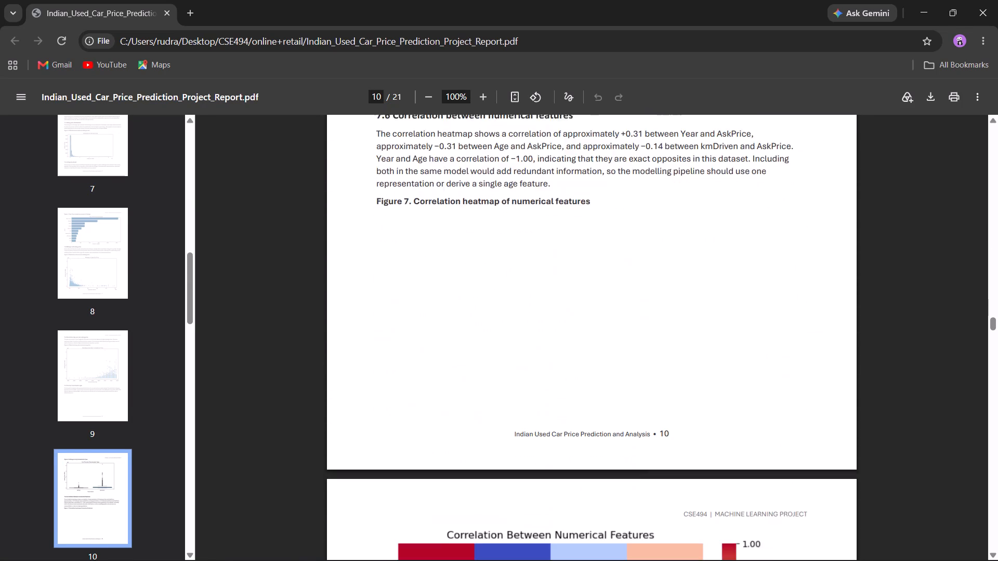
scroll(658, 390, down, 19)
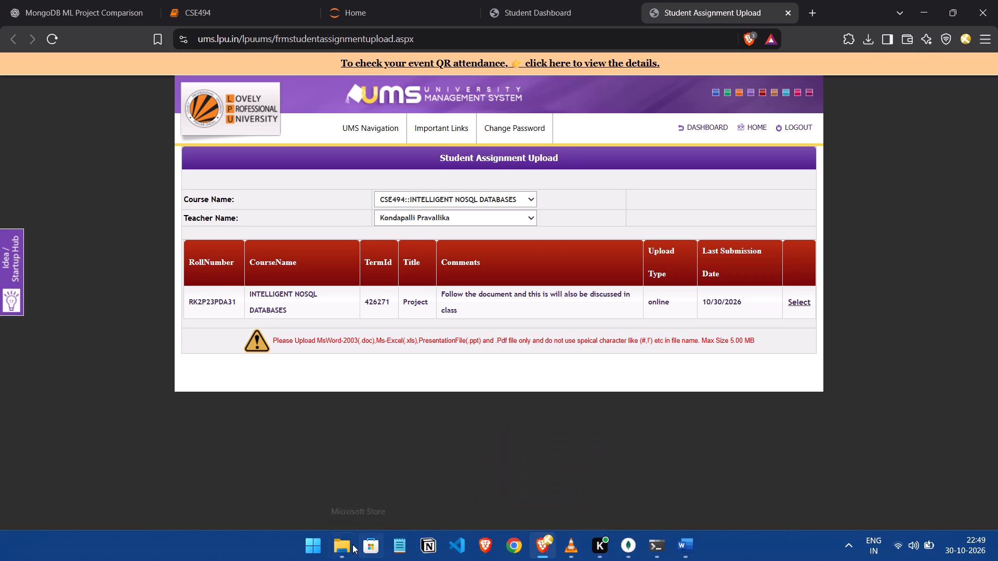
Switch to File Explorer and create a folder in online+retail named CSE494_CA2_ followed by the student's registration number.
click(348, 545)
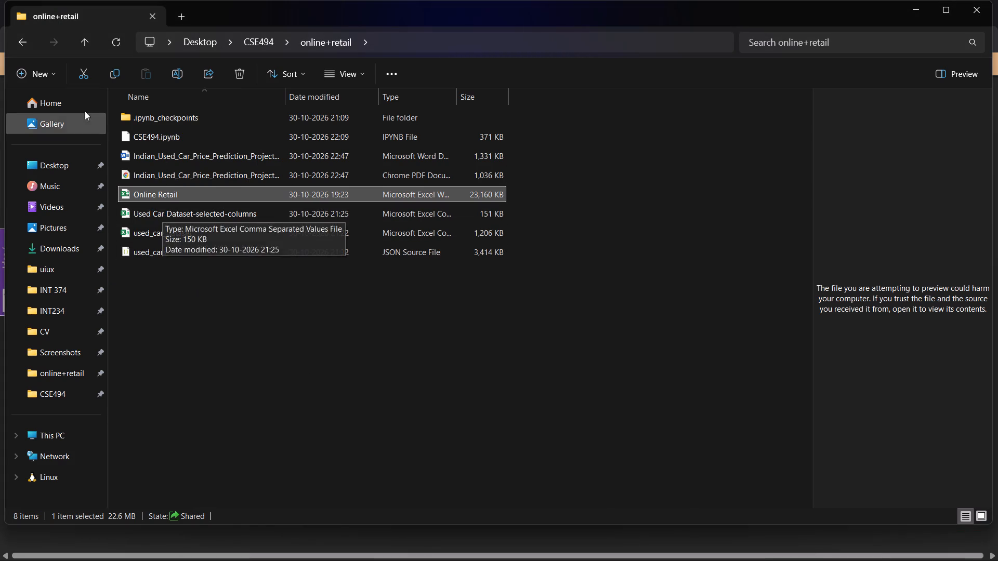
click(29, 64)
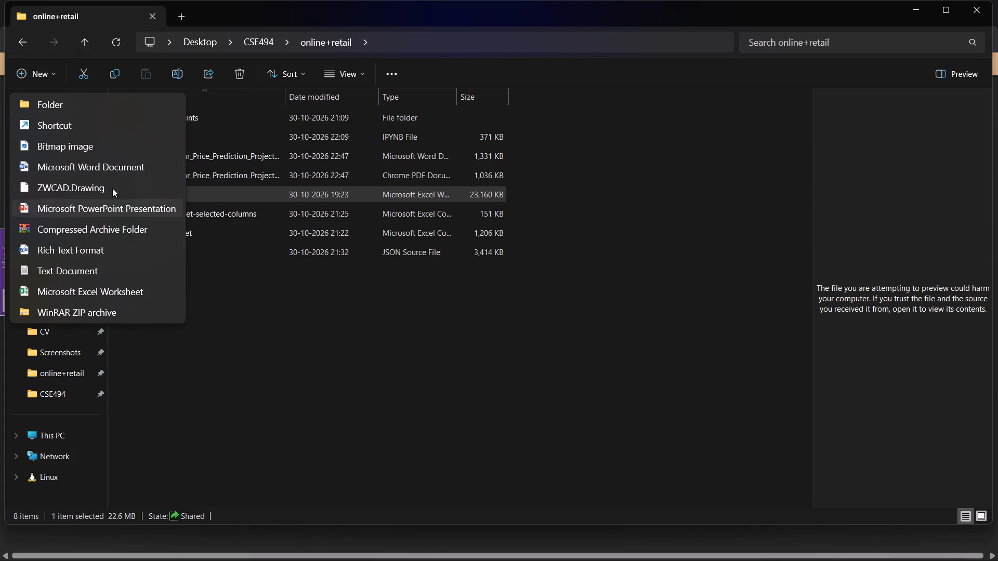
click(56, 111)
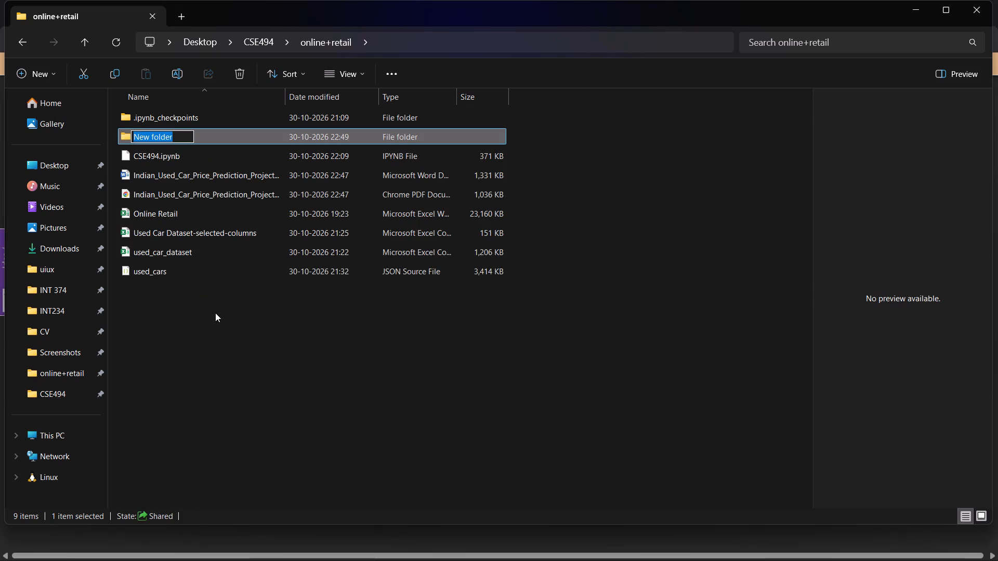
key(BackSpace)
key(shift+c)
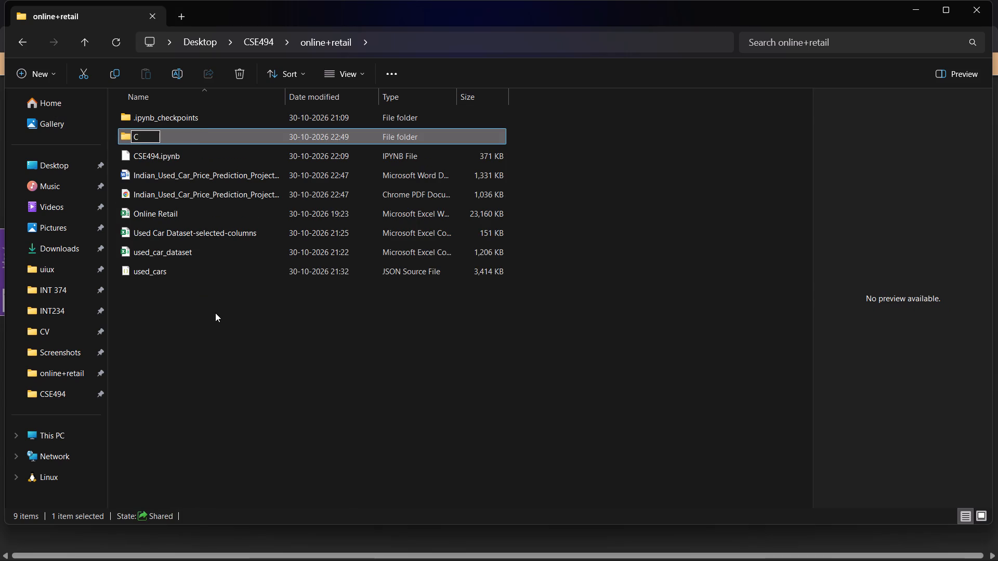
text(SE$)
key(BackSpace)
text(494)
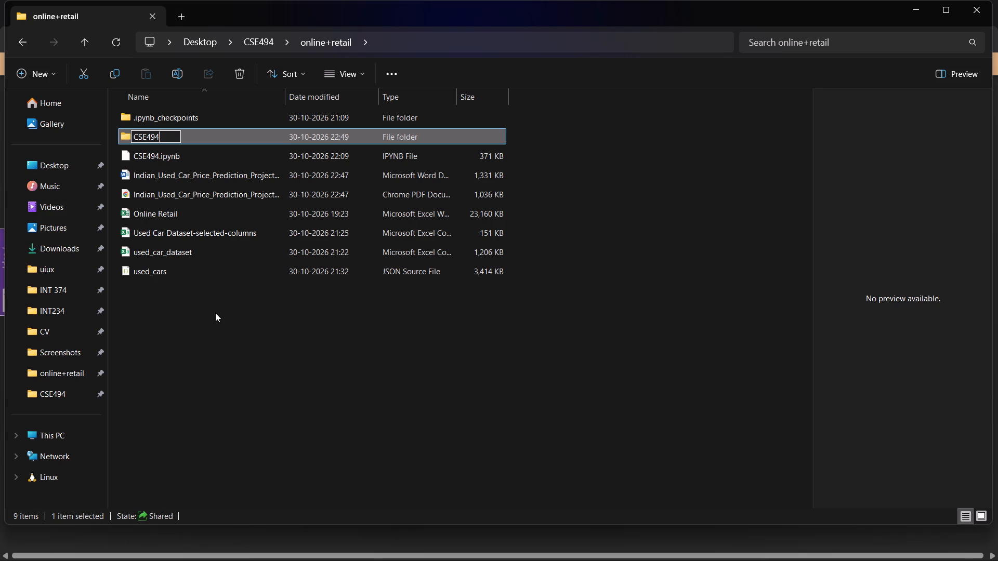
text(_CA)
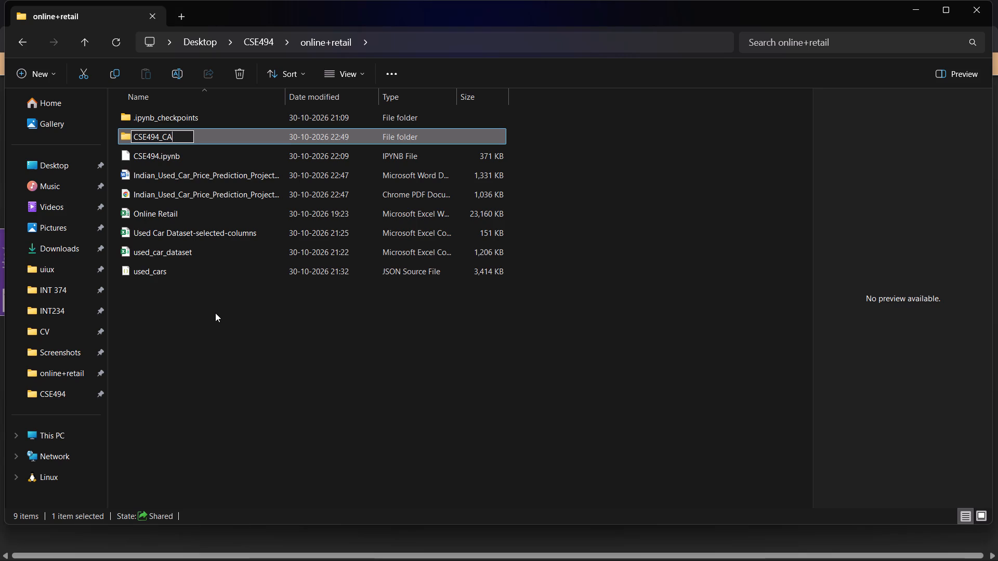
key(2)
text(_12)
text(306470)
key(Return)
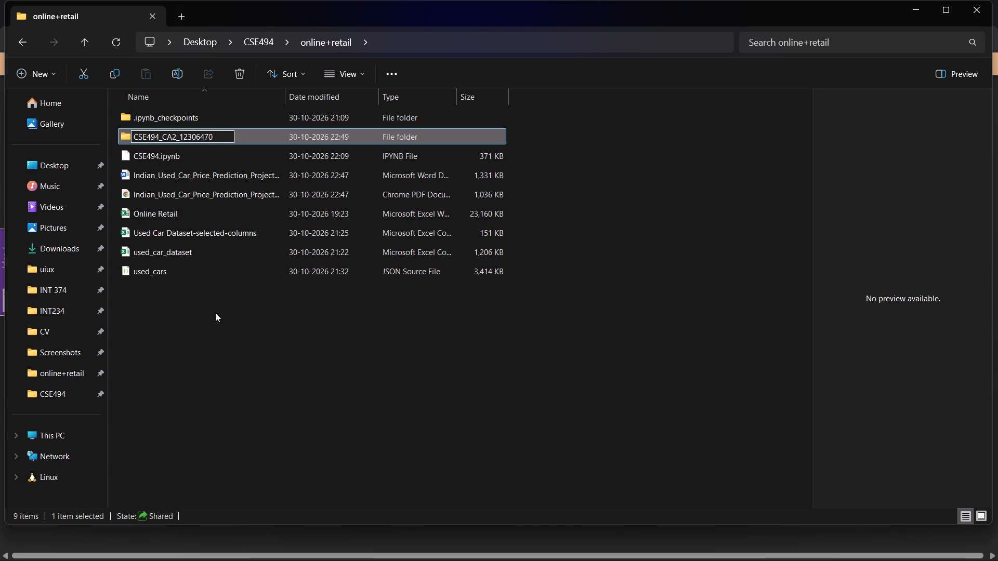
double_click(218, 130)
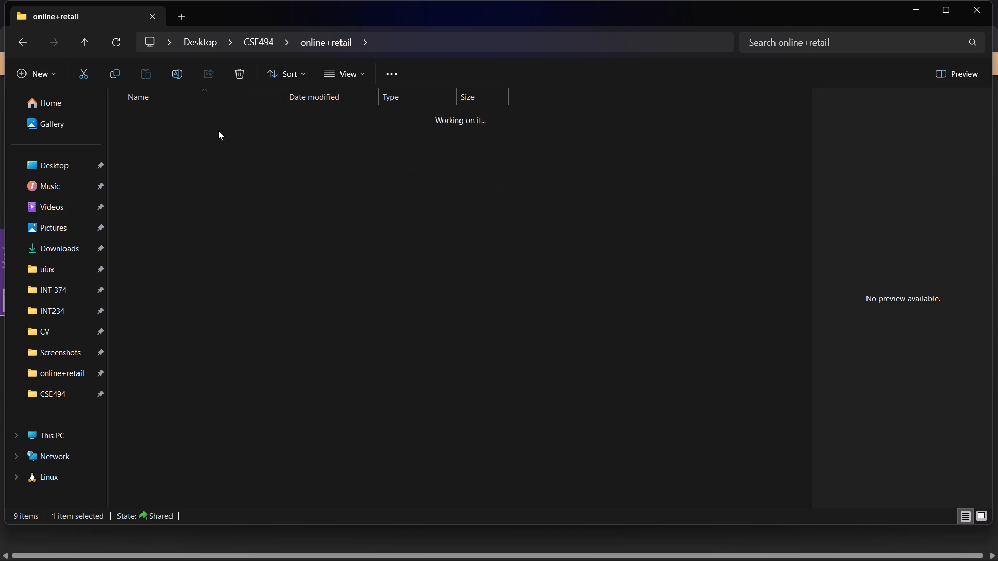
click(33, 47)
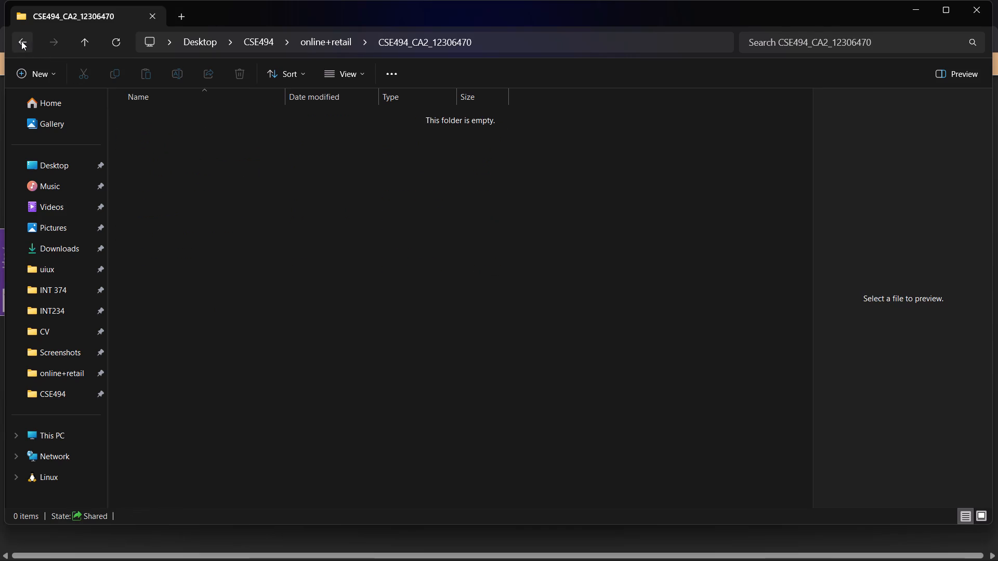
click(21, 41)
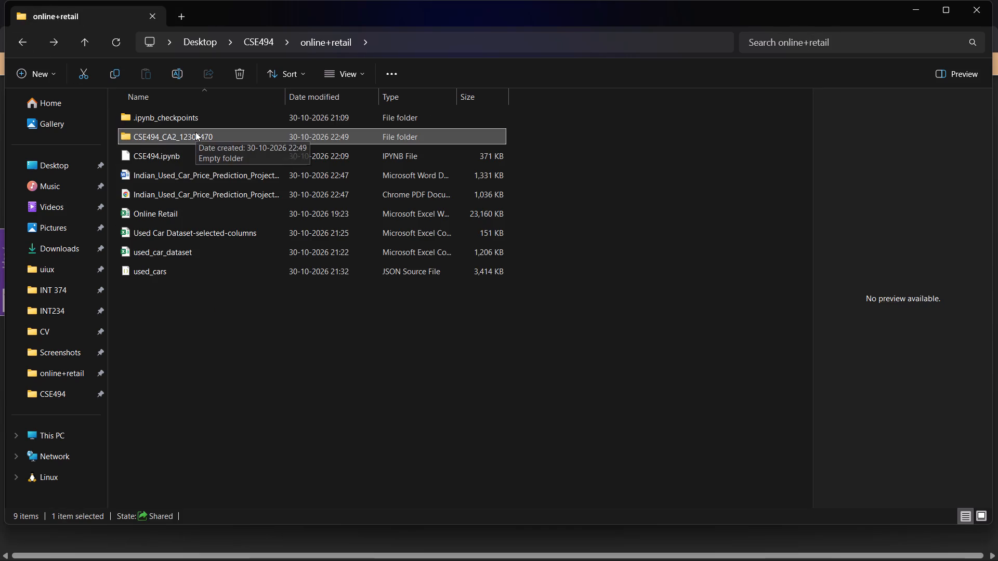
Move the CSE494.ipynb notebook from online+retail into the new CSE494_CA2 submission folder.
click(193, 153)
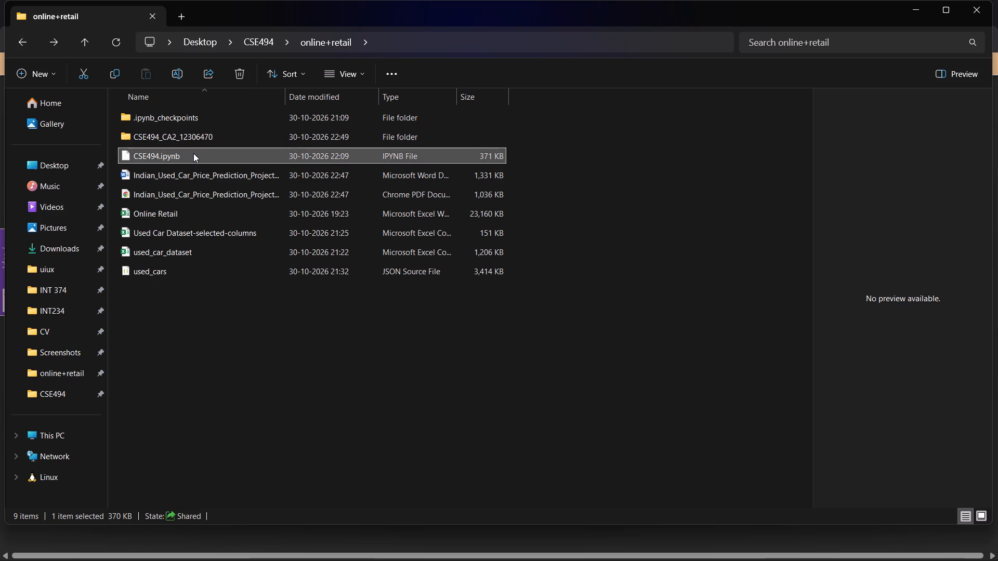
key(ctrl+x)
click(188, 138)
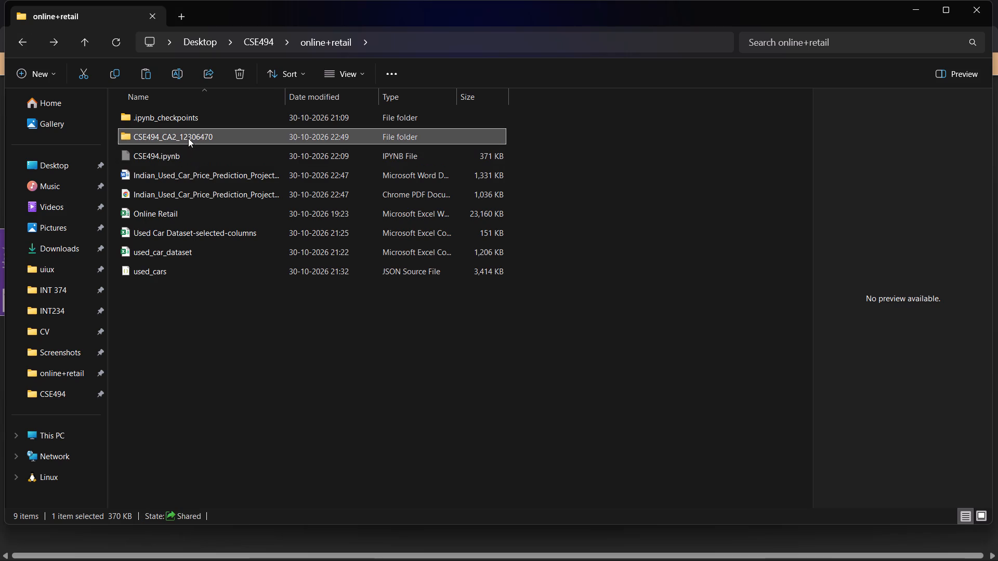
double_click(196, 138)
click(217, 158)
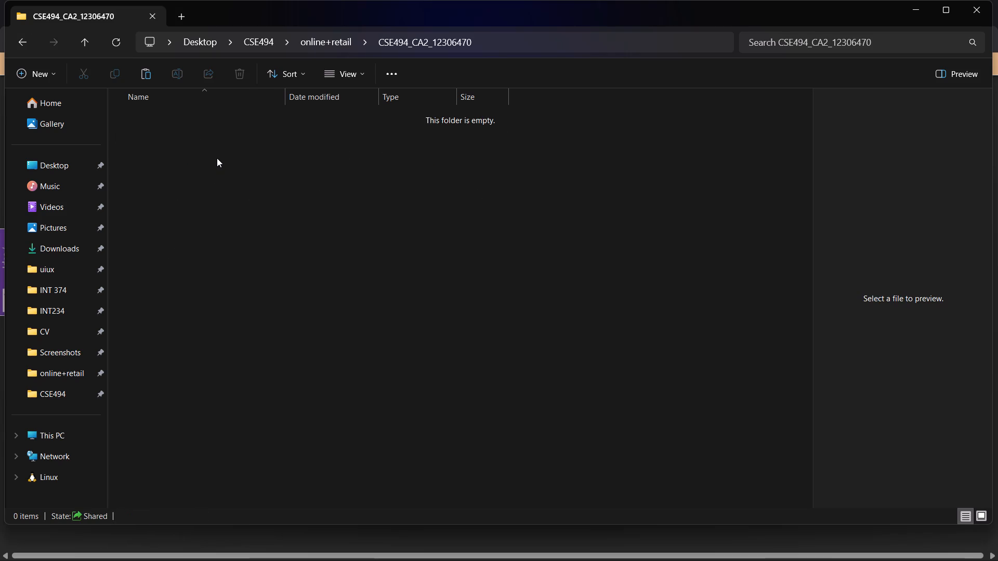
key(ctrl+v)
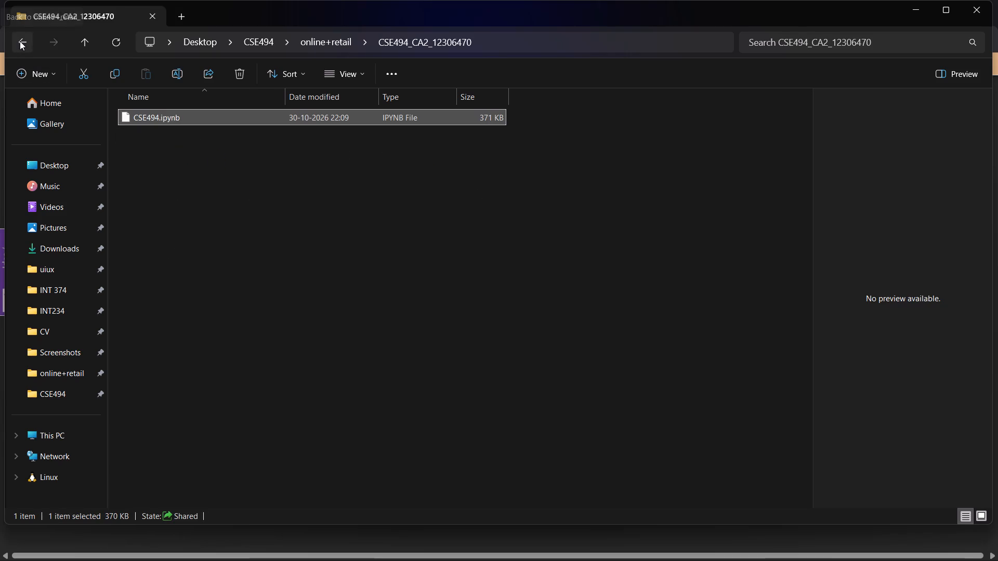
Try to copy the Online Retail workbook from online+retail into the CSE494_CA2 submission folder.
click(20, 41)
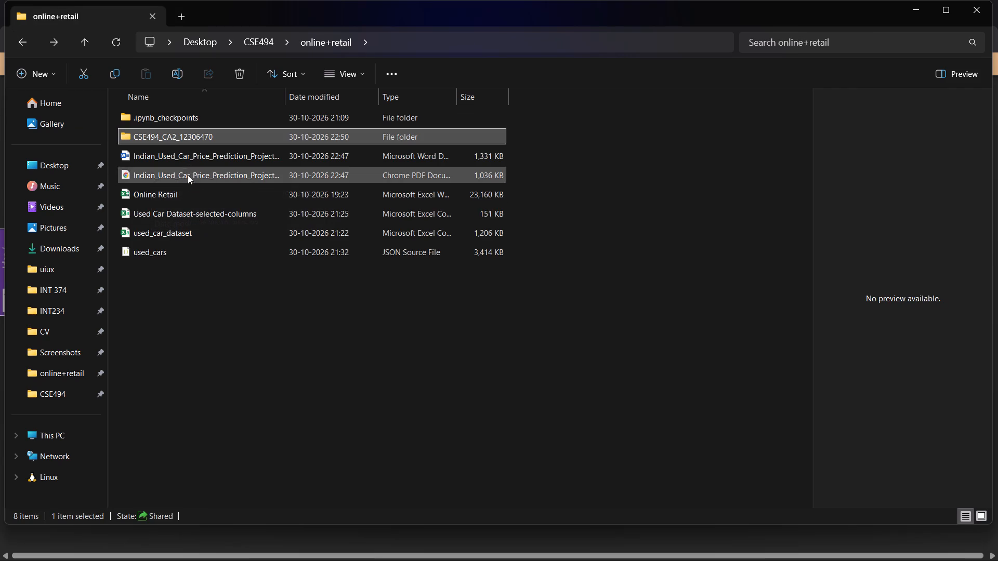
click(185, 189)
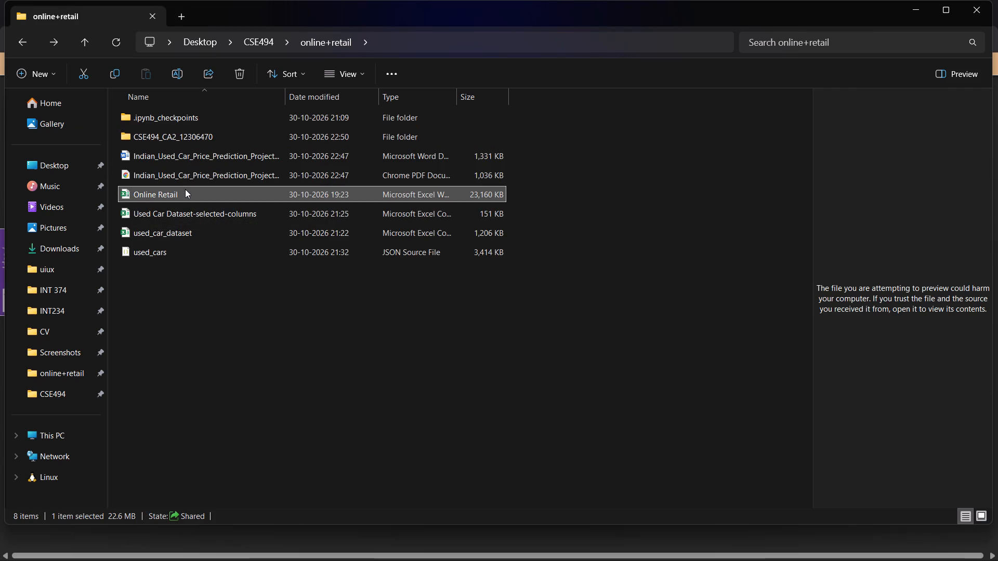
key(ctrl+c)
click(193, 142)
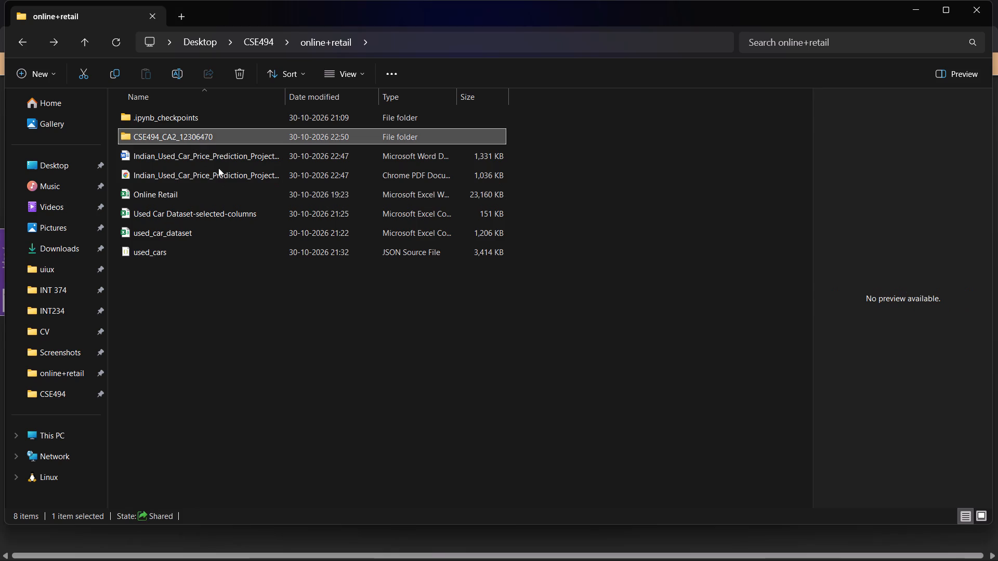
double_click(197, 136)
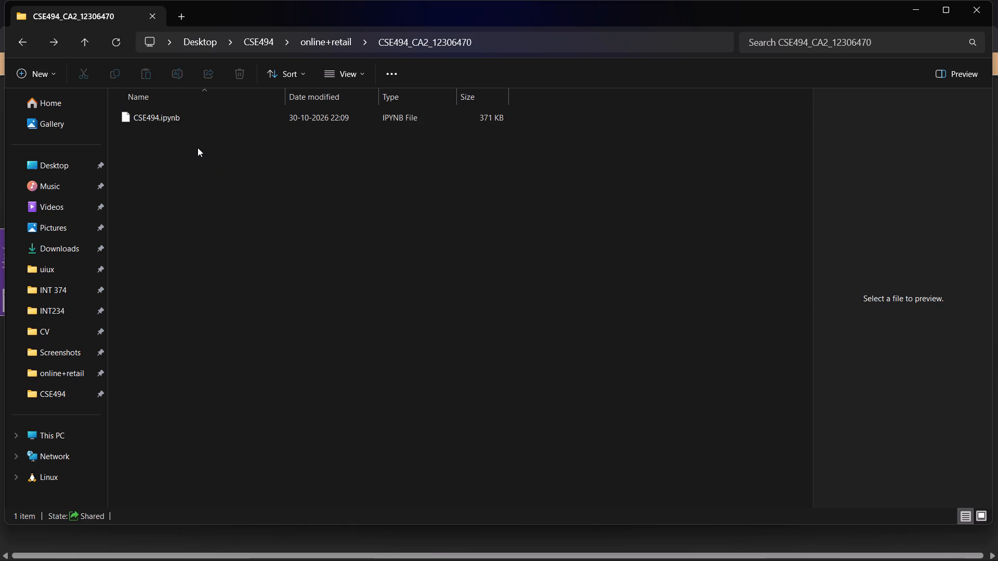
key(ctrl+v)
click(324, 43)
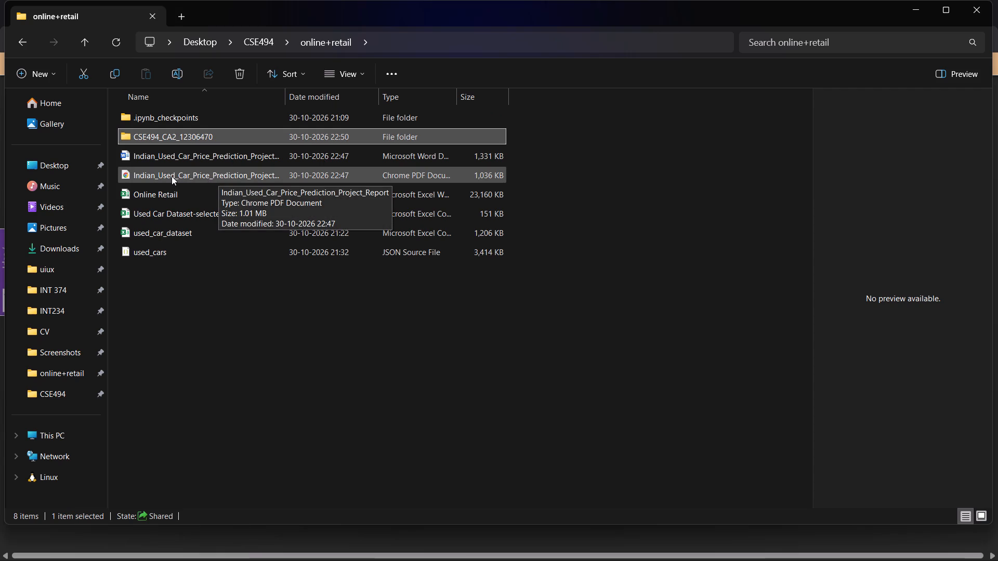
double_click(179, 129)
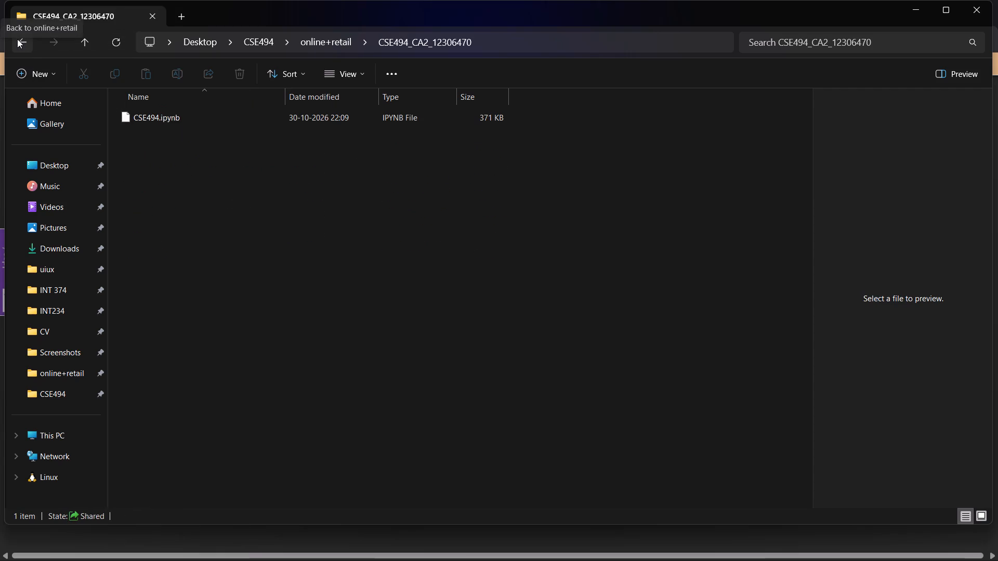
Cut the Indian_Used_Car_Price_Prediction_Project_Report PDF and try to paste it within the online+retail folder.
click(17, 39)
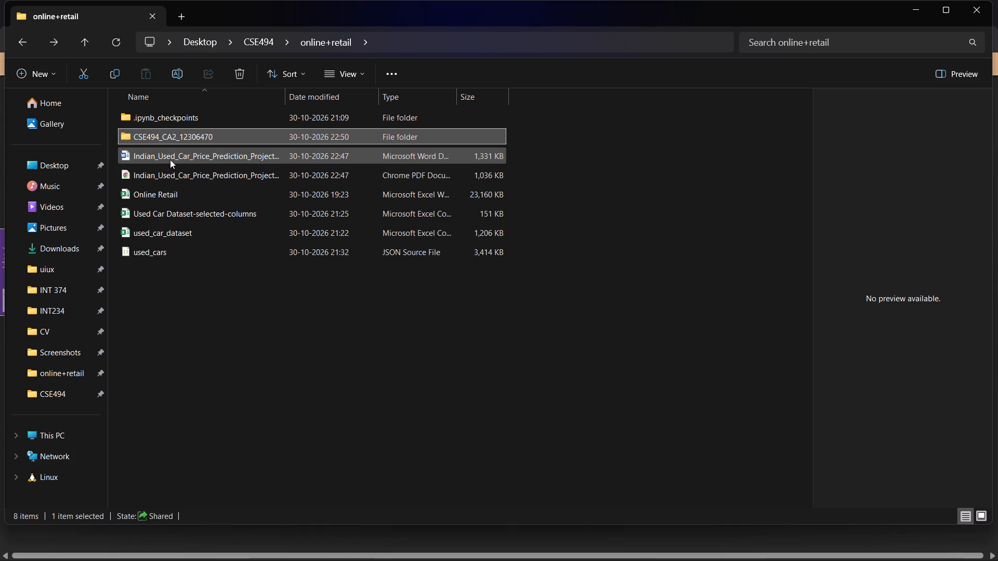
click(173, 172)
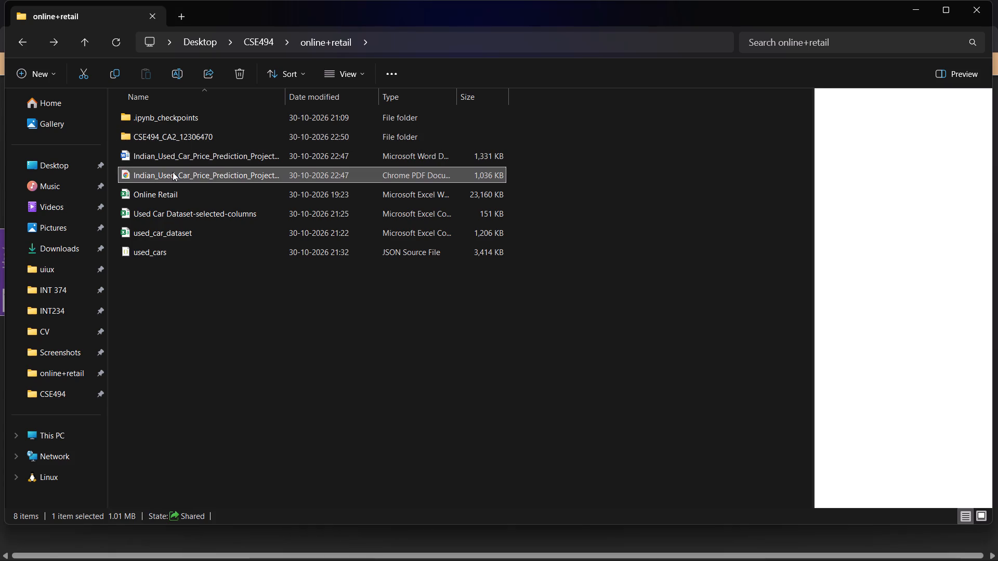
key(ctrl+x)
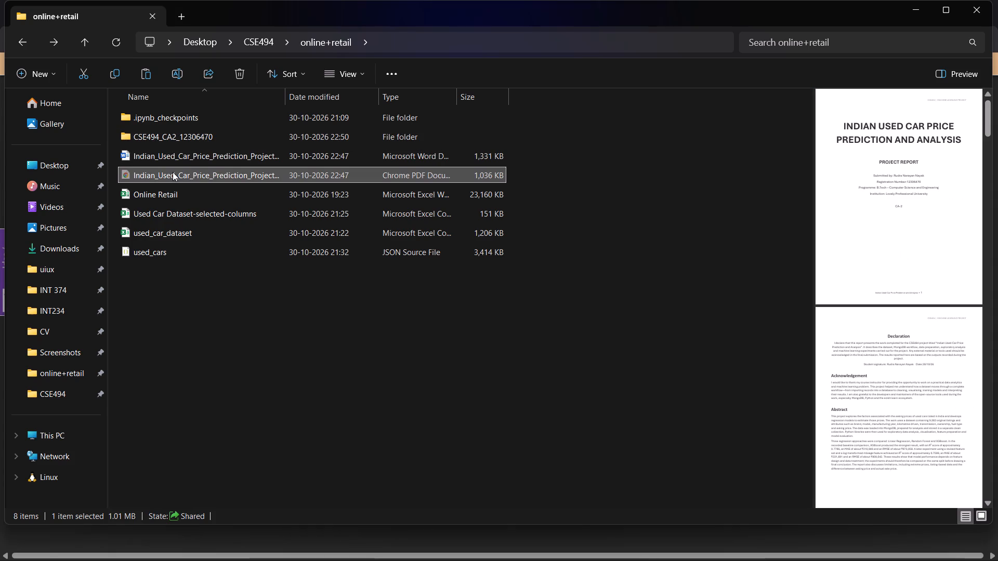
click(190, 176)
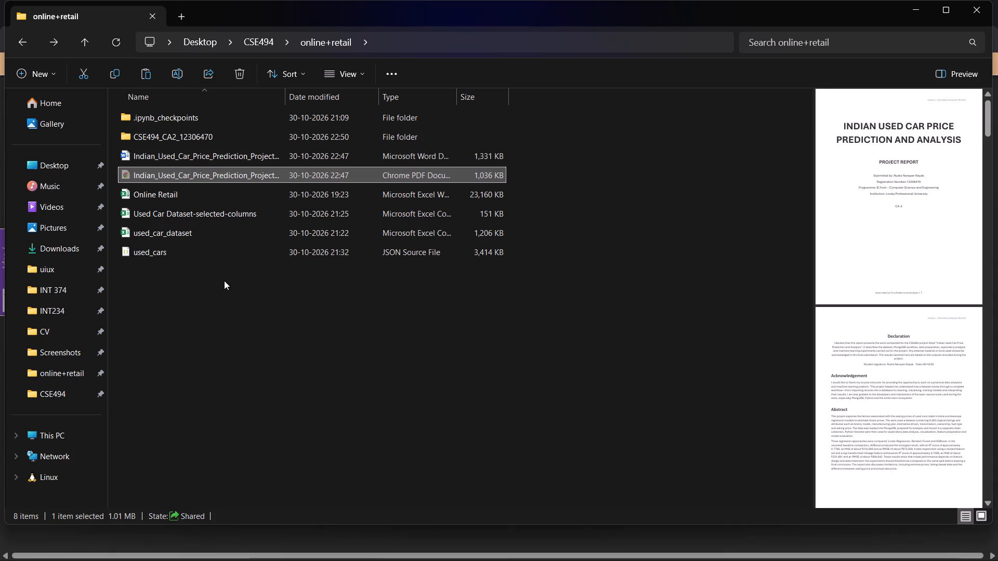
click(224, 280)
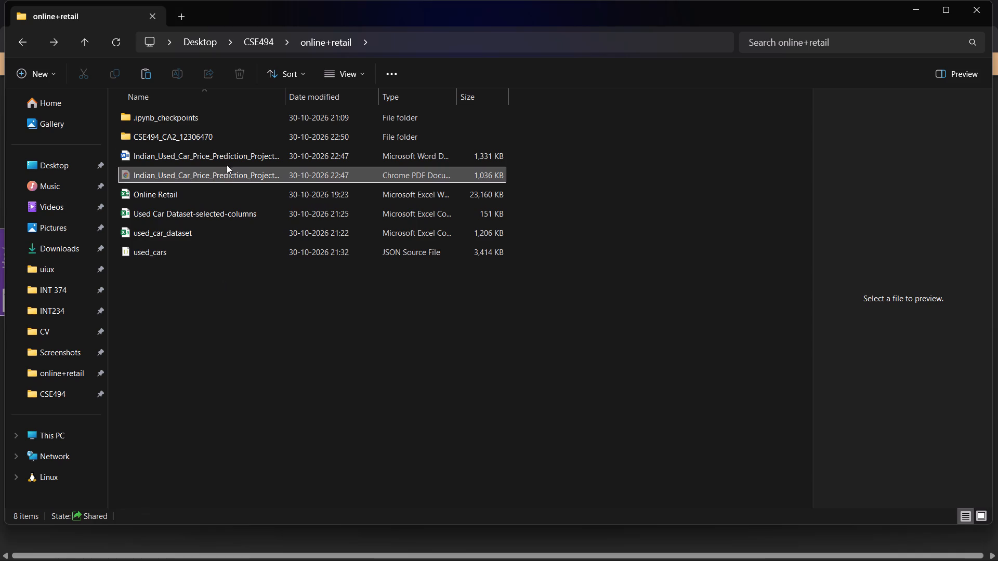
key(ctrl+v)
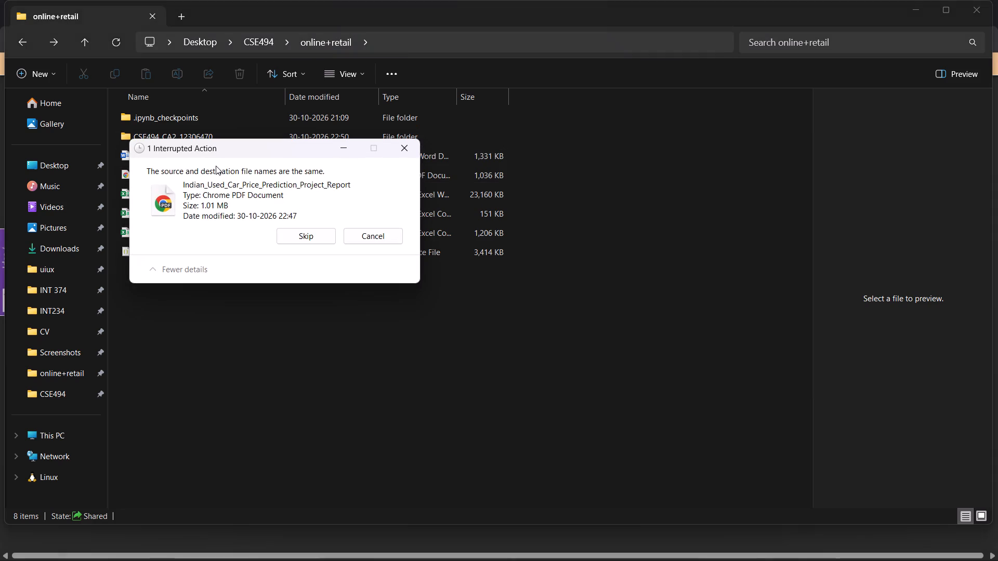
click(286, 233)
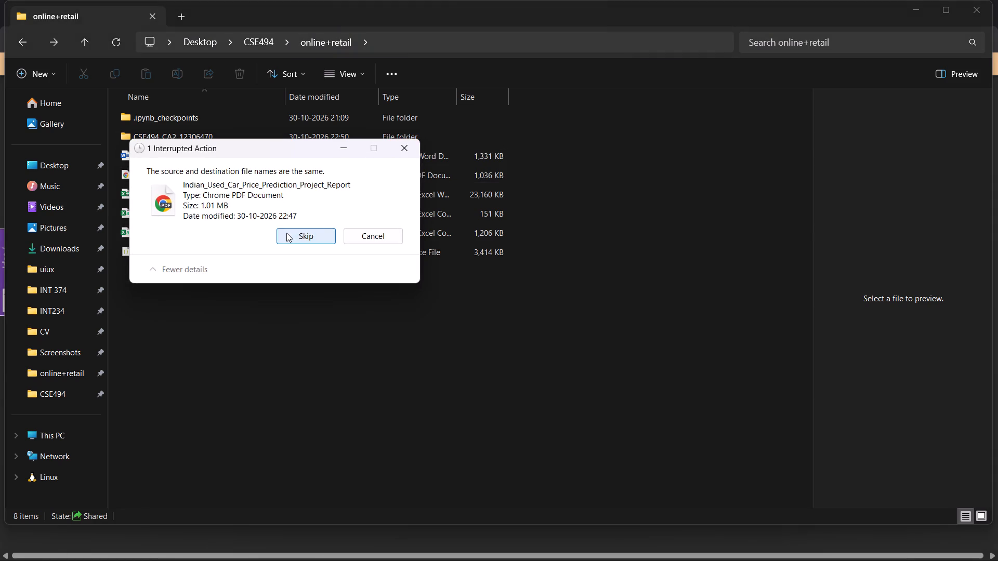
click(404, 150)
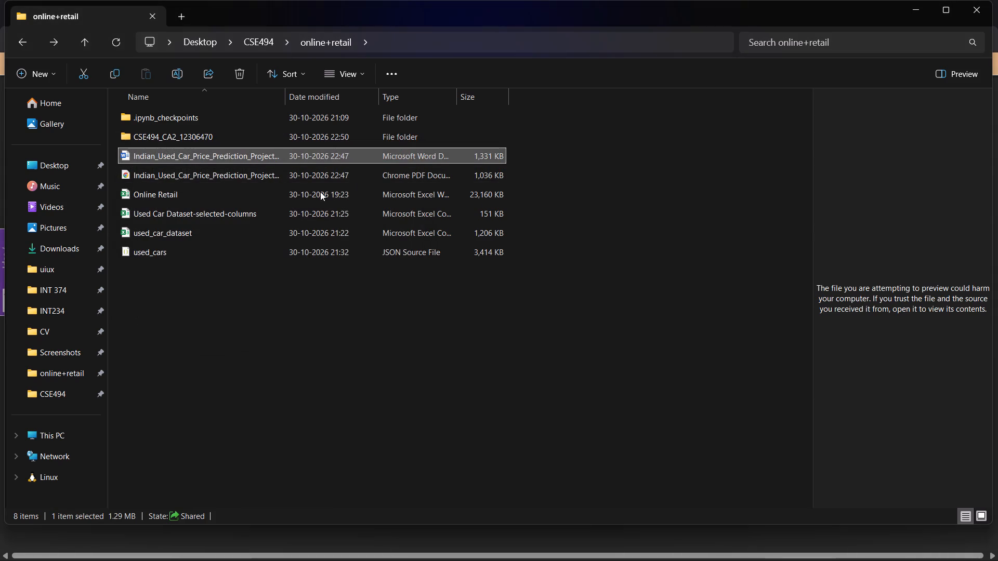
Copy the Indian_Used_Car_Price_Prediction_Project_Report PDF from online+retail into the CSE494_CA2 submission folder.
click(239, 179)
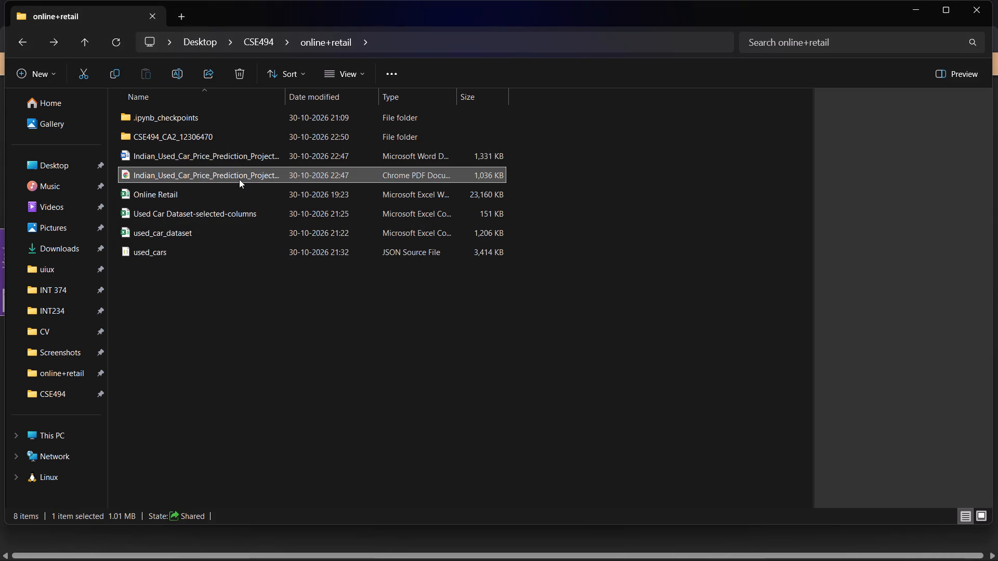
key(ctrl+c)
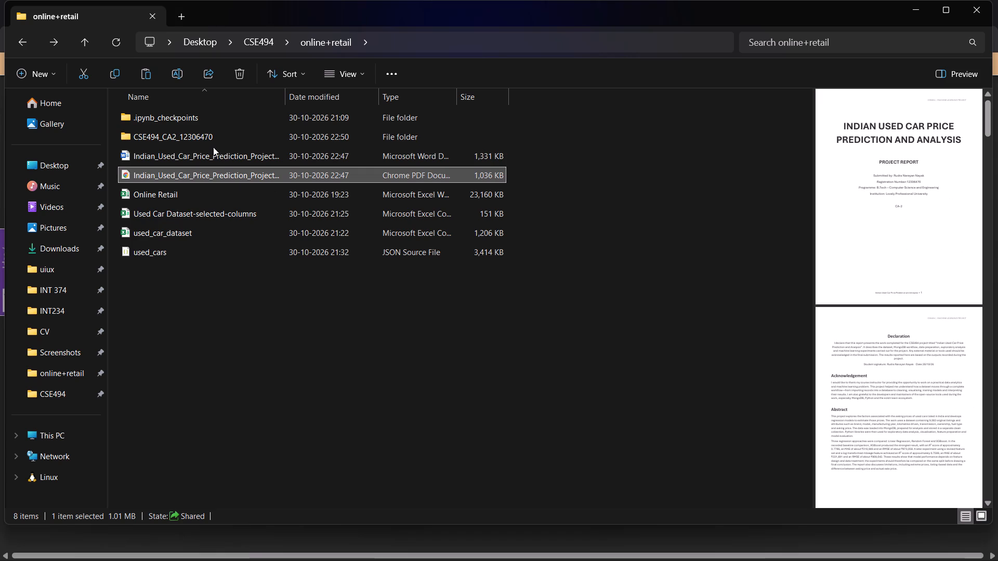
click(196, 137)
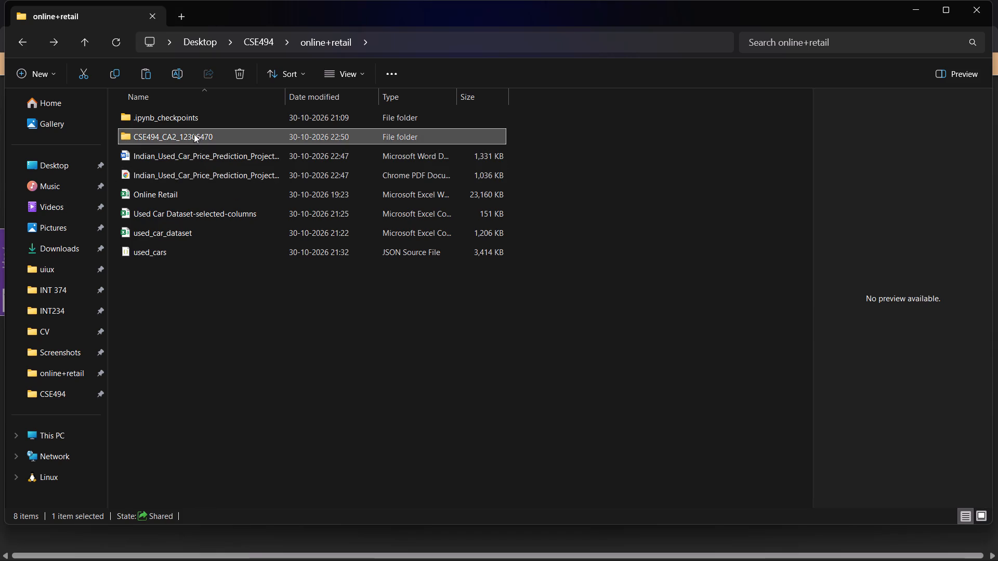
double_click(192, 132)
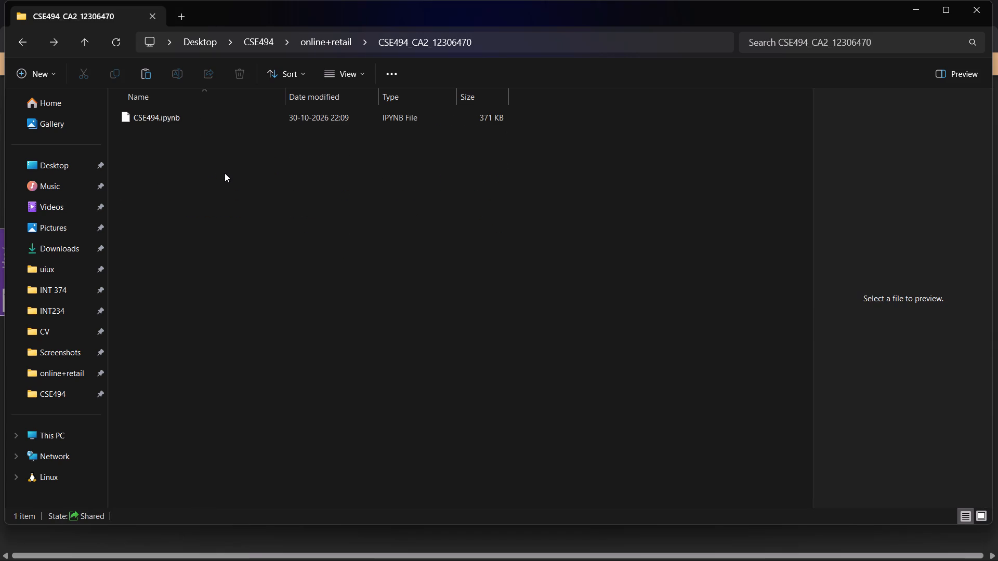
key(ctrl+v)
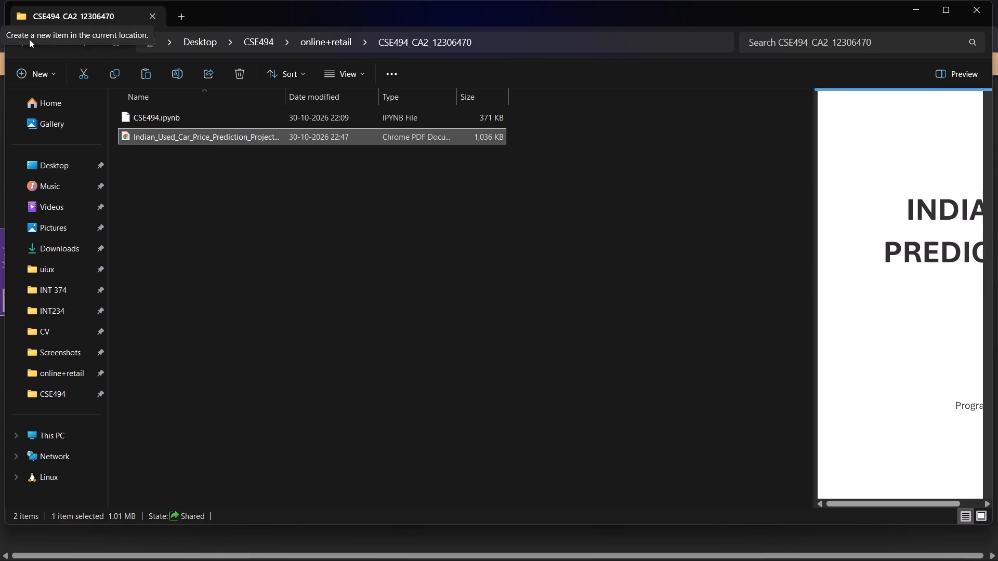
Copy the used_car_dataset file from online+retail into the CSE494_CA2 submission folder.
click(29, 37)
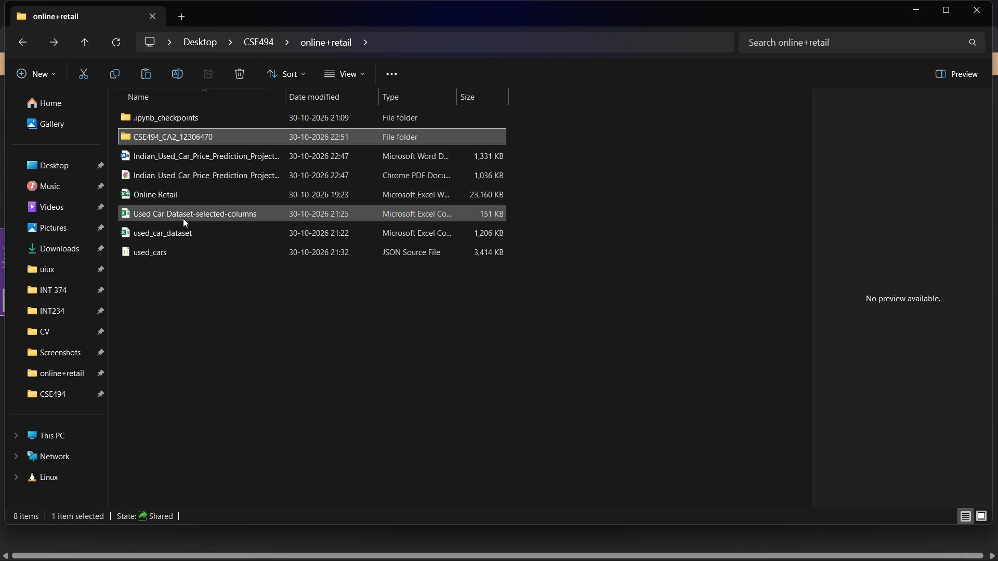
click(165, 233)
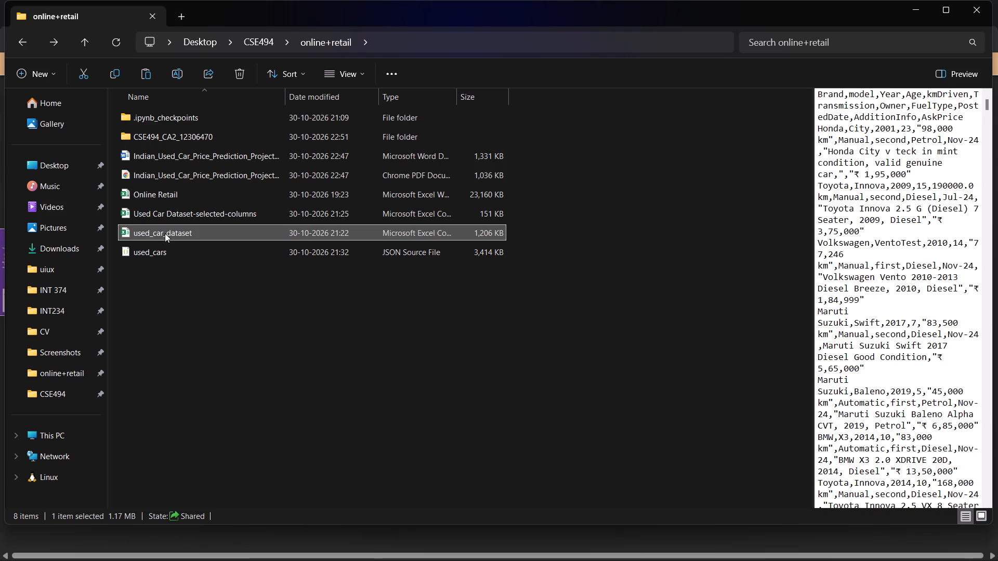
key(ctrl+c)
click(159, 138)
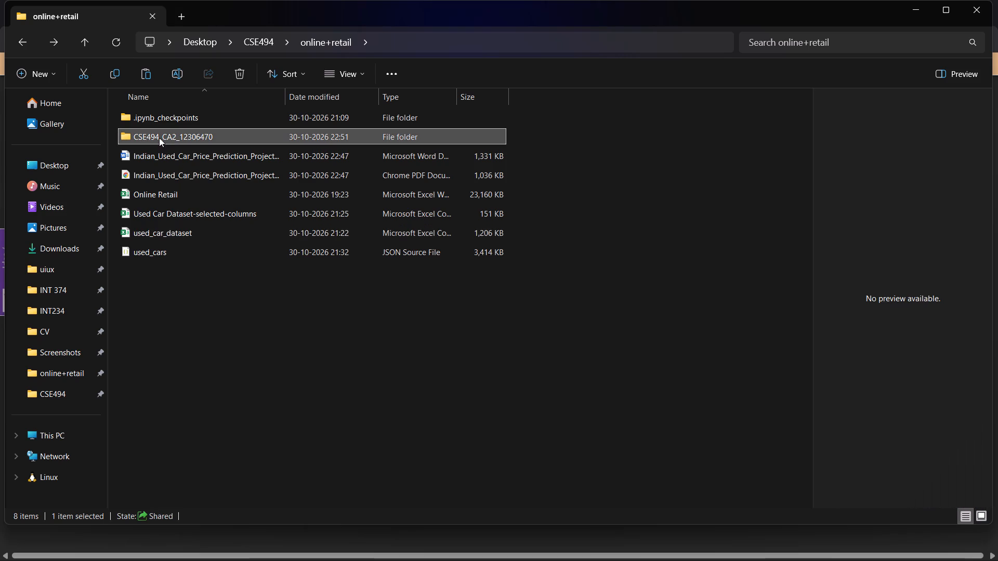
double_click(185, 132)
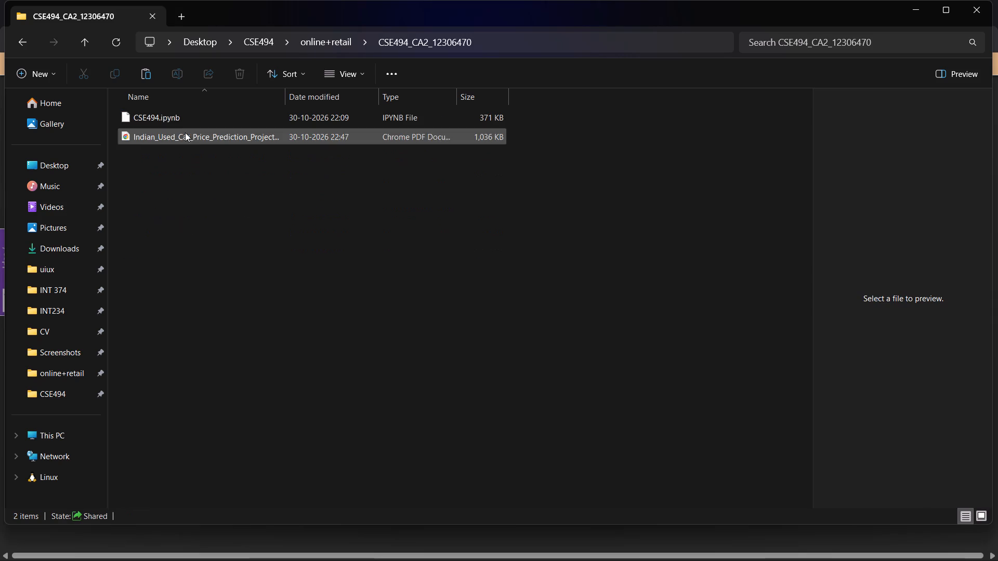
key(ctrl+v)
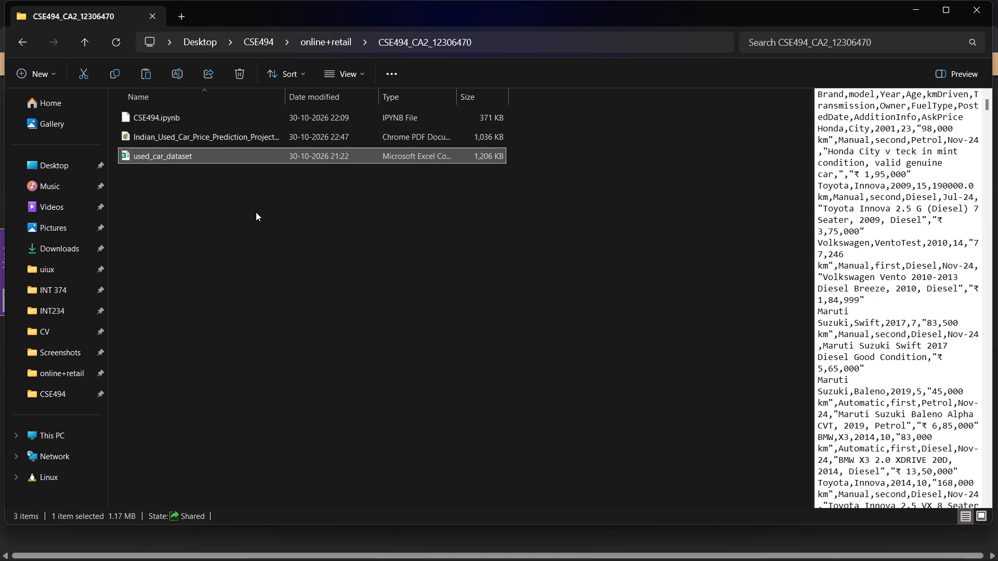
click(256, 212)
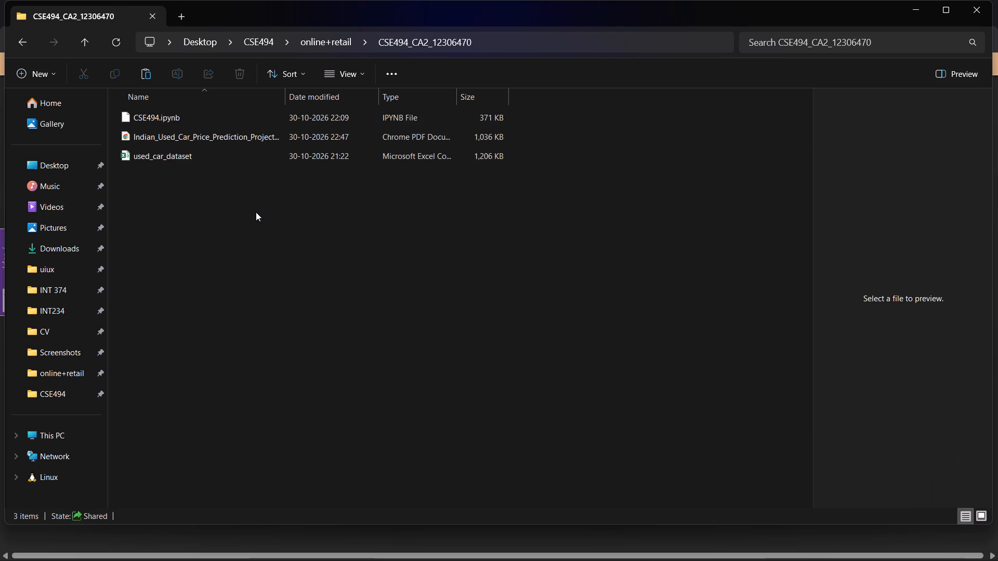
Compress the CSE494_CA2 submission folder into a ZIP file in online+retail, keeping the suggested name, and check the archive's contents.
click(28, 41)
right_click(176, 135)
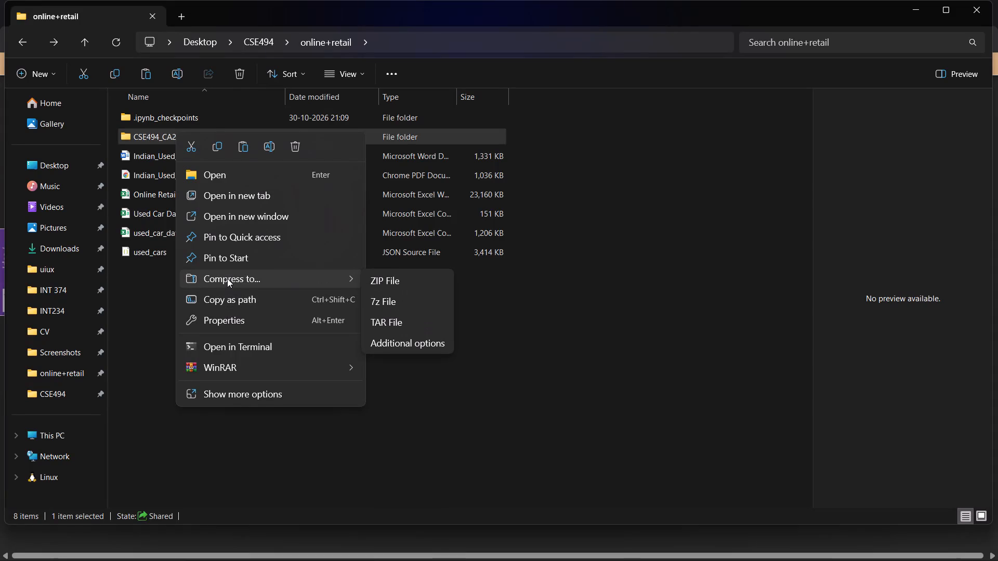
click(387, 280)
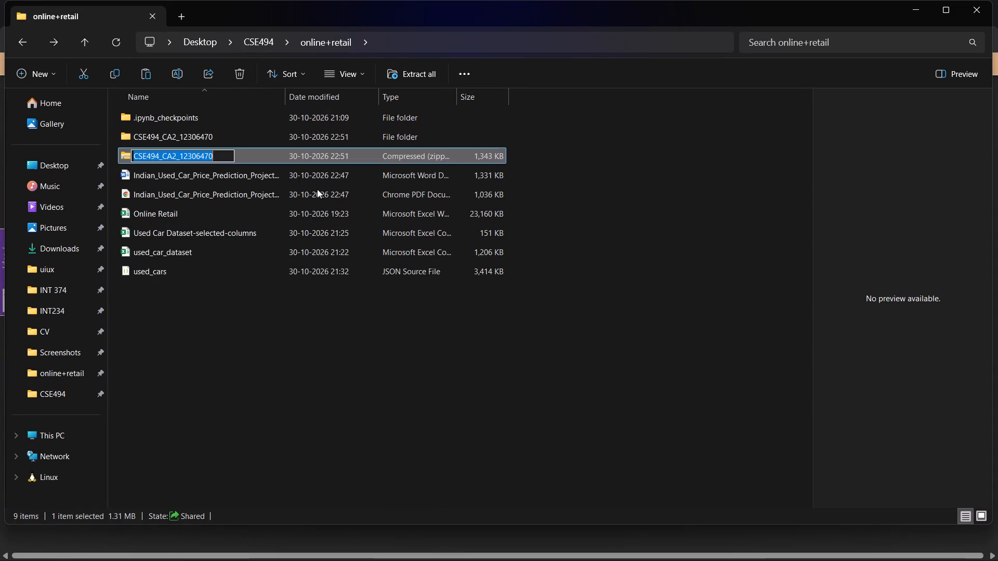
click(260, 159)
double_click(260, 159)
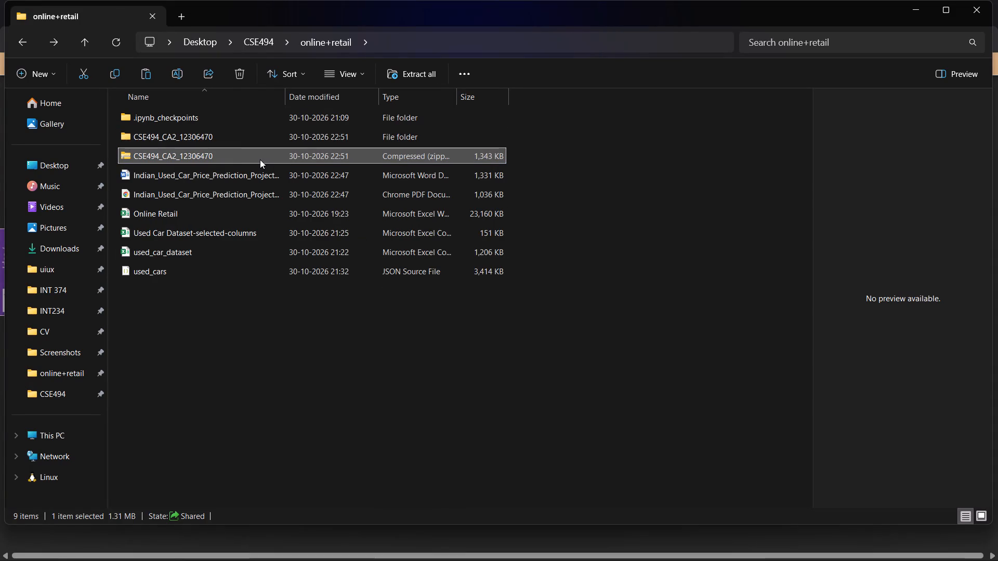
click(23, 46)
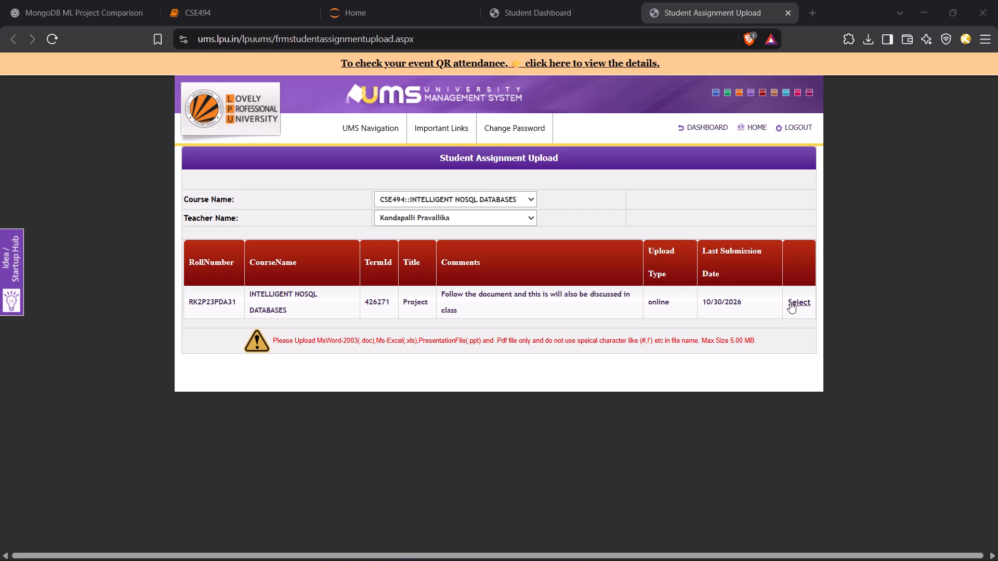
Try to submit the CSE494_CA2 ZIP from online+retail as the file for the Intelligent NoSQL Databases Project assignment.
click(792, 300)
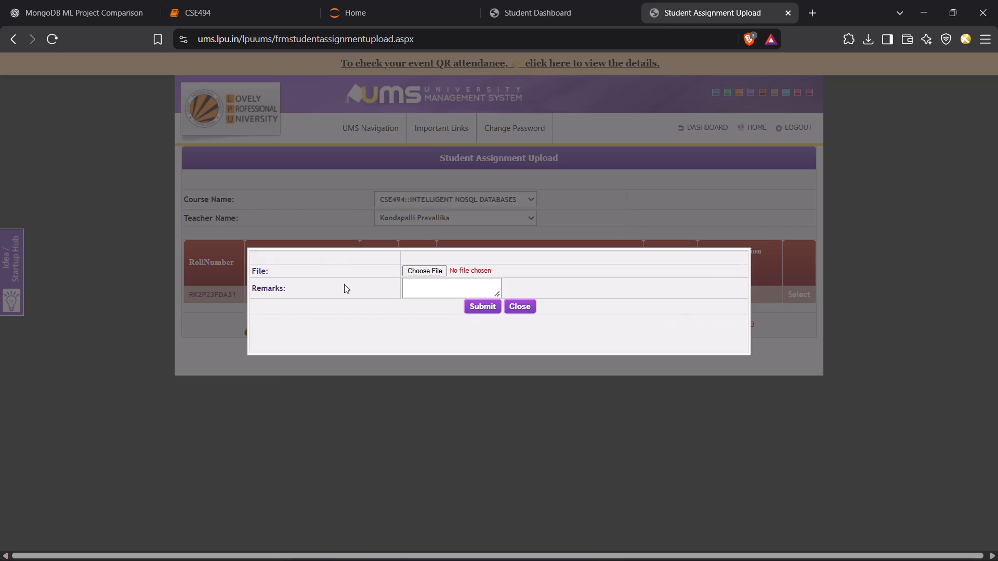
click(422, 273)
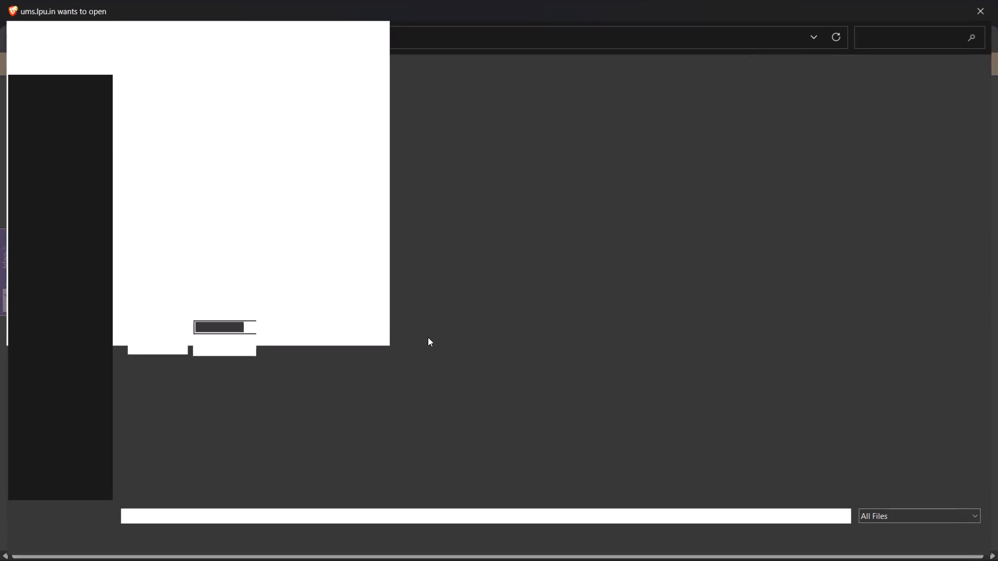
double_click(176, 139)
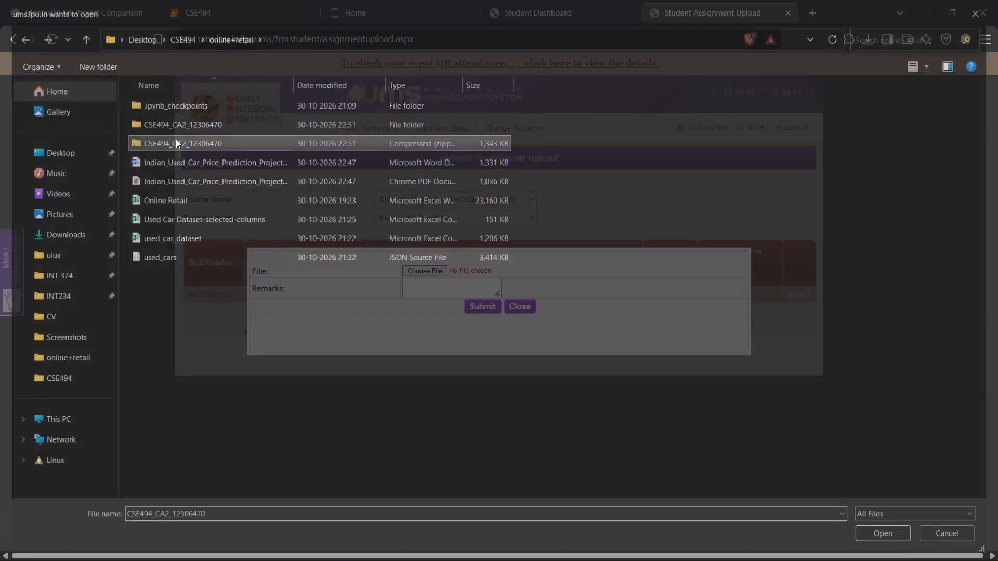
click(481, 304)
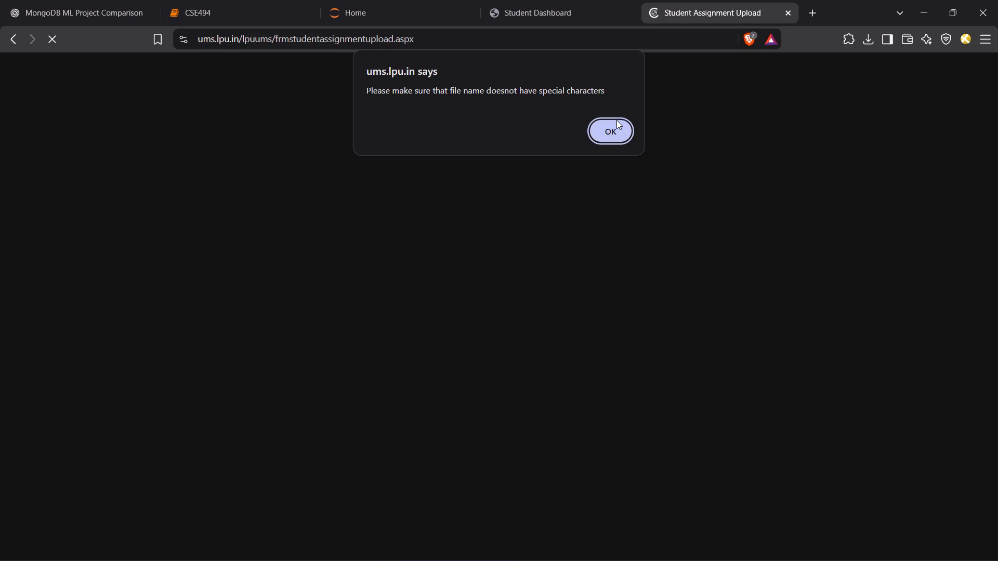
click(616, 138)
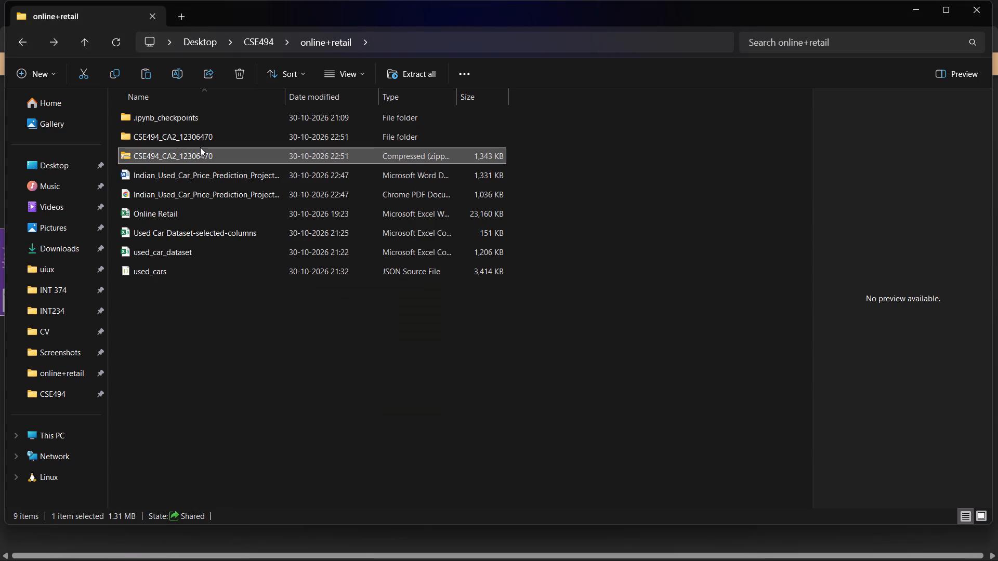
Rename the CSE494_CA2 ZIP in the online+retail folder to only the student registration number, without underscores.
click(204, 151)
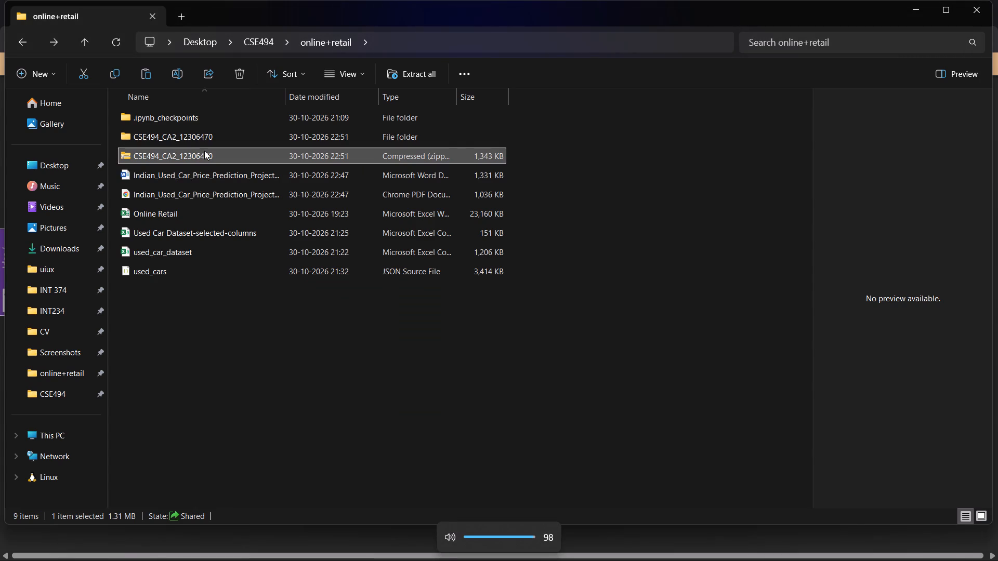
key(F2)
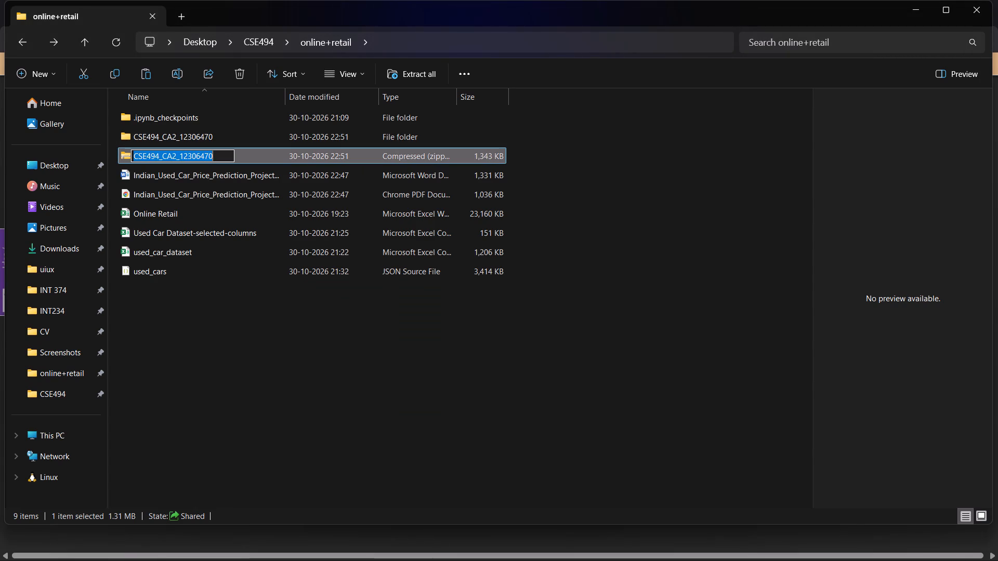
key(BackSpace)
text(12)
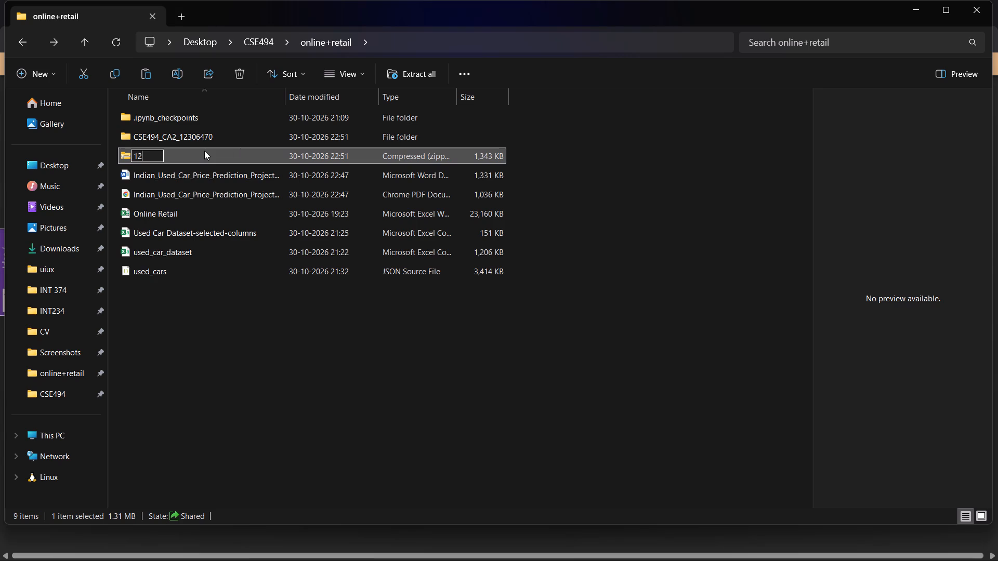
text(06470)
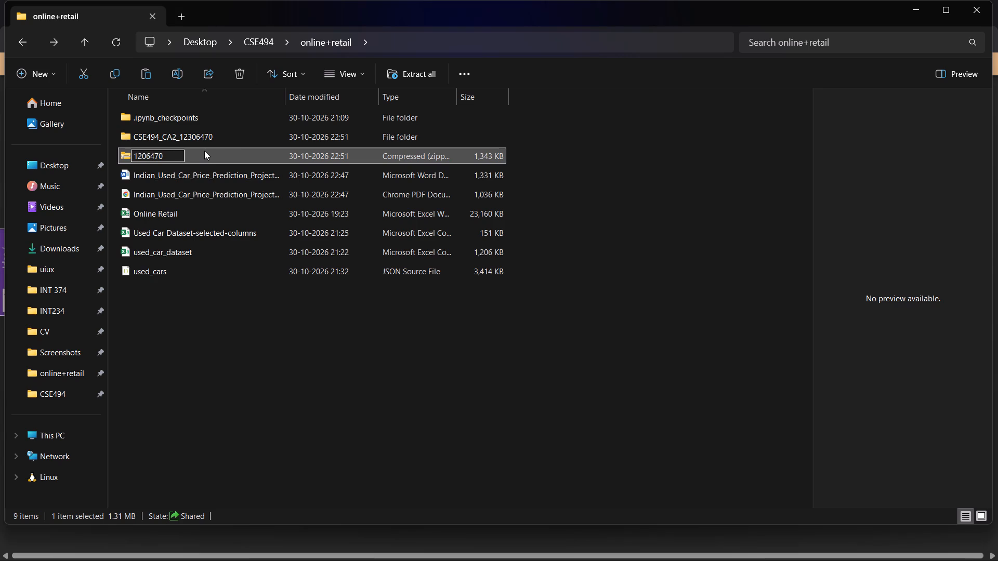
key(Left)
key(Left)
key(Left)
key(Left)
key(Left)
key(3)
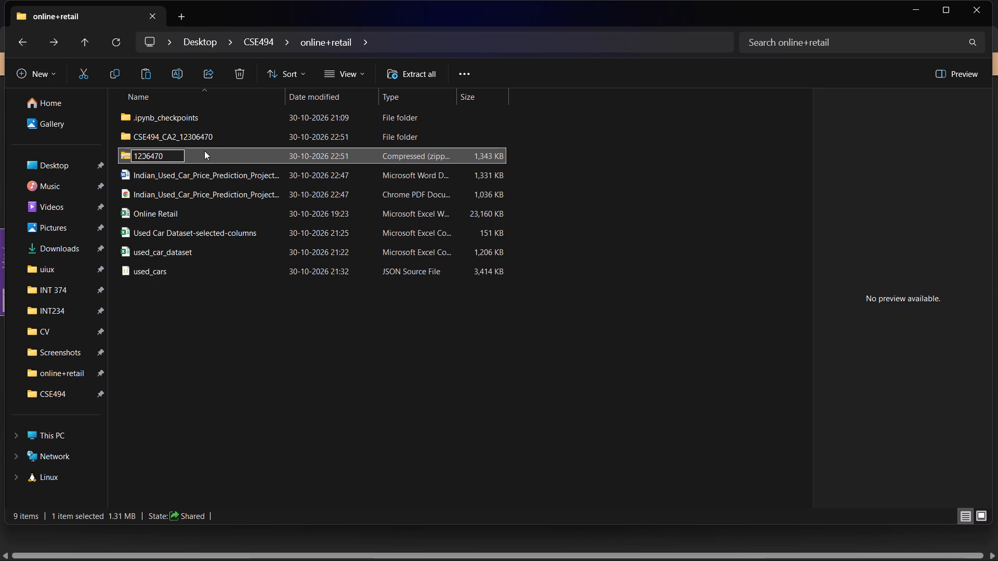
click(204, 151)
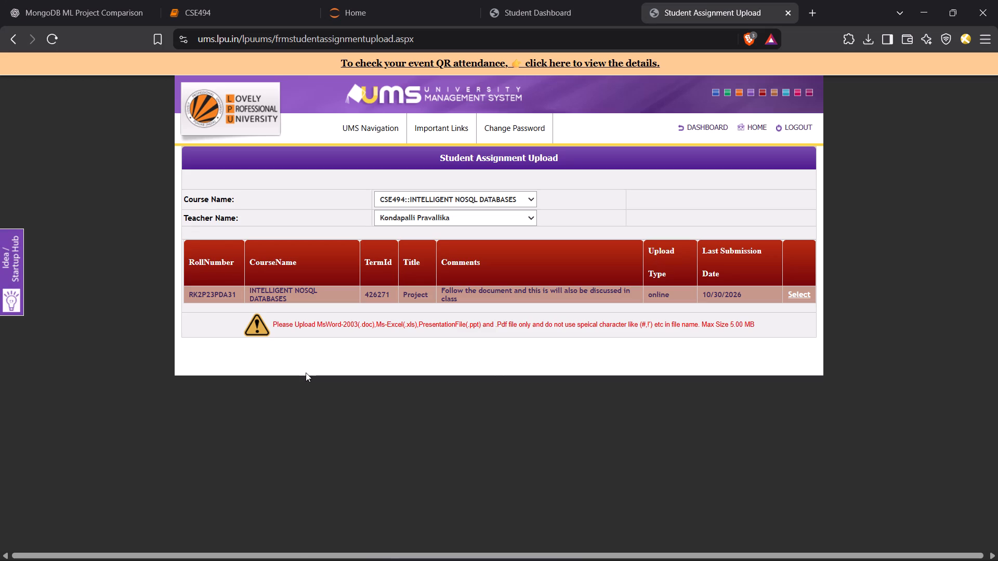
Reopen the upload form for the Intelligent NoSQL Databases Project assignment in Brave and browse for its file.
click(805, 292)
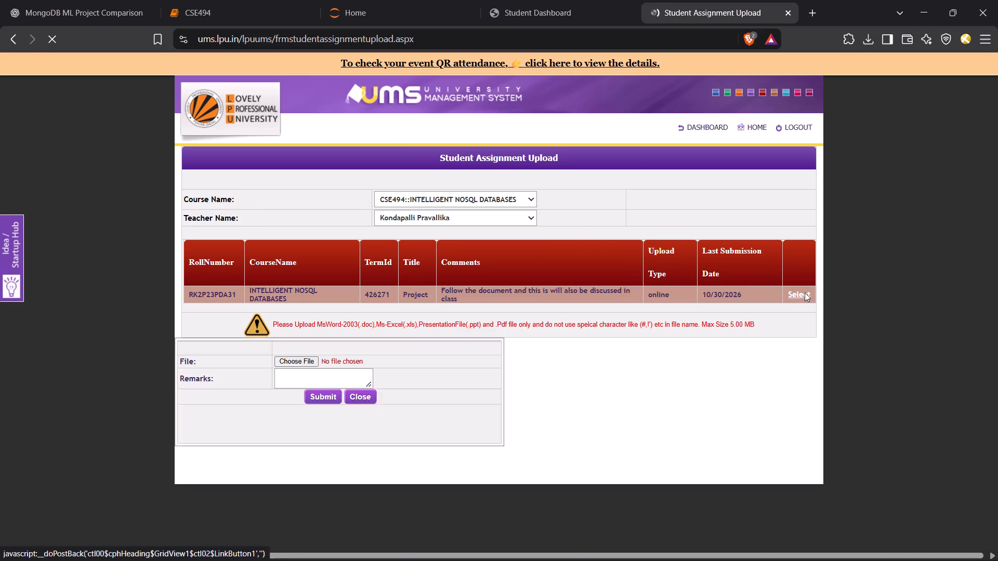
click(436, 269)
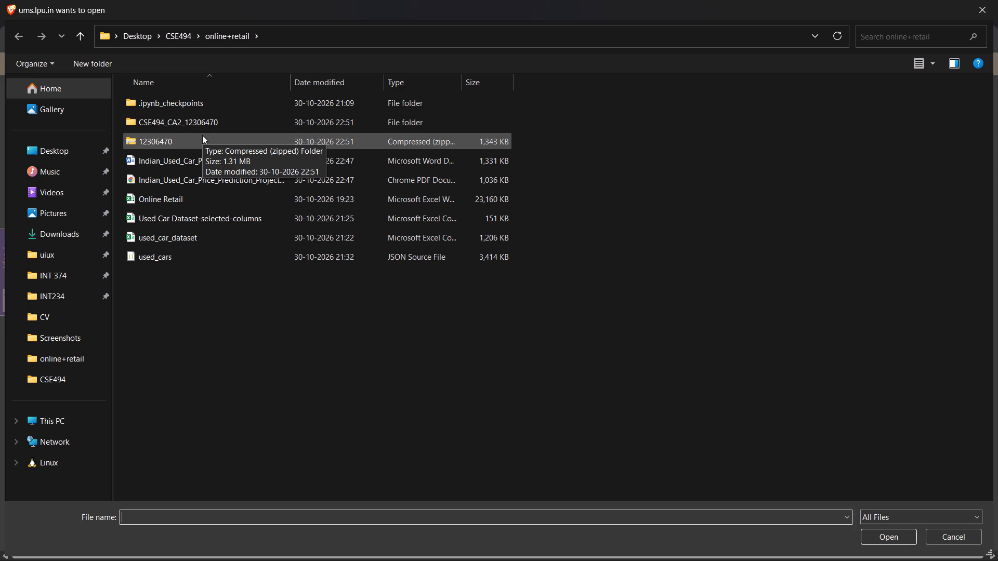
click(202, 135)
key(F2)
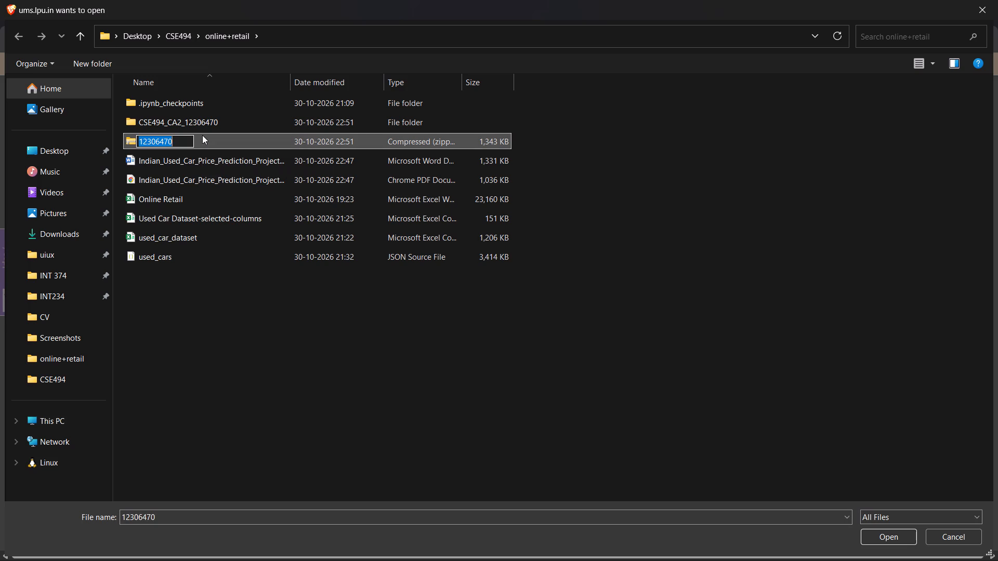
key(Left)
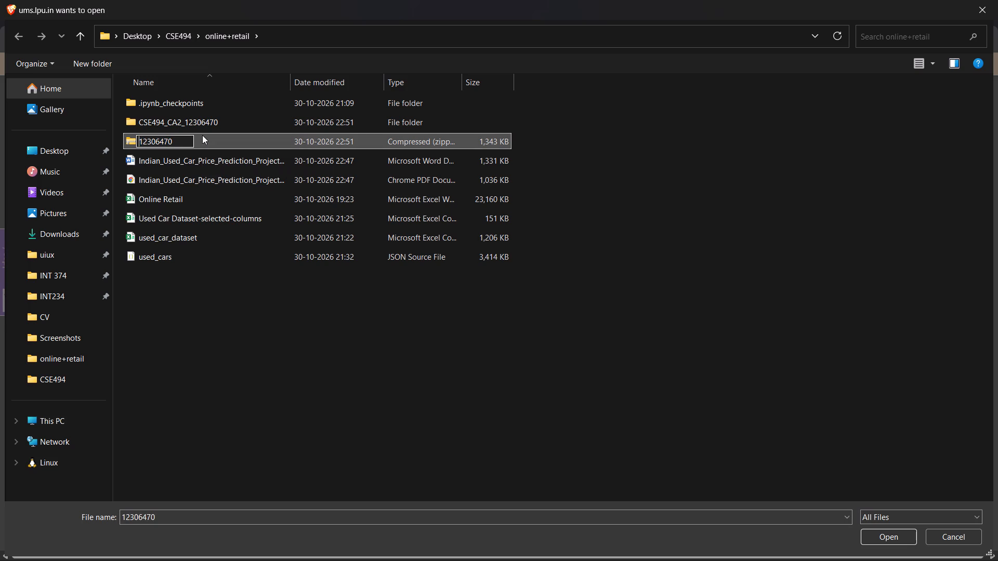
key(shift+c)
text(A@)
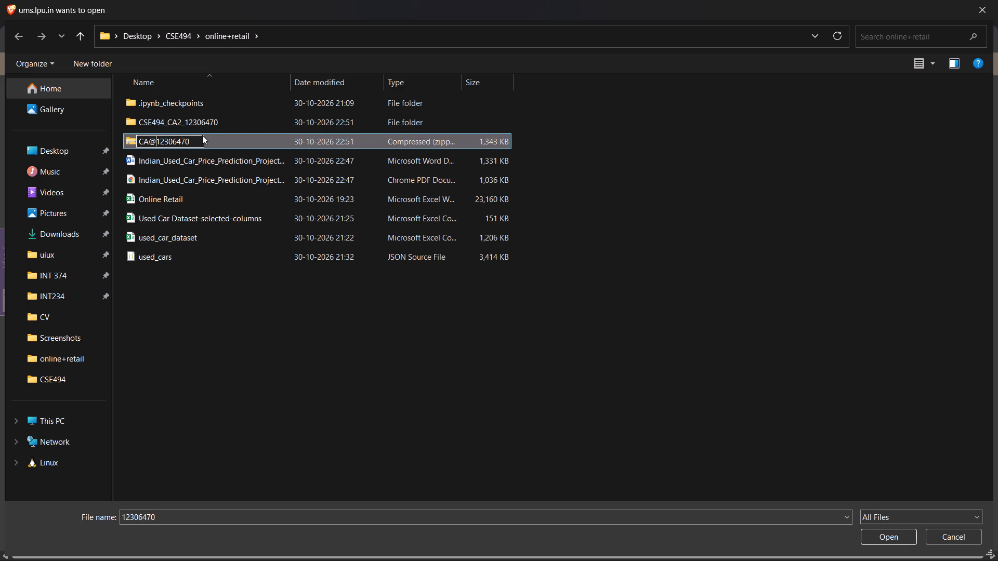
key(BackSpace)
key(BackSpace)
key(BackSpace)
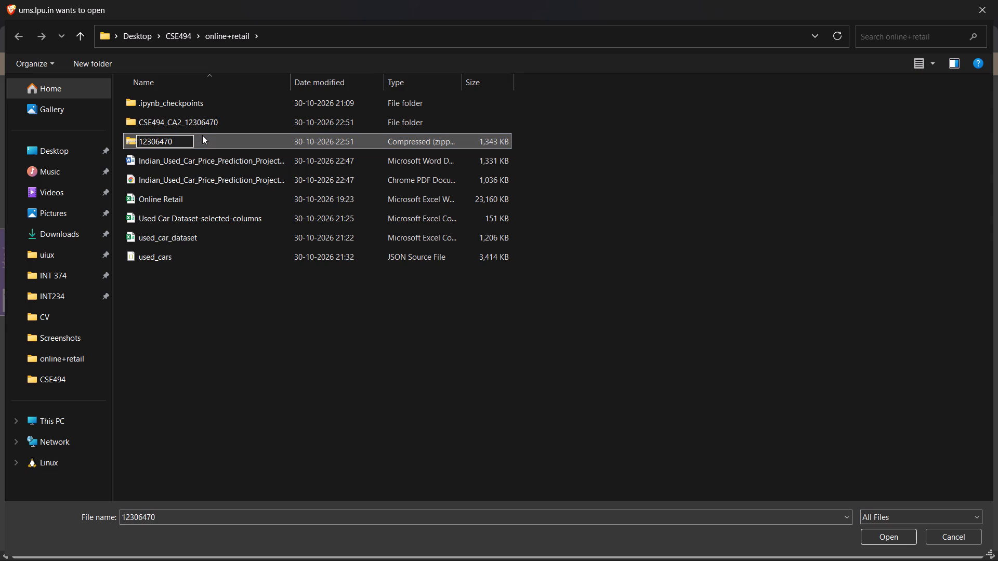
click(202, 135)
Attach the ZIP named with the registration number and submit it for the Project assignment.
double_click(202, 135)
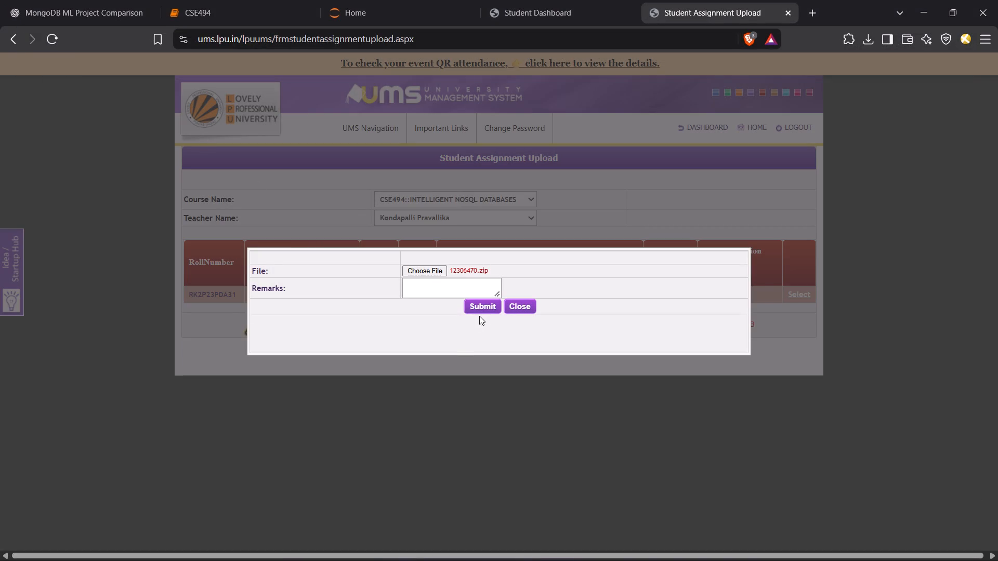
click(487, 307)
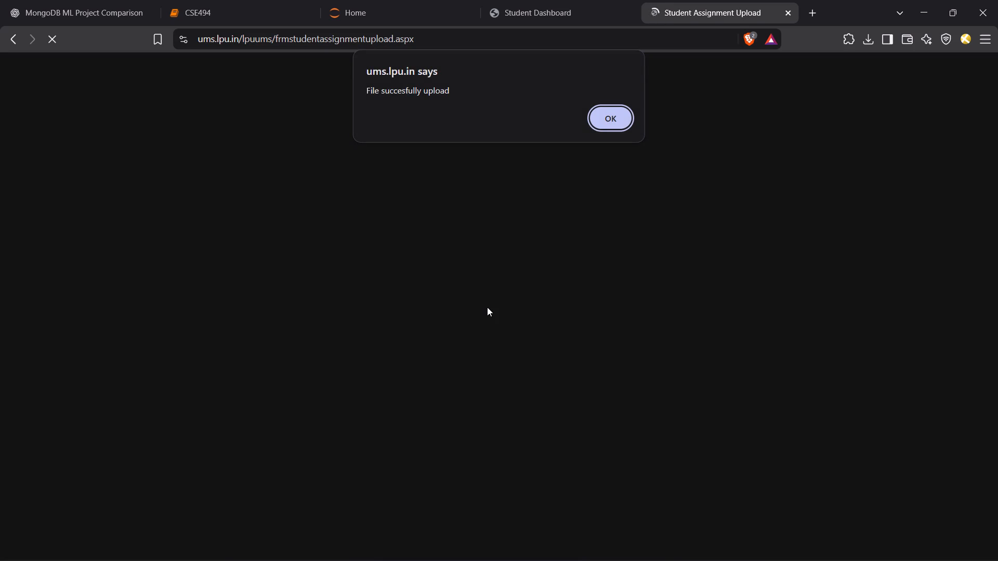
click(601, 122)
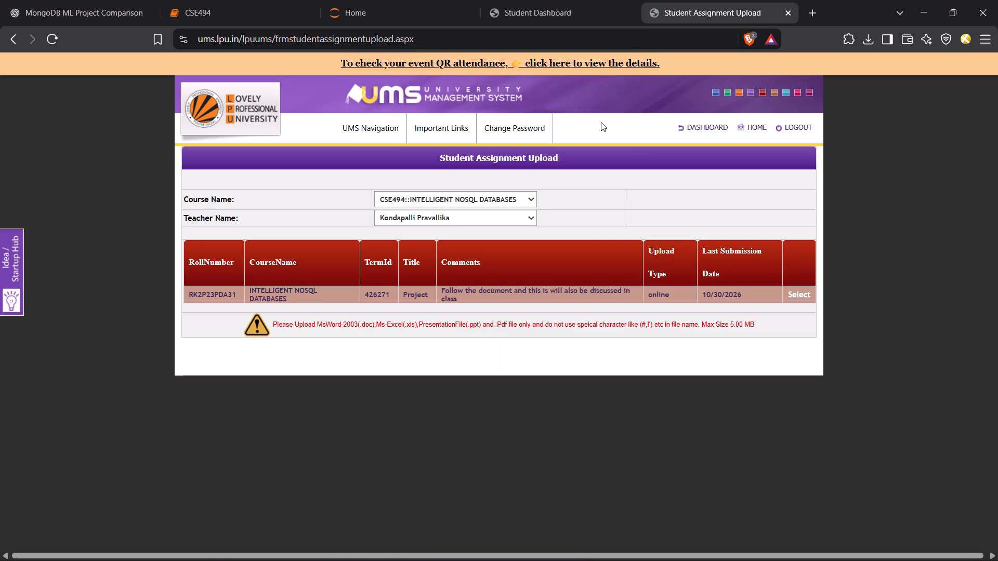
Close the Student Assignment Upload, Student Dashboard, Jupyter Home, CSE494 notebook and ChatGPT project comparison pages.
click(791, 14)
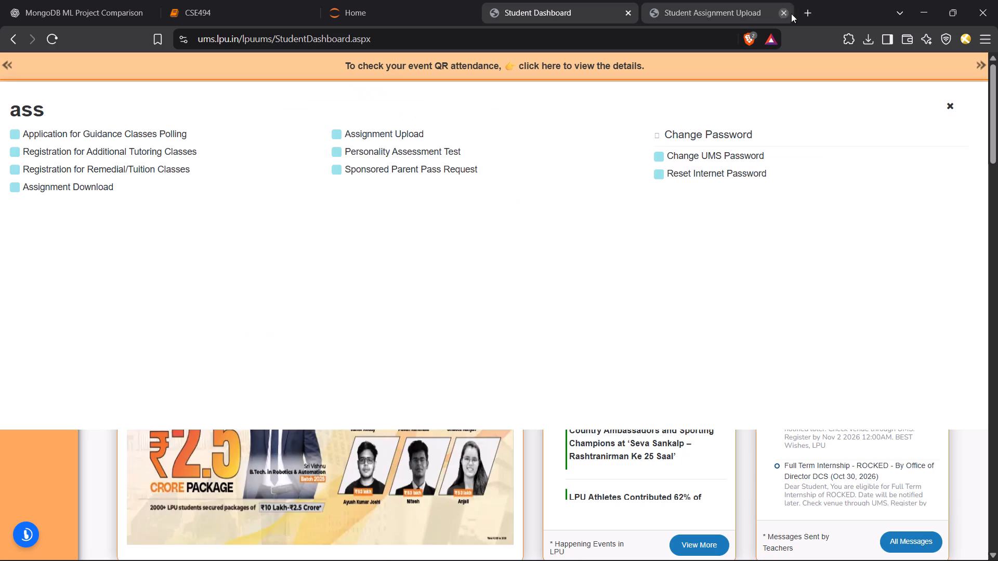
click(627, 11)
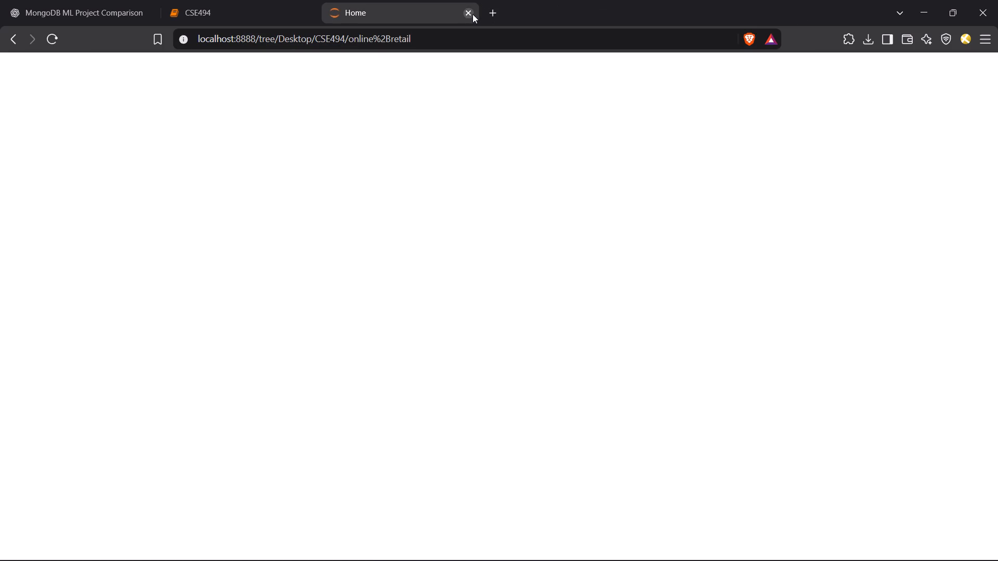
click(472, 14)
click(312, 14)
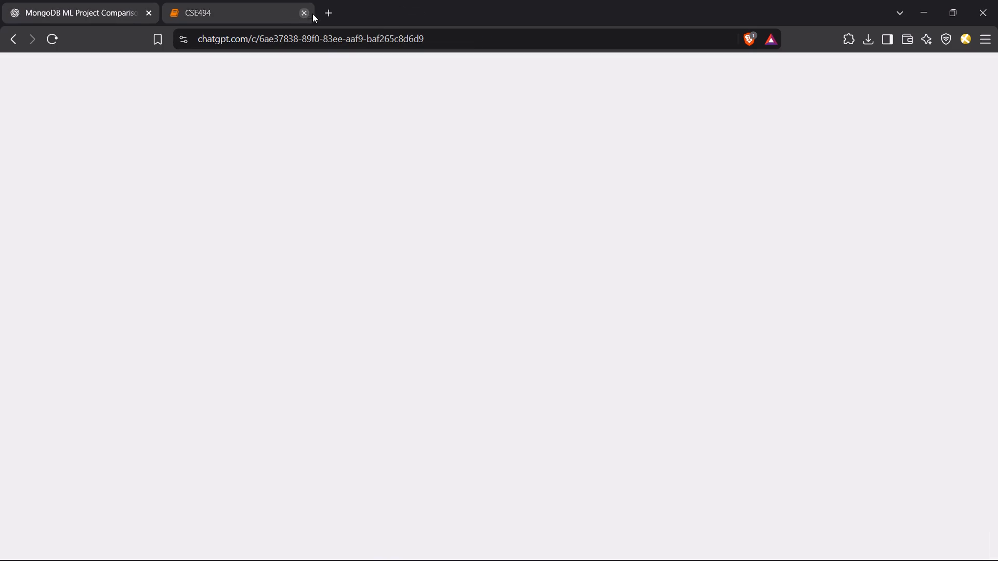
click(147, 12)
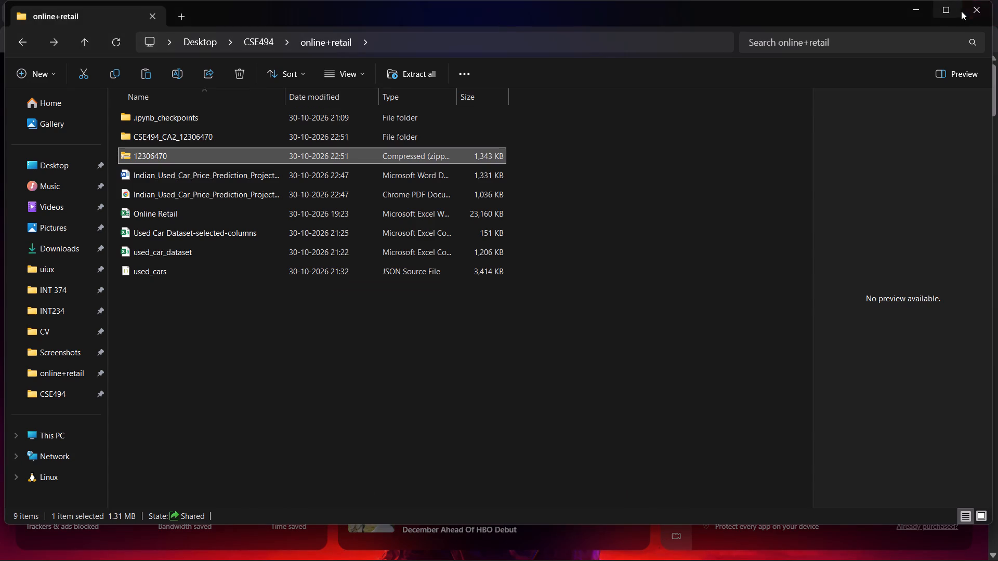
Close the online+retail folder window and the Indian used car price prediction report open in Word.
click(969, 8)
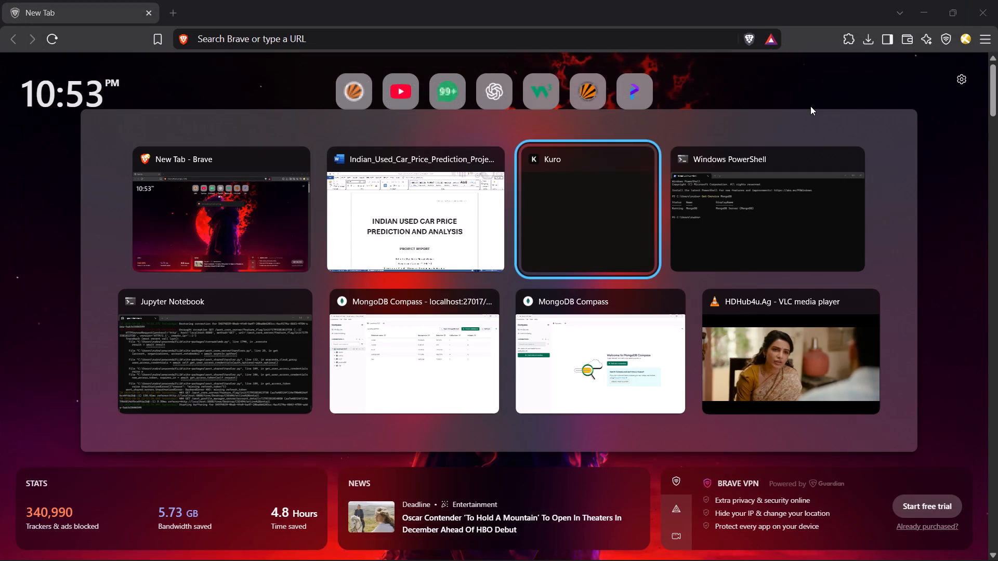
click(997, 0)
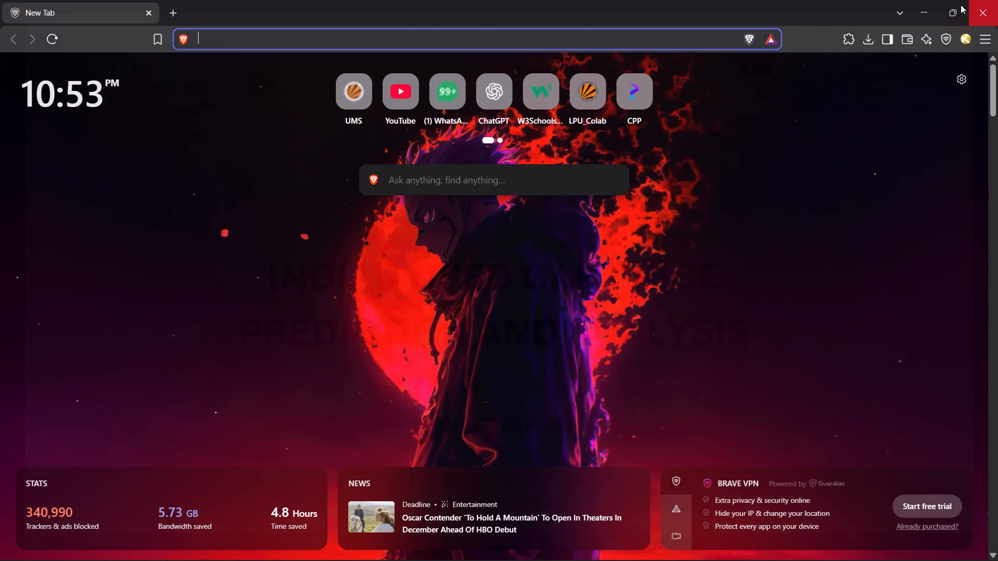